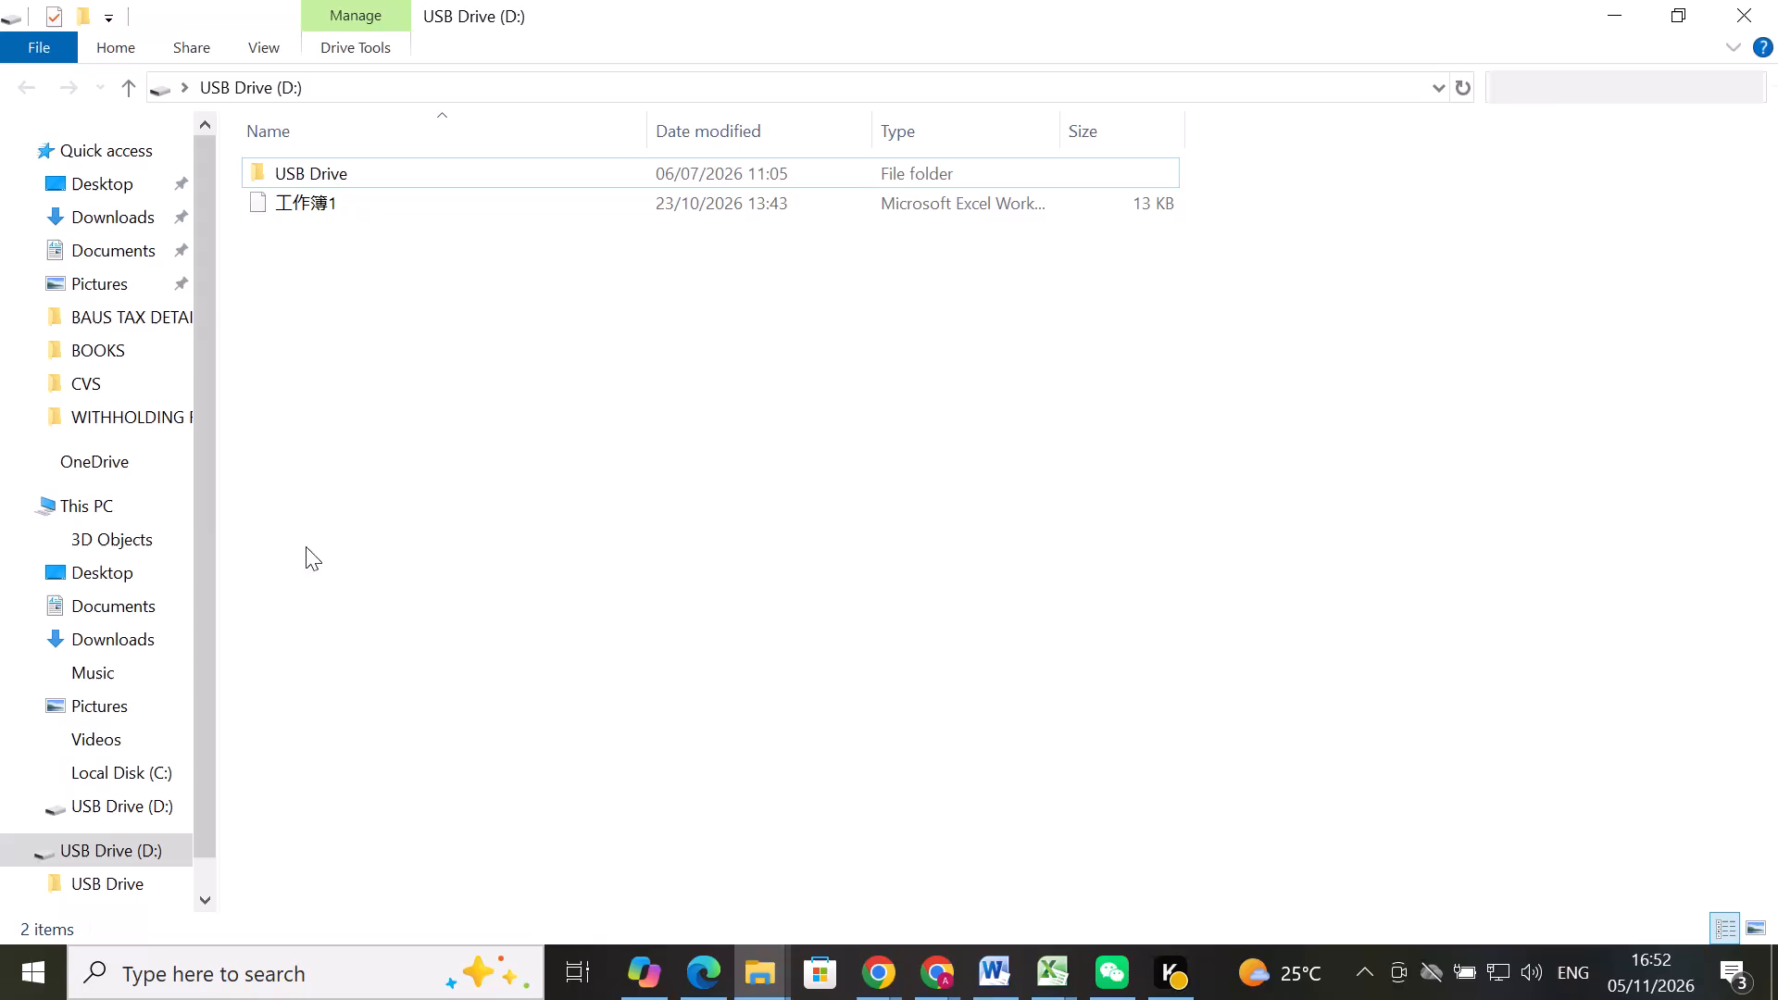
Open the MONTHLY SALE workbook from the ETR MONTHLY SALE folder inside the USB Drive folder on drive D.
scroll(124, 731, "down", 1)
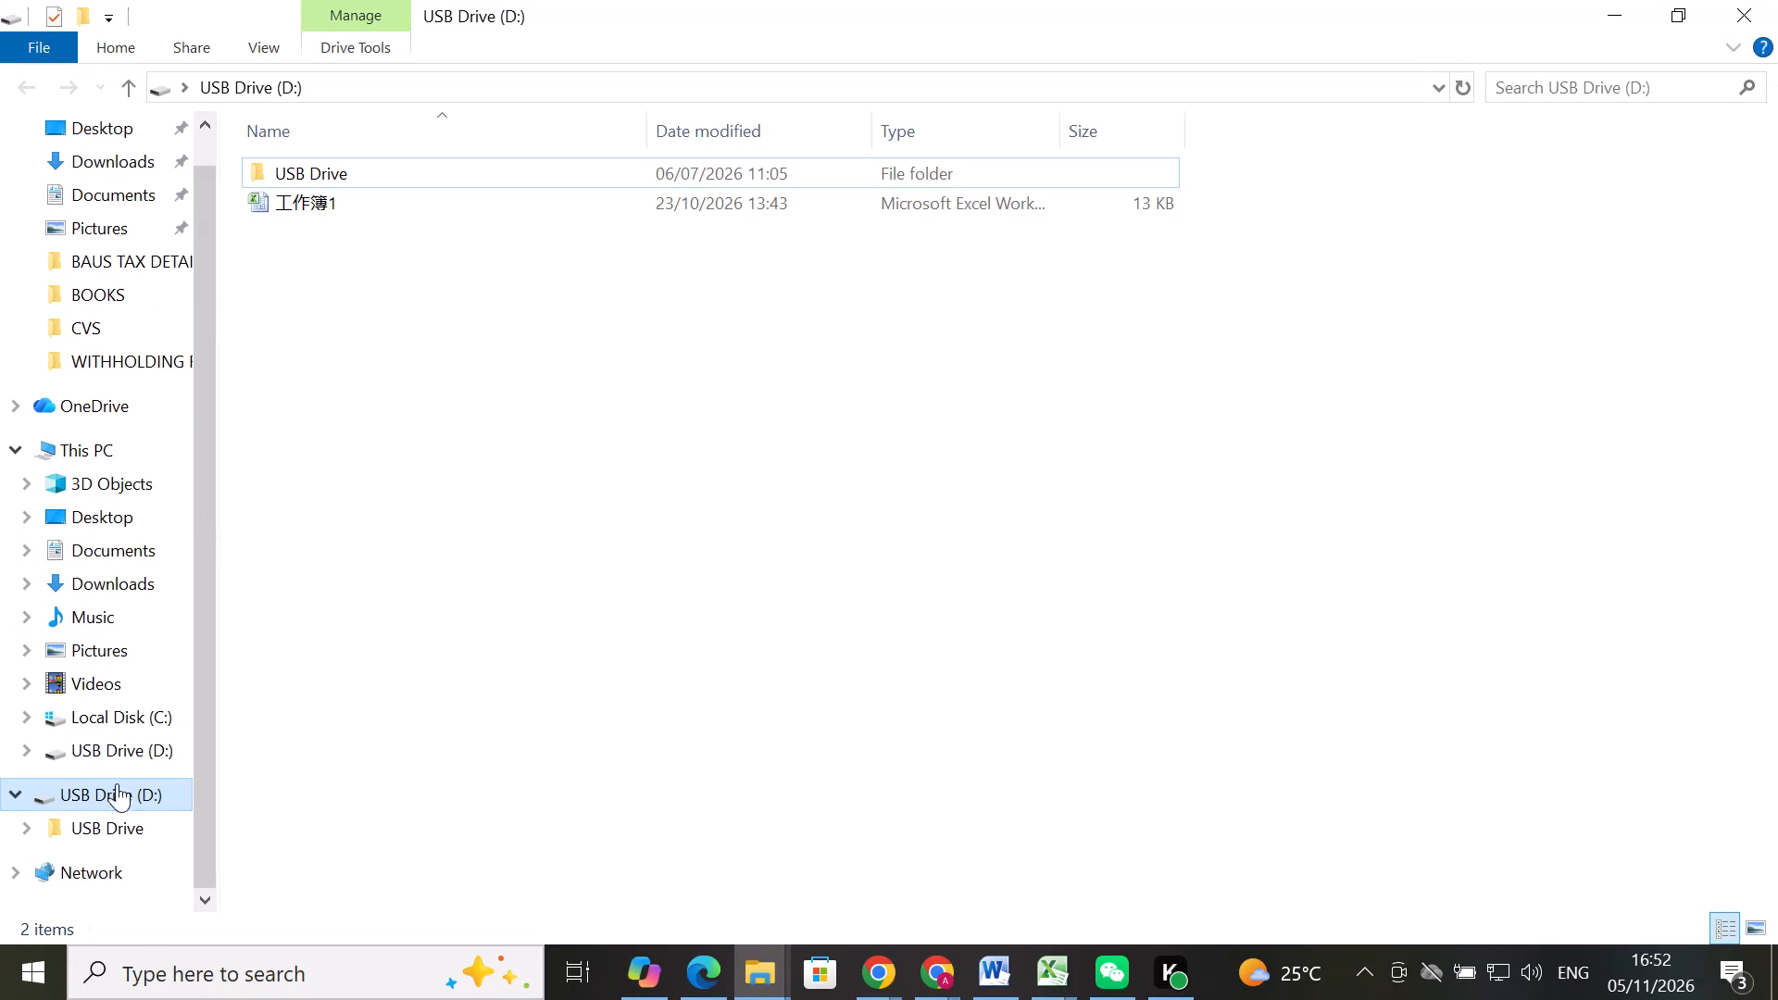
double_click(105, 828)
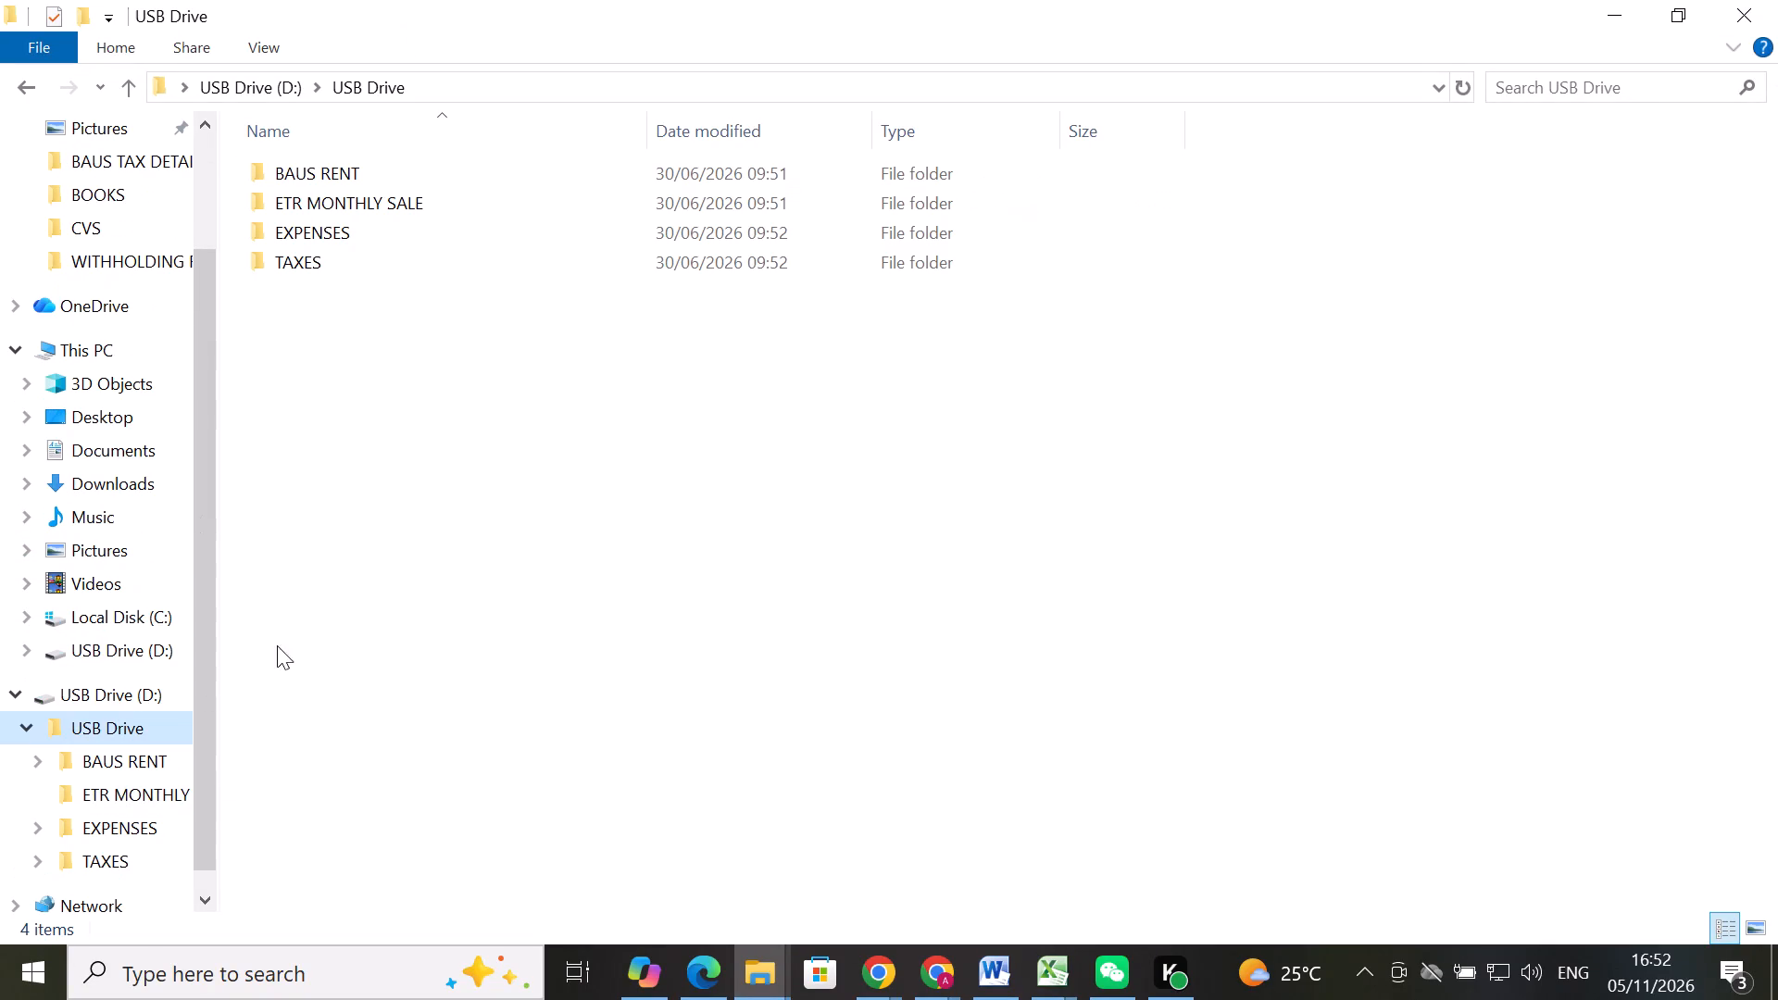
double_click(392, 206)
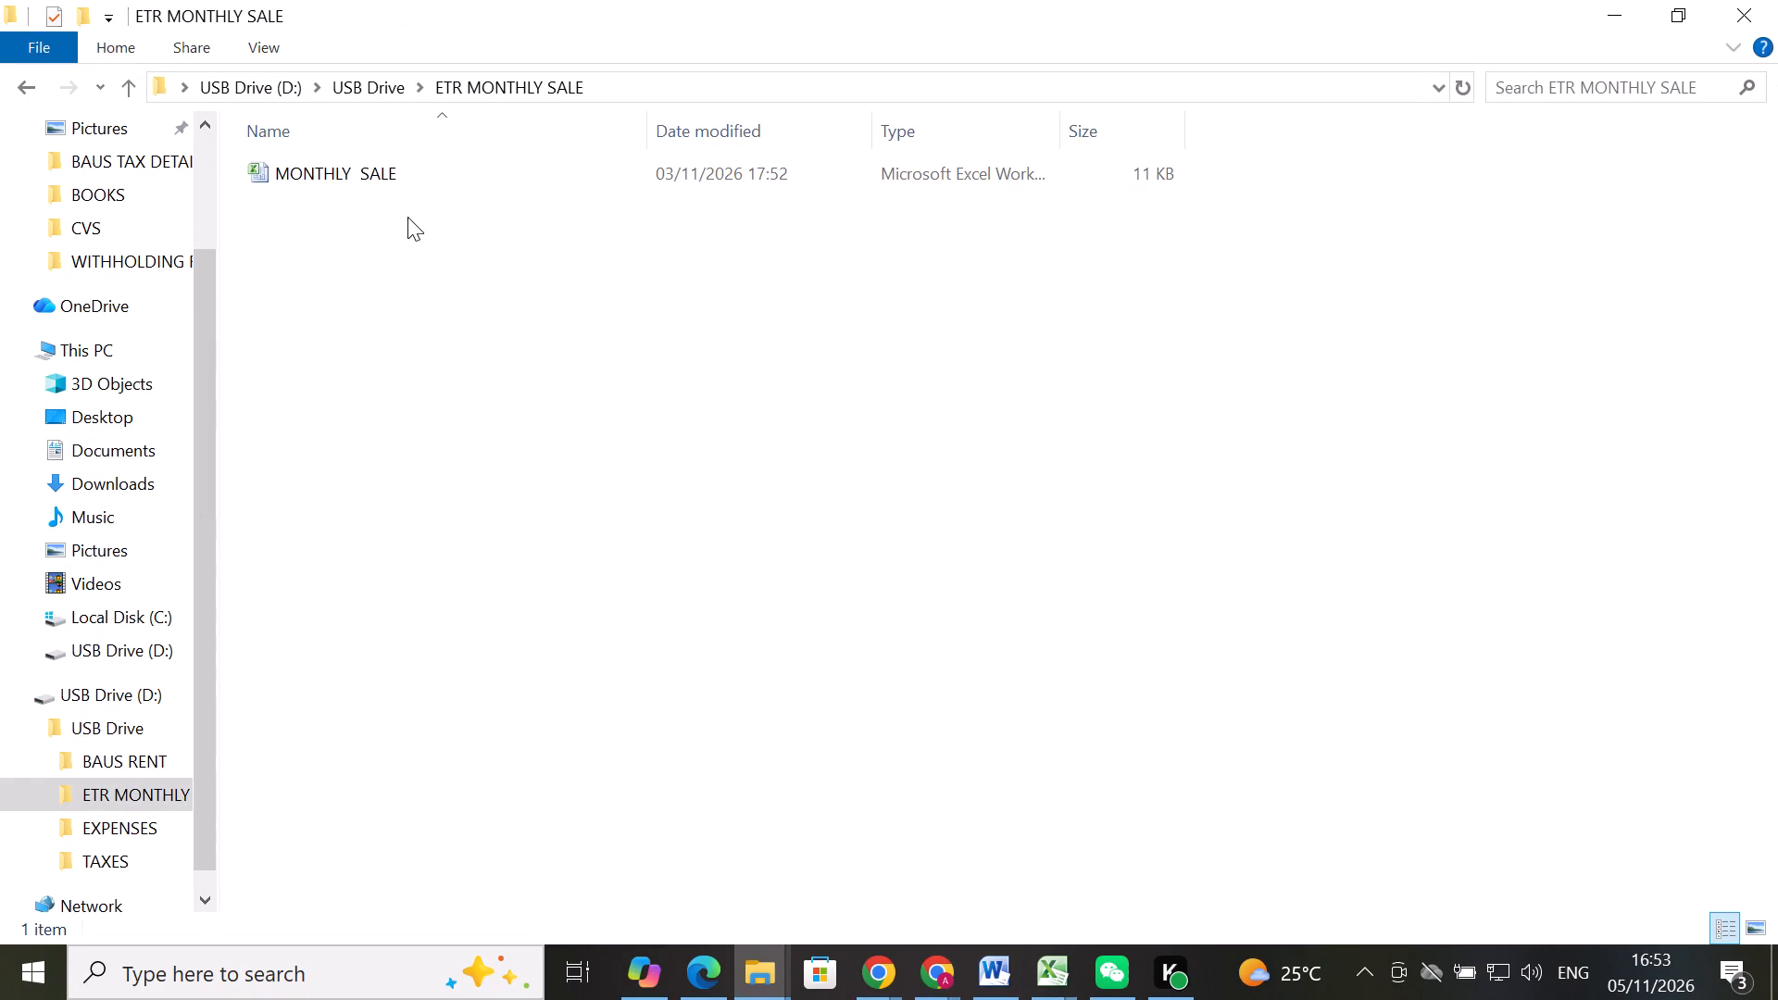
double_click(423, 171)
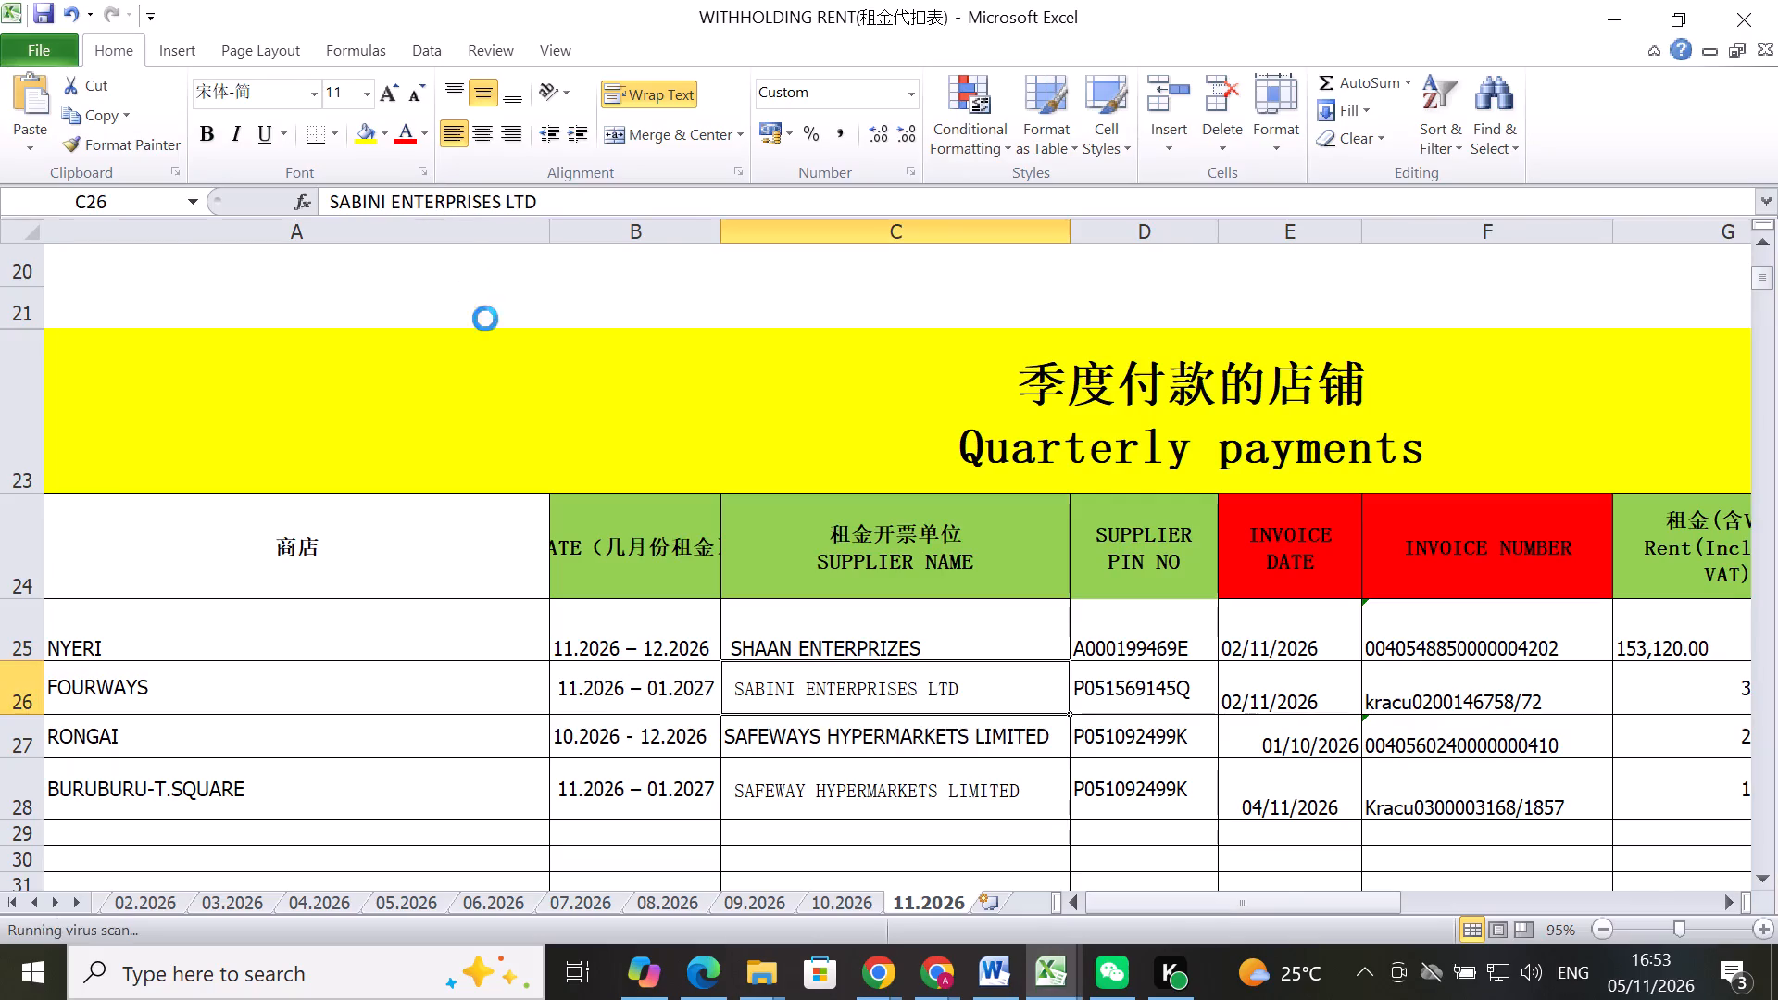
Review the Oct-26 ETR sales amounts for every shop on sheet 2026, down to the TOTAL row.
left_click_drag(226, 697, 226, 694)
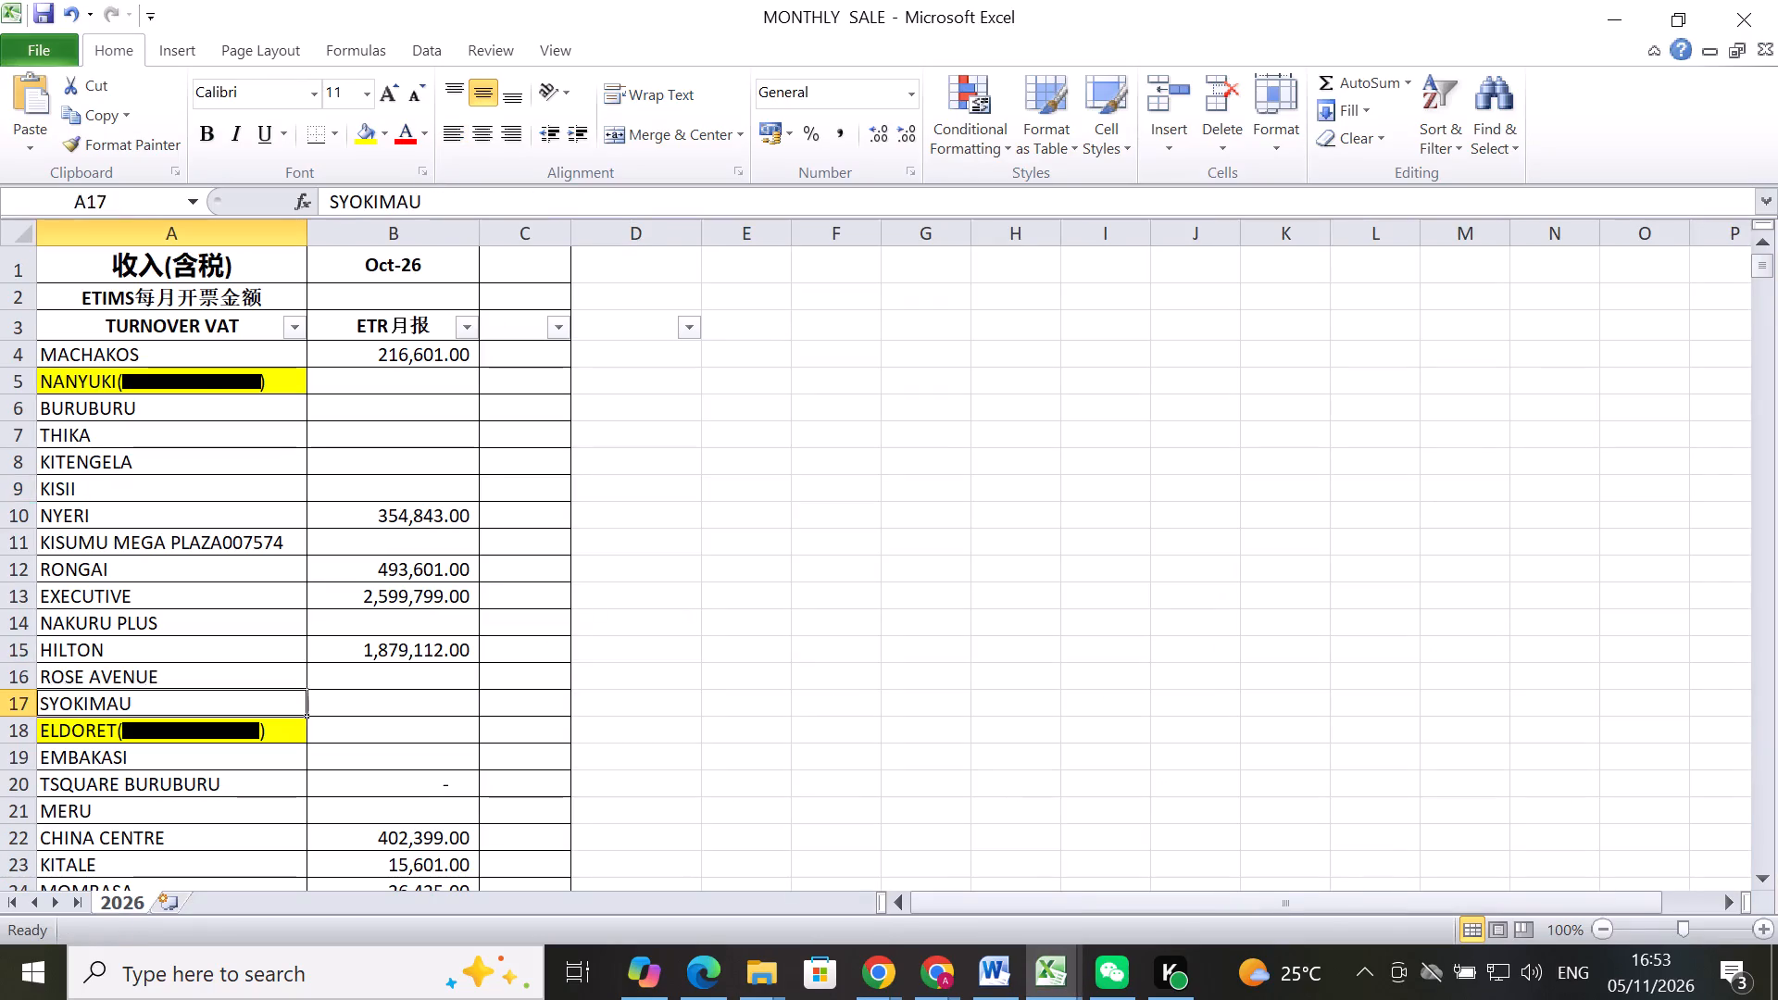
left_click_drag(226, 694, 335, 430)
left_click(549, 569)
scroll(392, 665, "down", 2)
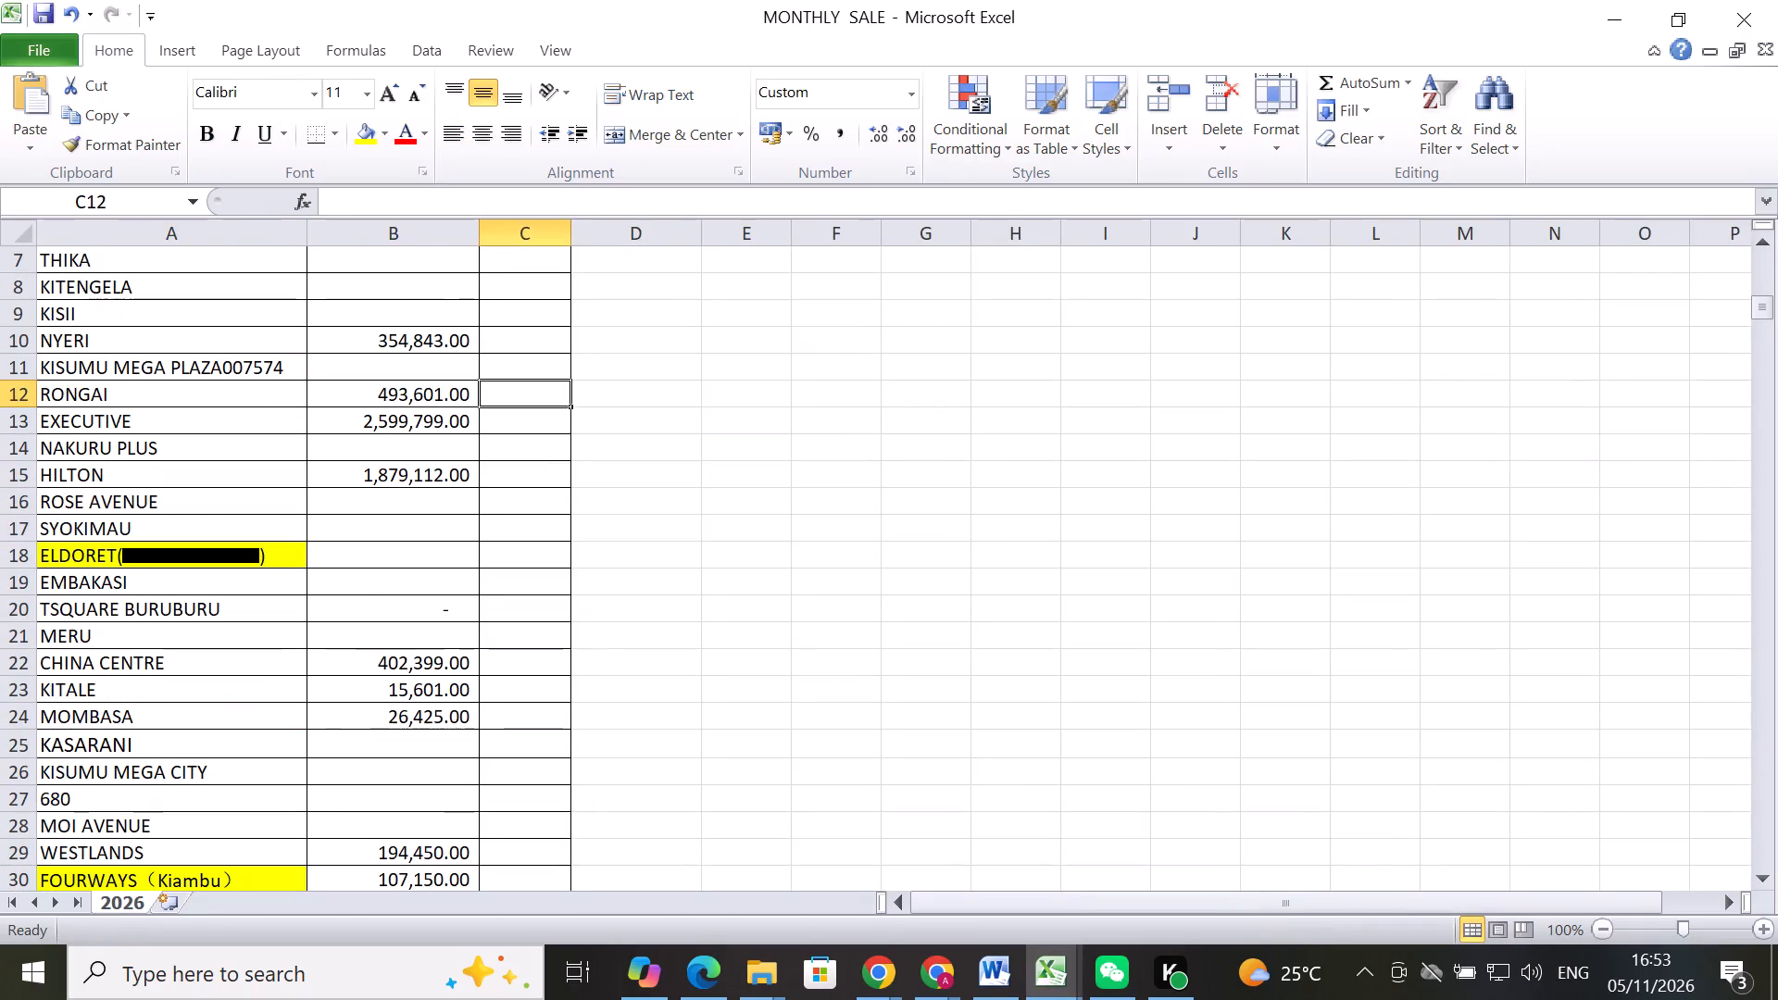
scroll(360, 682, "down", 3)
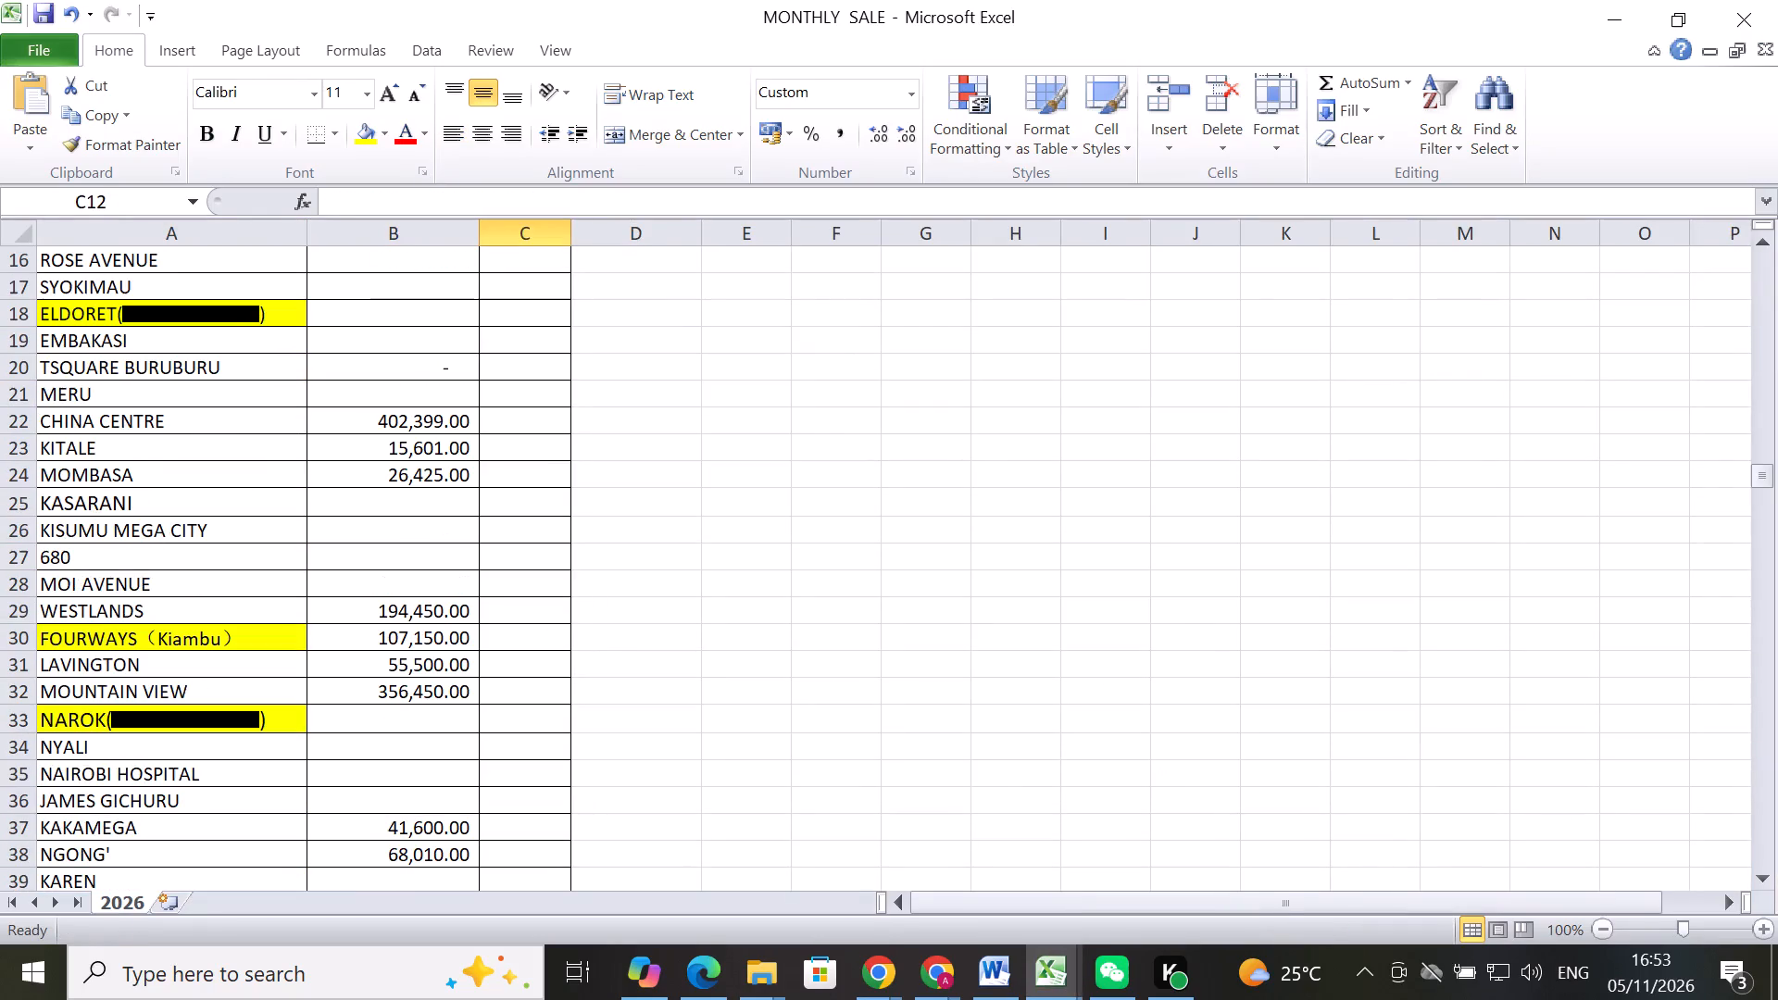
scroll(371, 643, "down", 4)
scroll(371, 643, "up", 2)
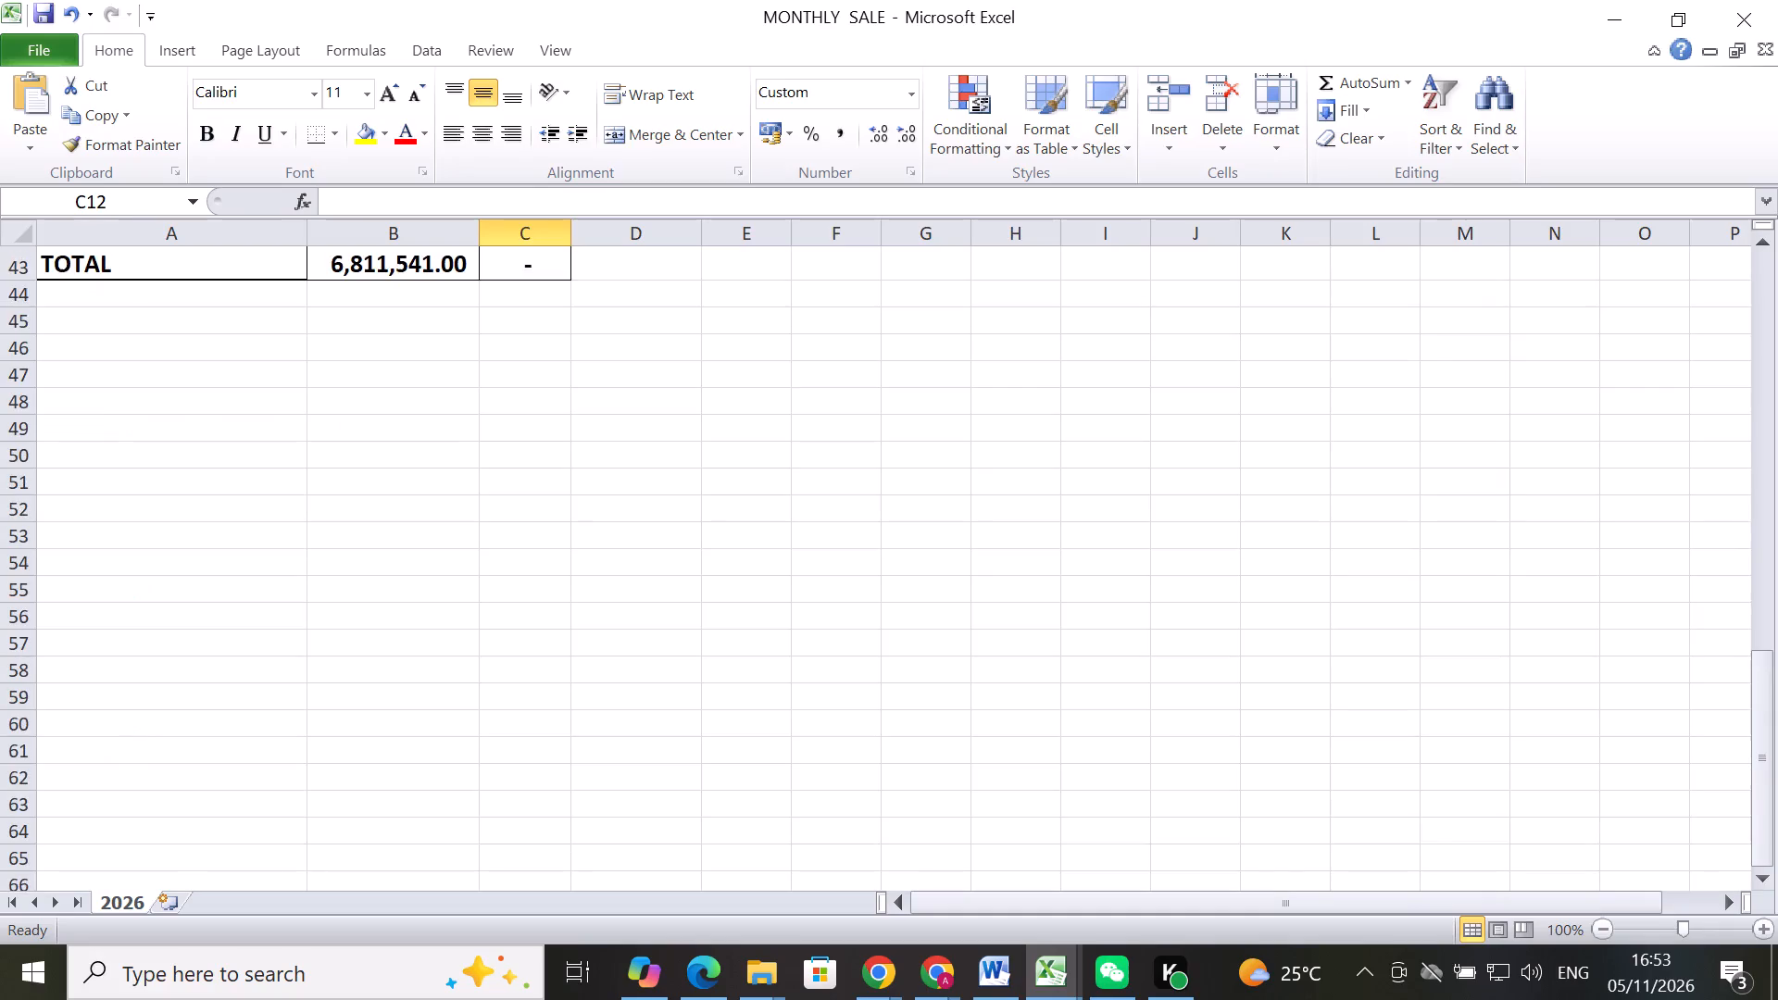
scroll(371, 643, "up", 4)
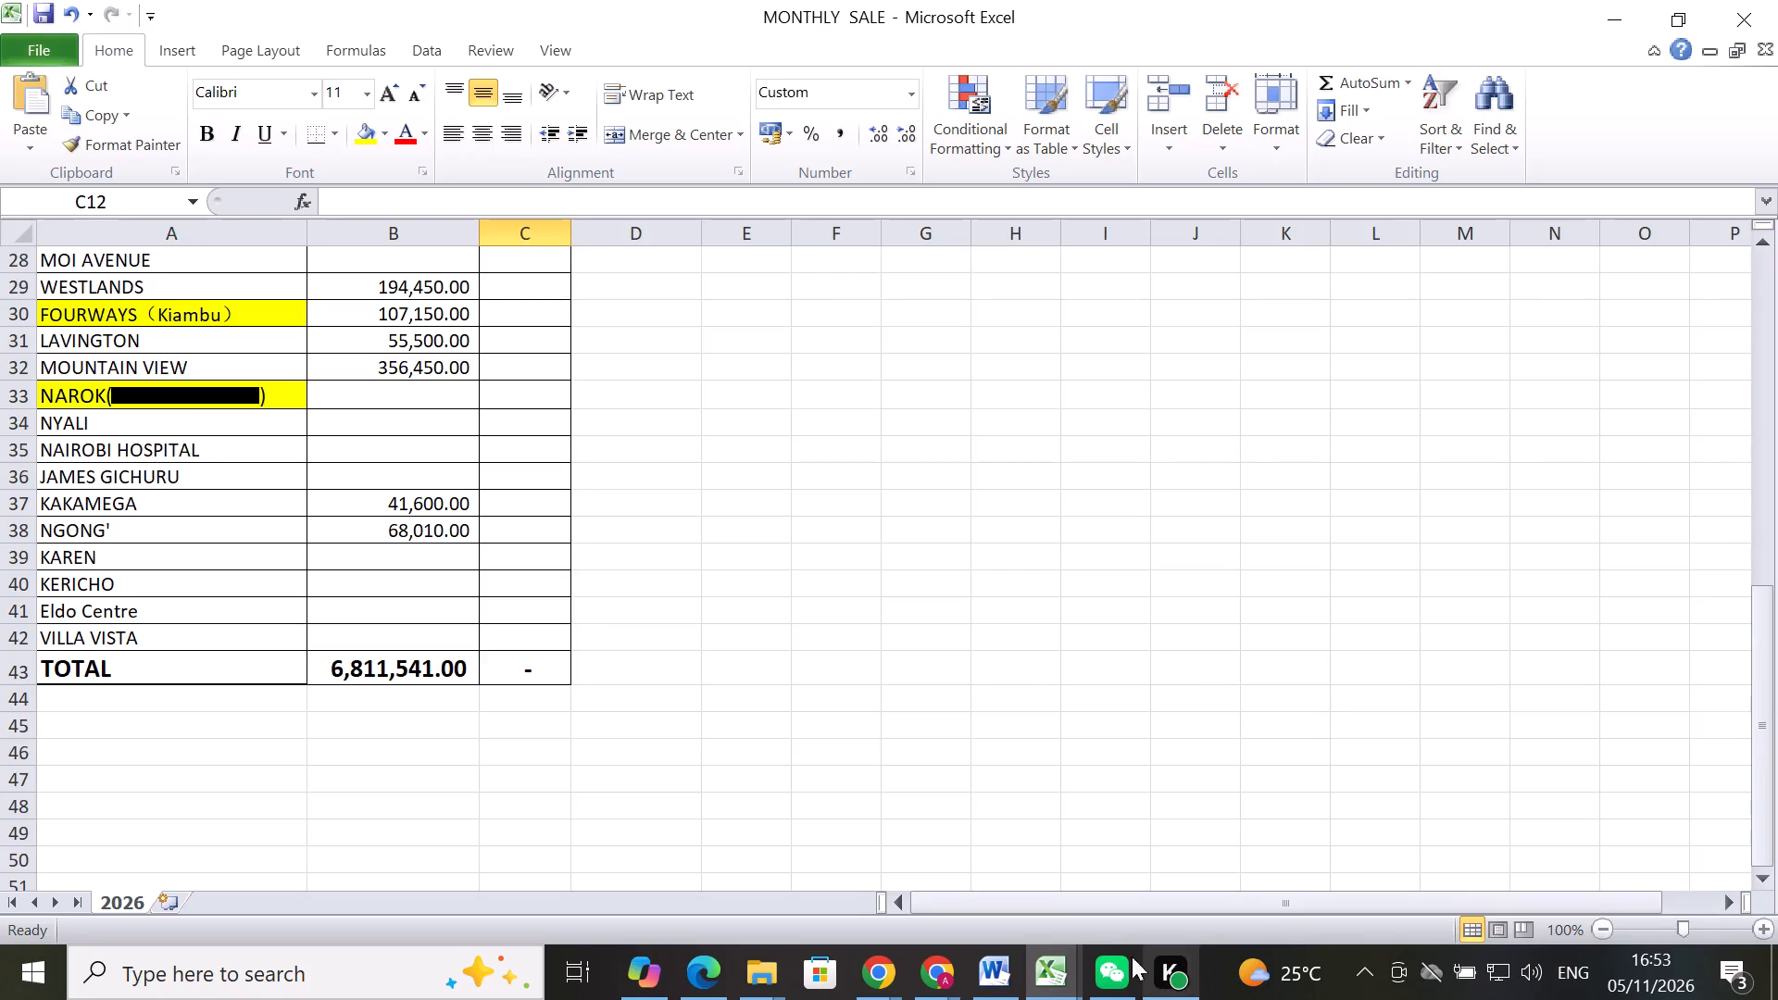
Switch to Weixin and look back through the open chat's history to the messages and images from Monday and Tuesday.
left_click(1119, 978)
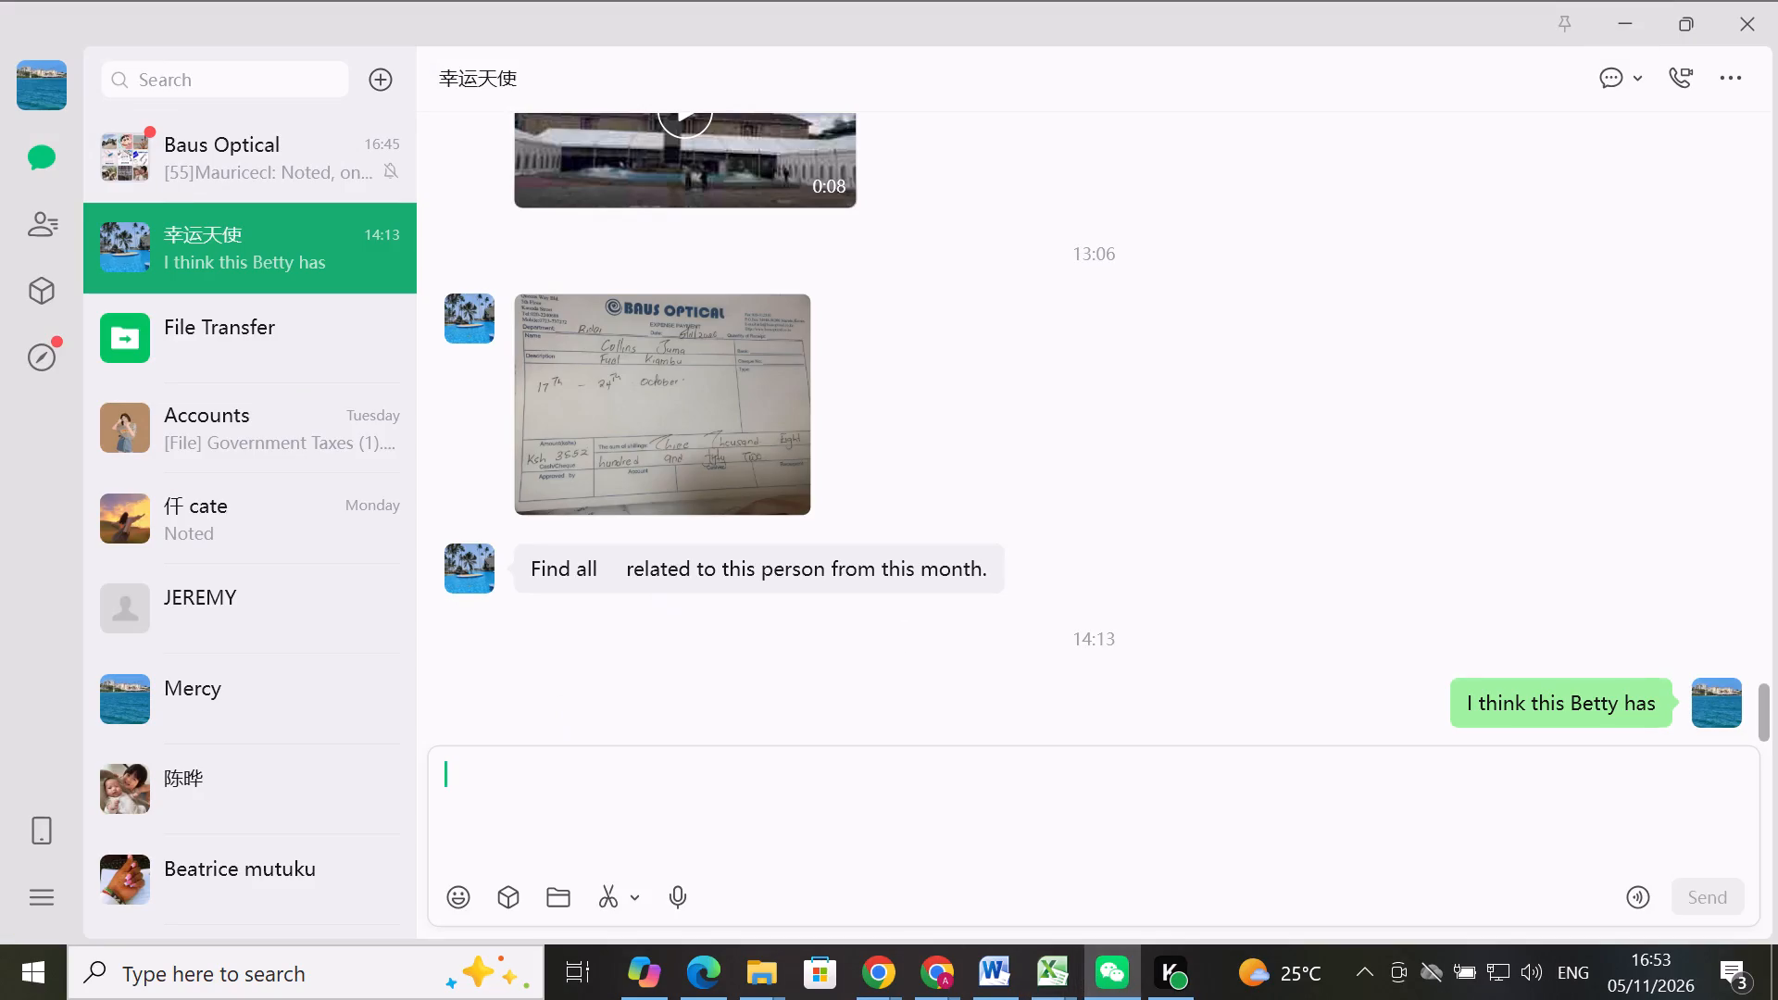
scroll(1699, 669, "up", 2)
scroll(1141, 561, "up", 2)
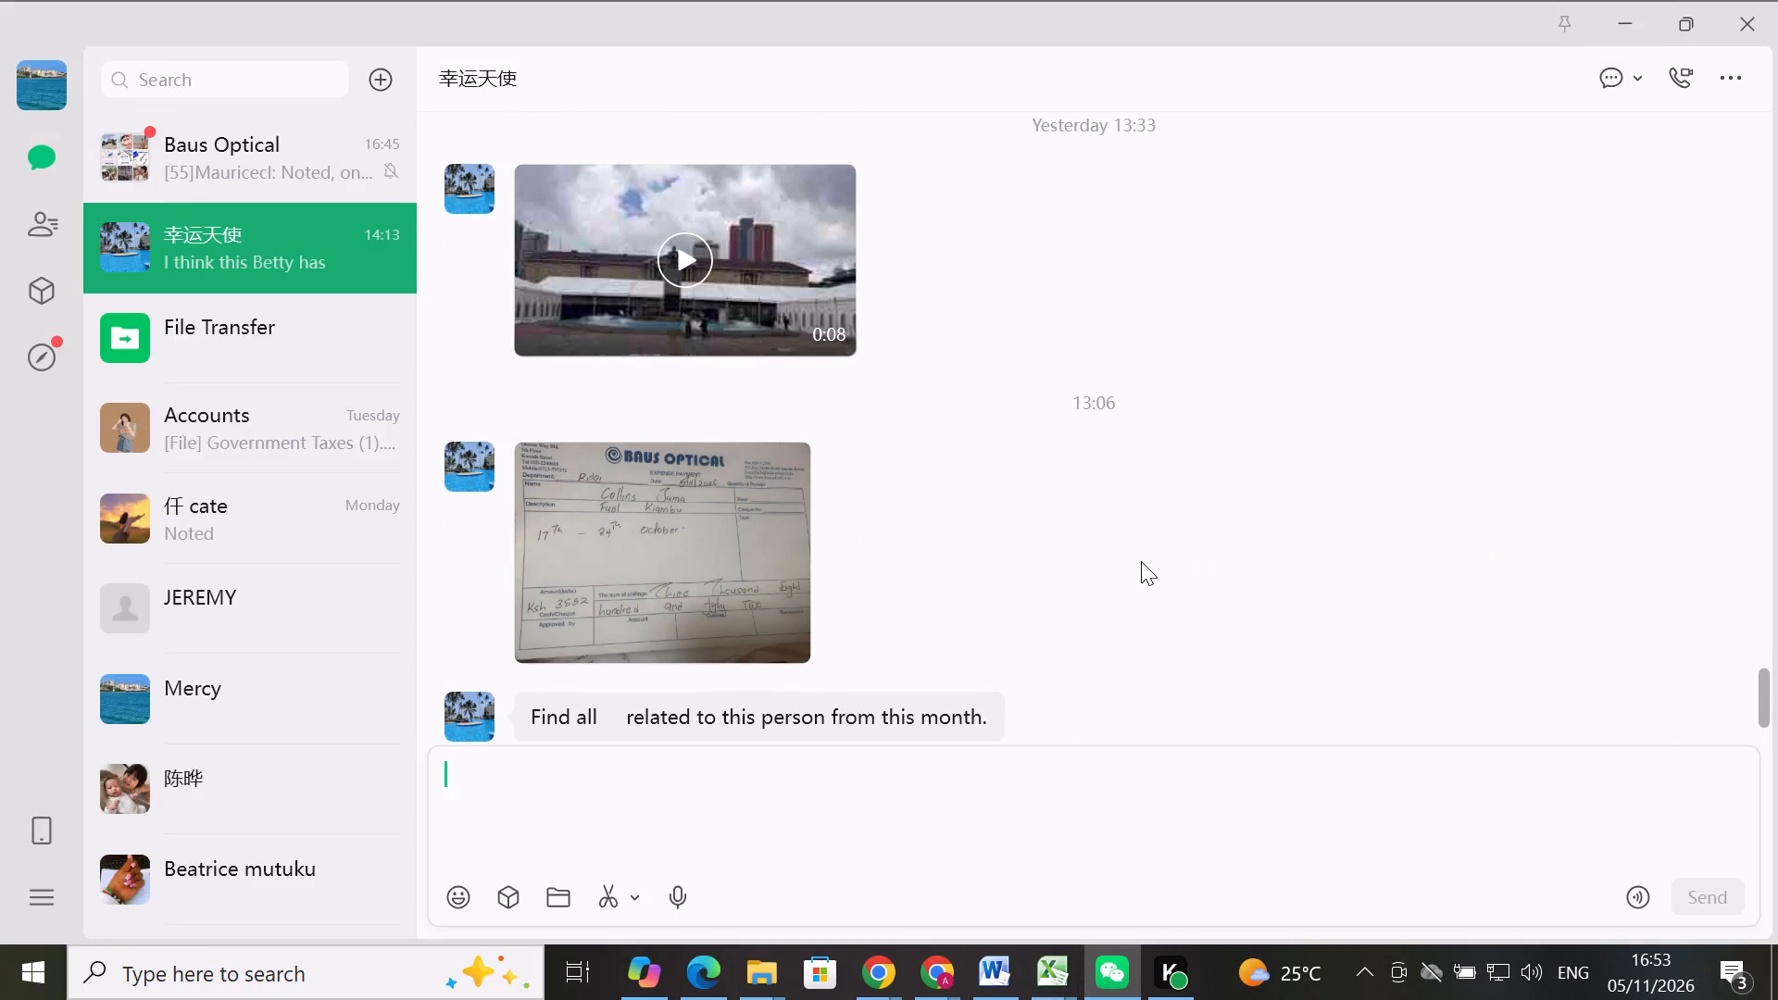
scroll(1141, 561, "up", 8)
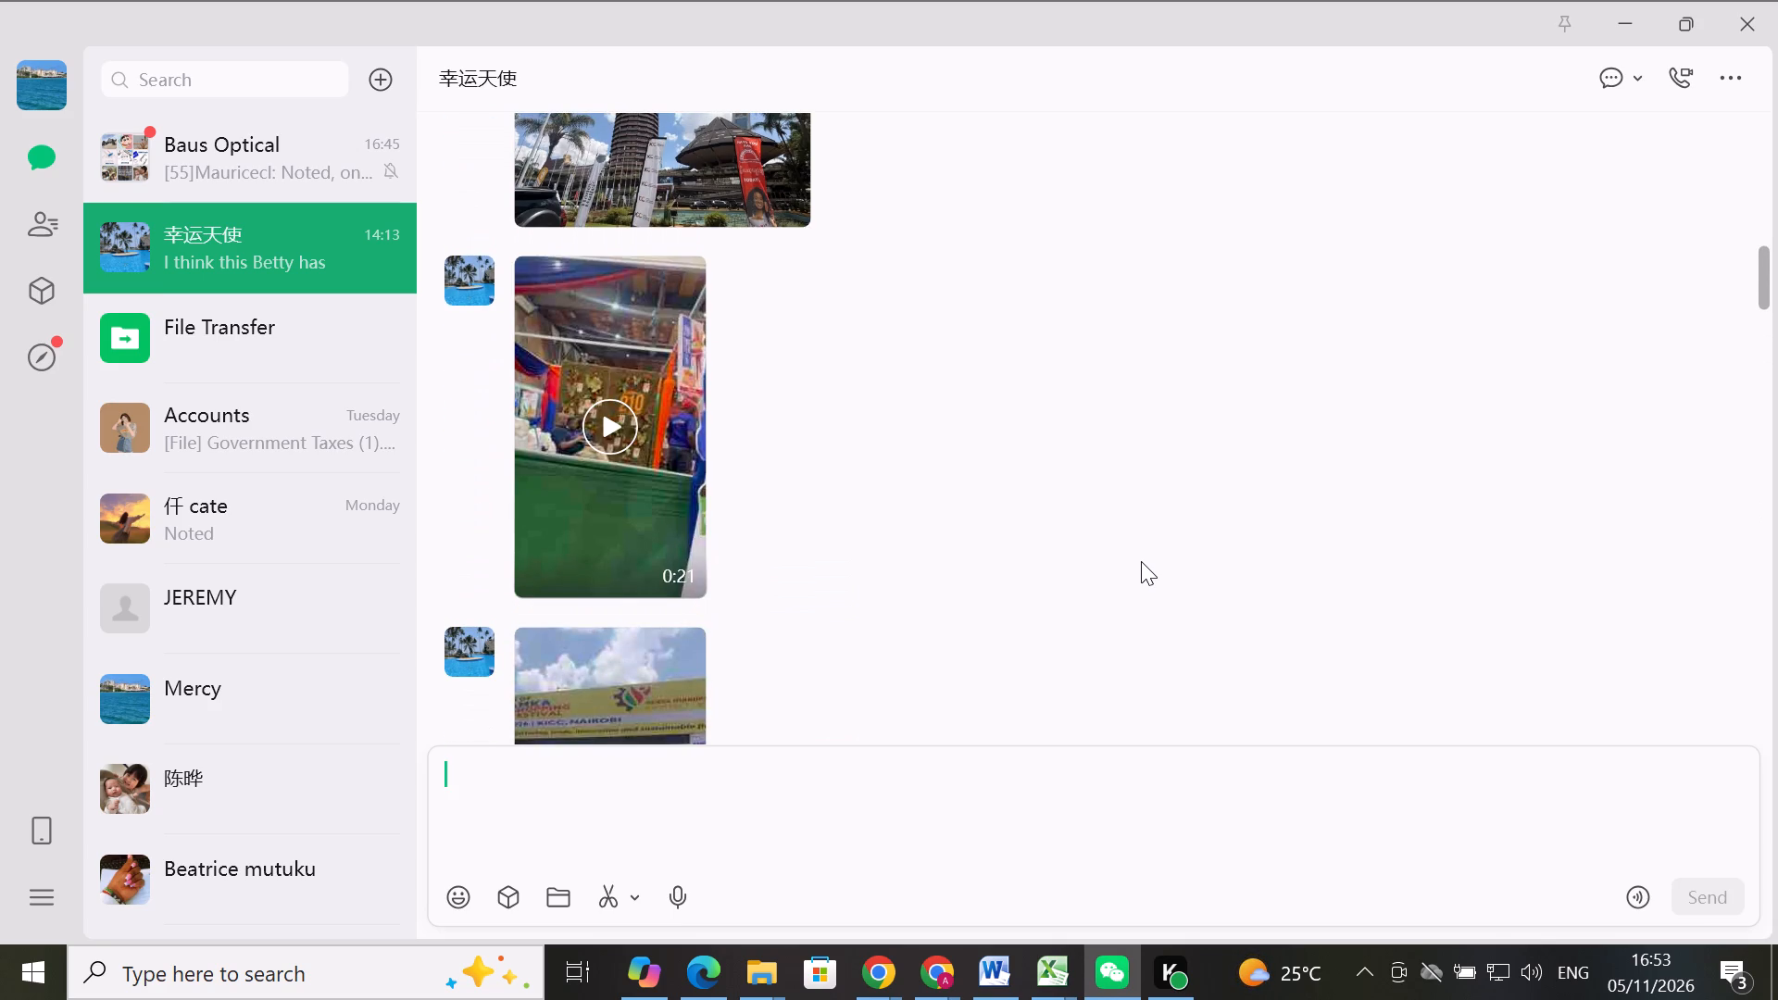
scroll(1141, 561, "up", 15)
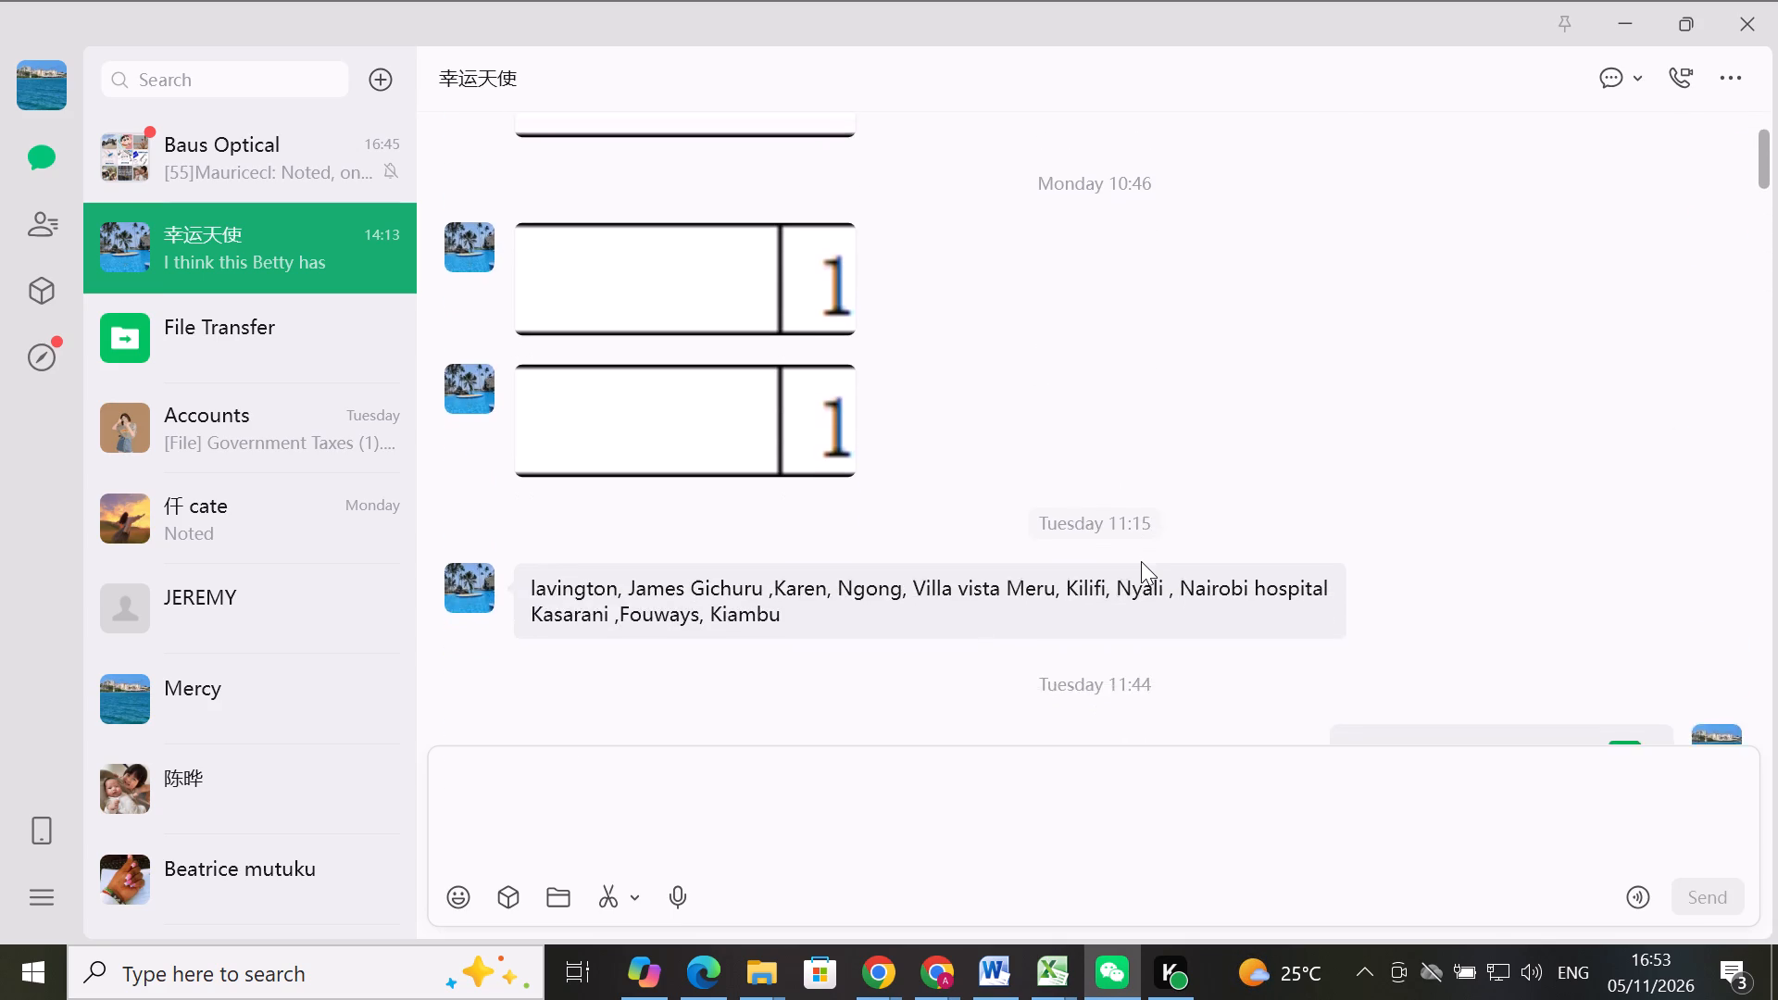
scroll(1141, 561, "up", 4)
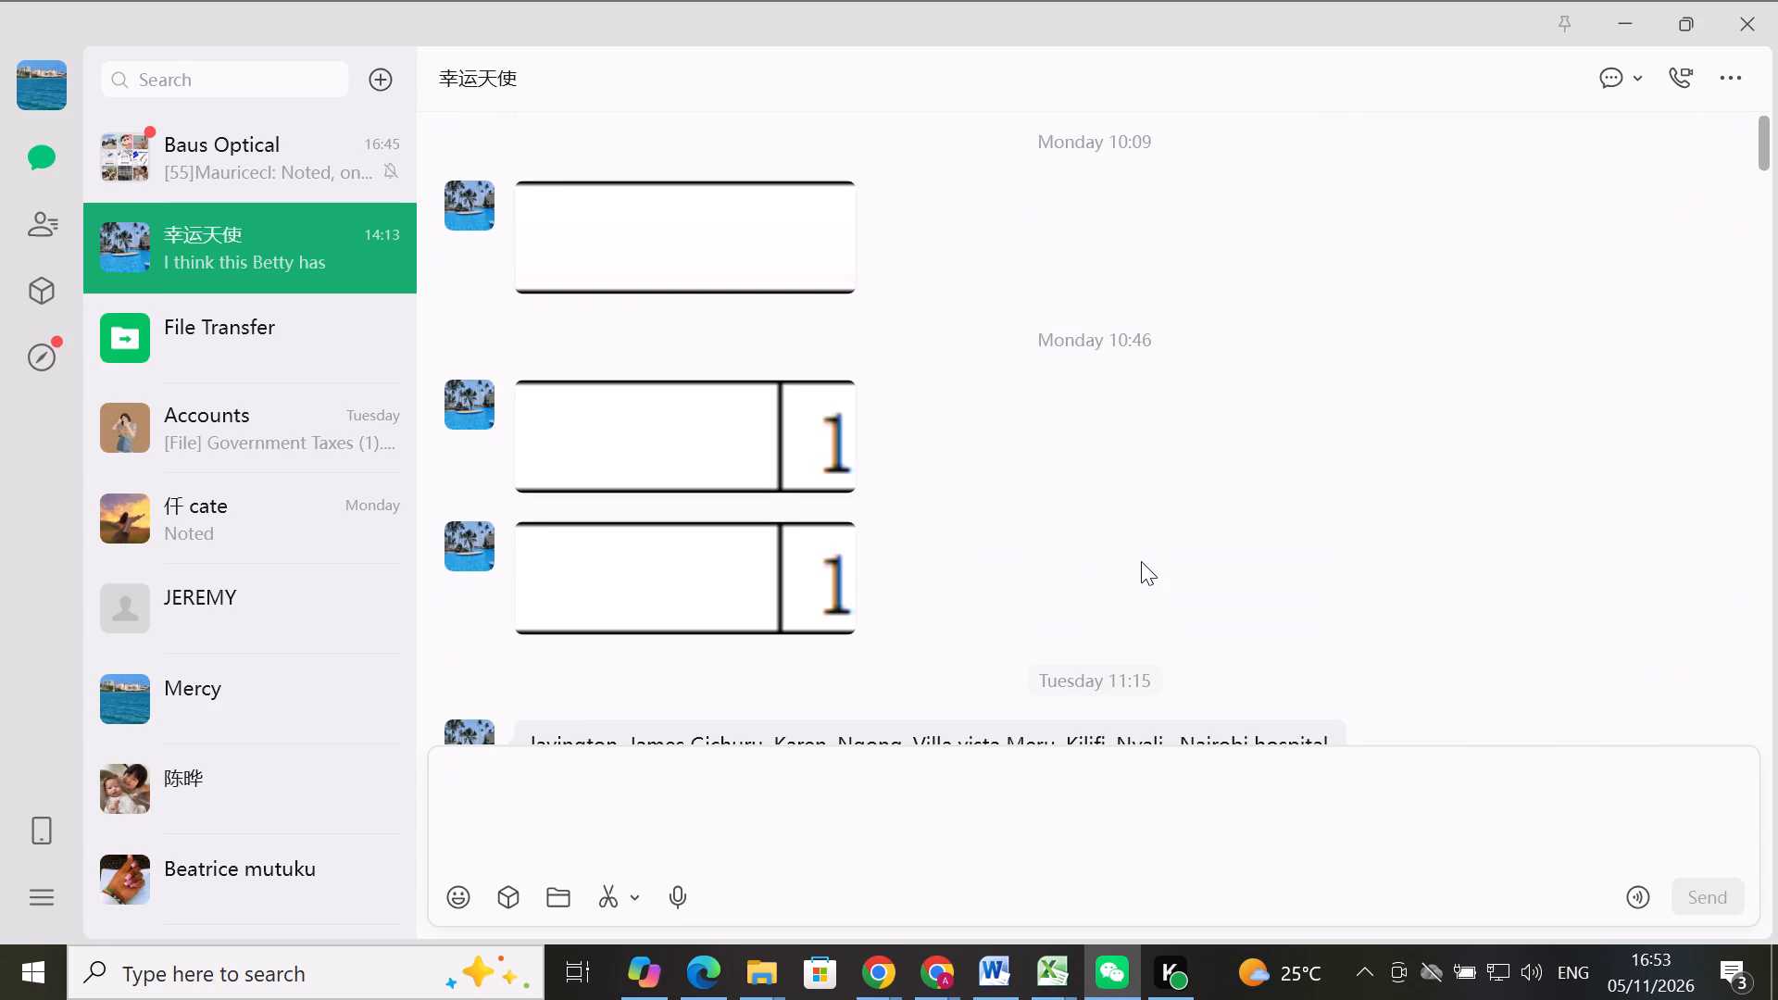
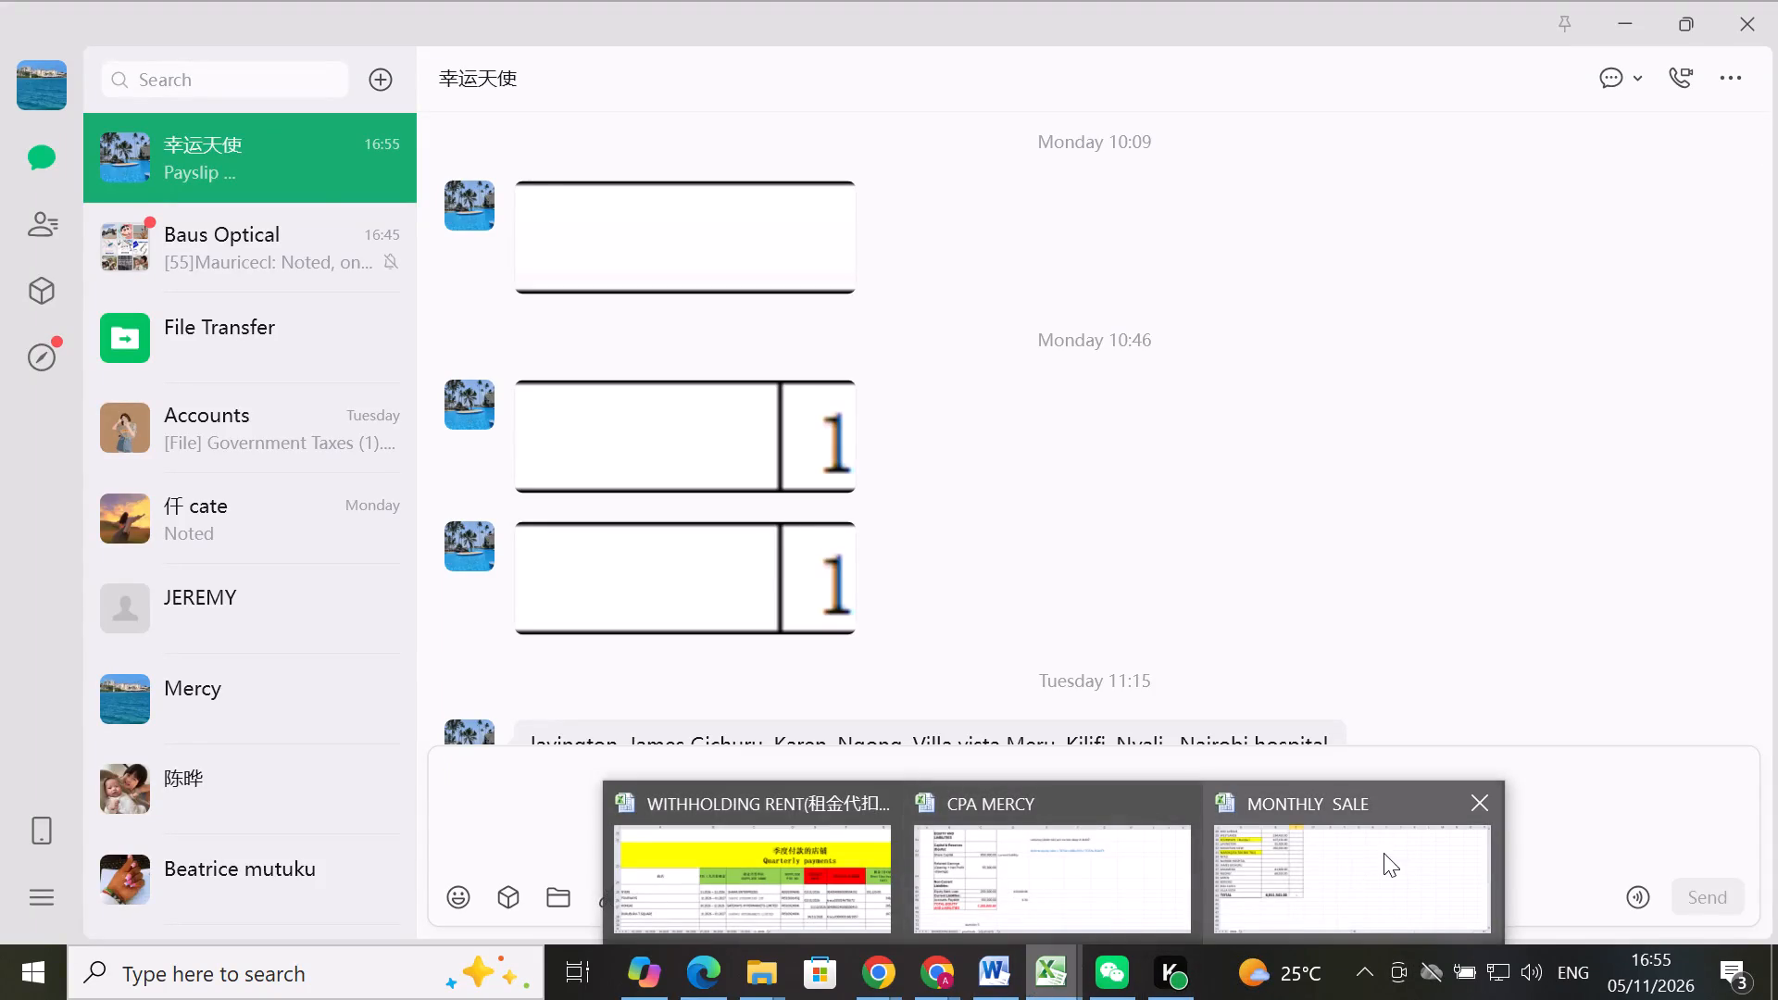
left_click(1362, 854)
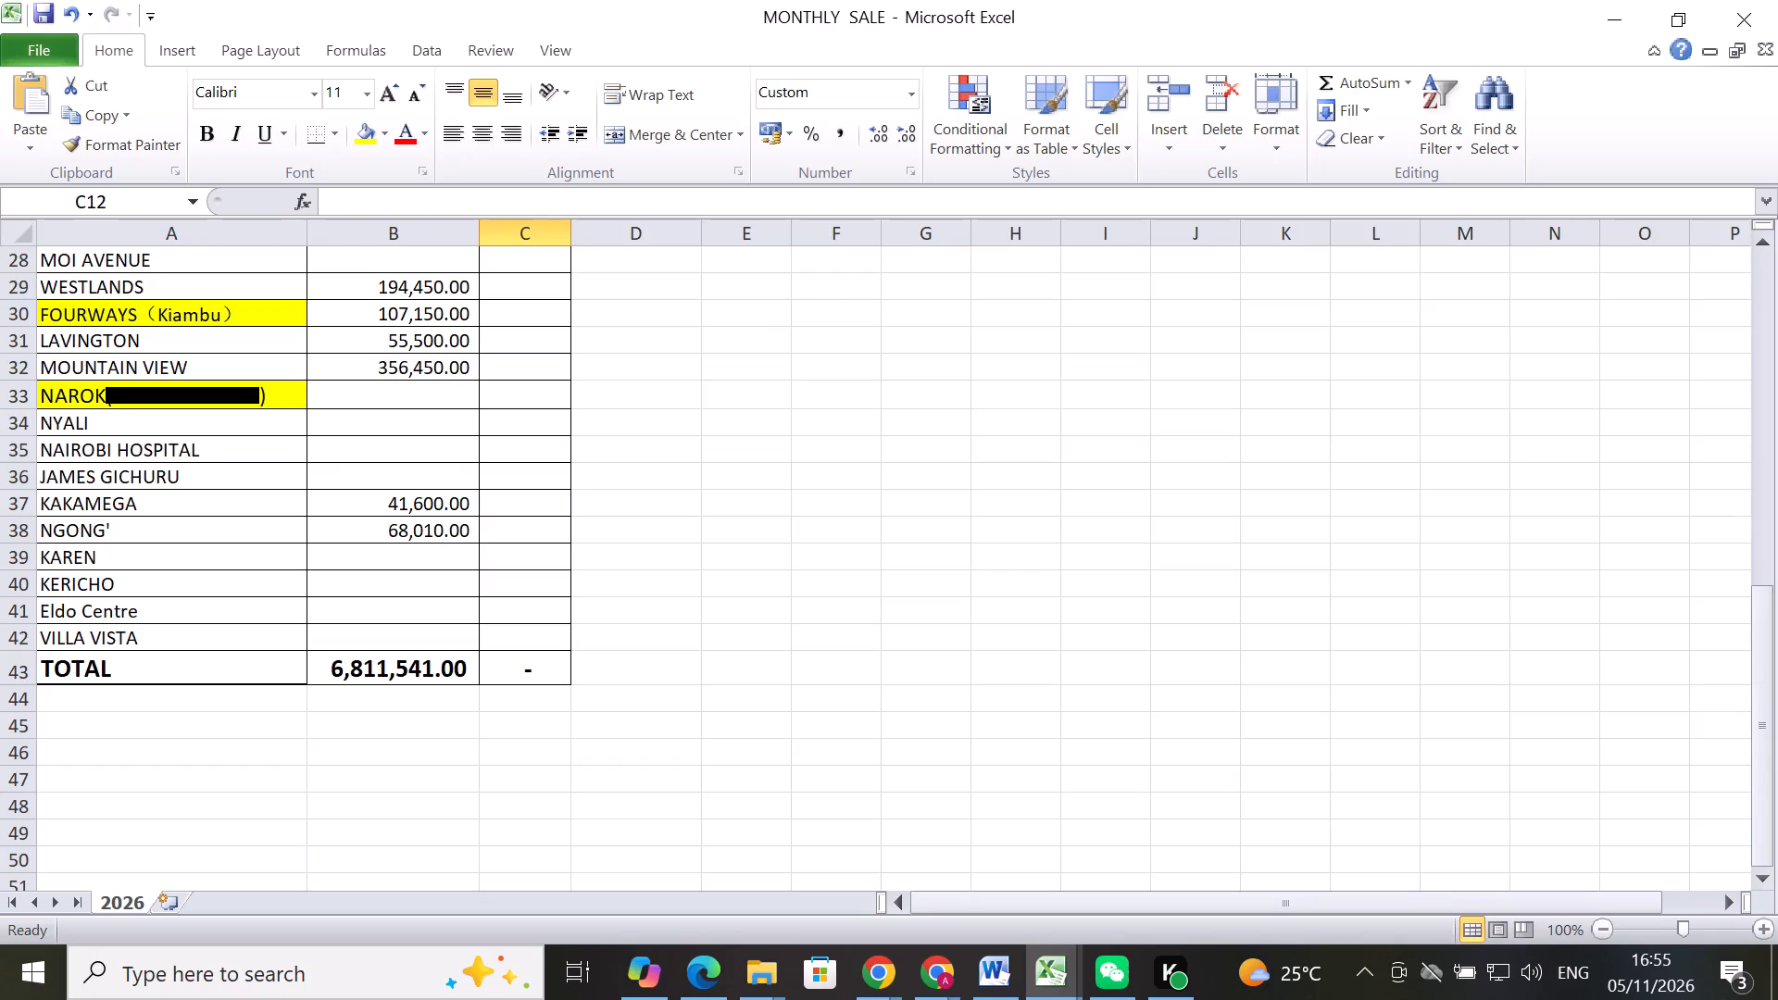
scroll(532, 658, "down", 1)
scroll(516, 653, "up", 1)
left_click_drag(1764, 649, 1770, 533)
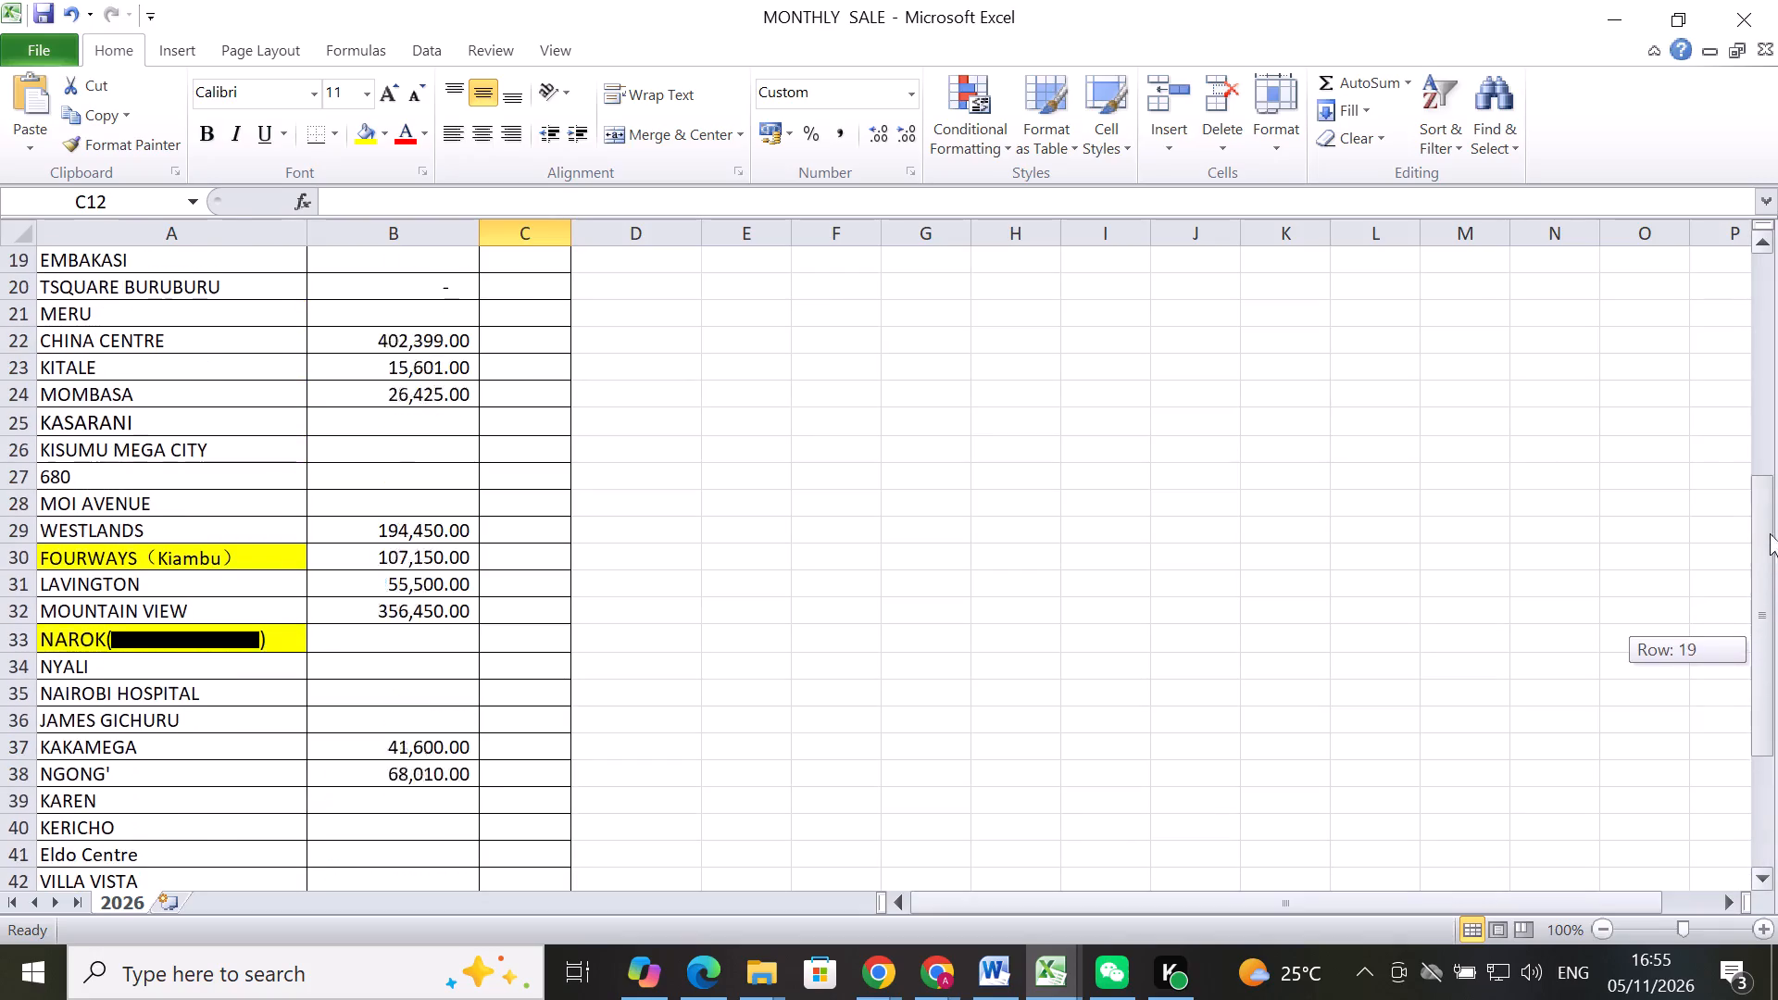
left_click_drag(1770, 533, 1772, 468)
left_click(386, 316)
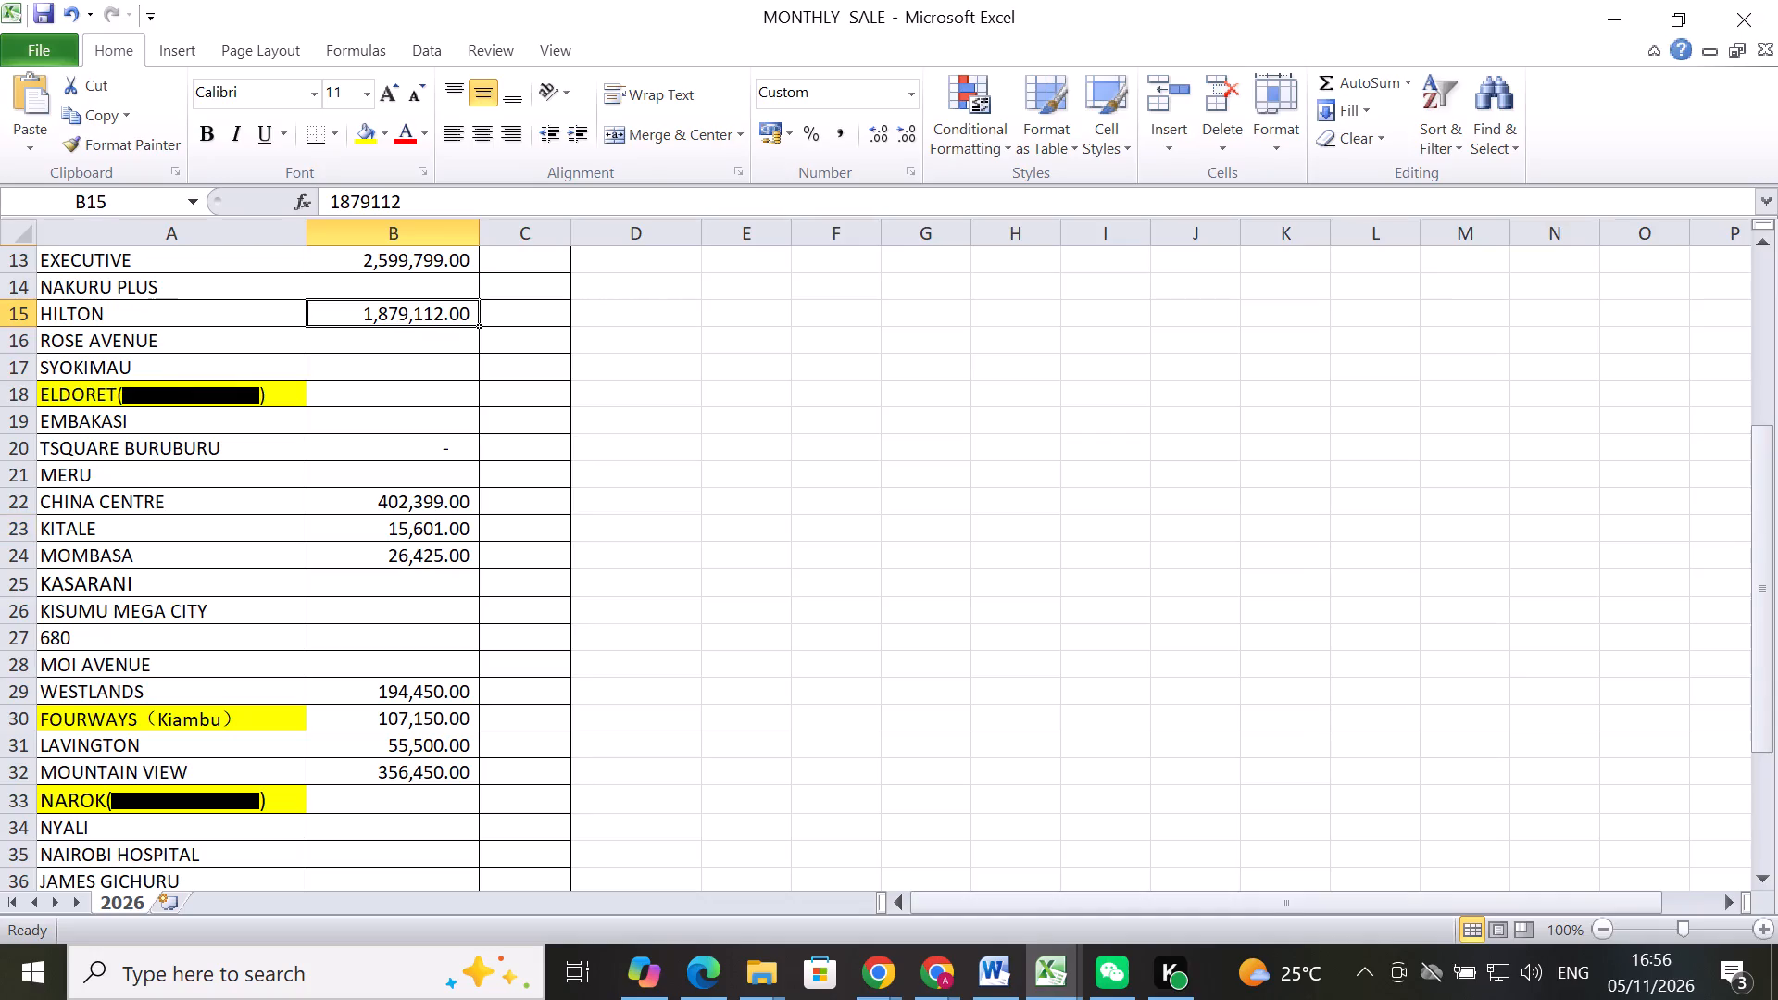
scroll(142, 676, "up", 2)
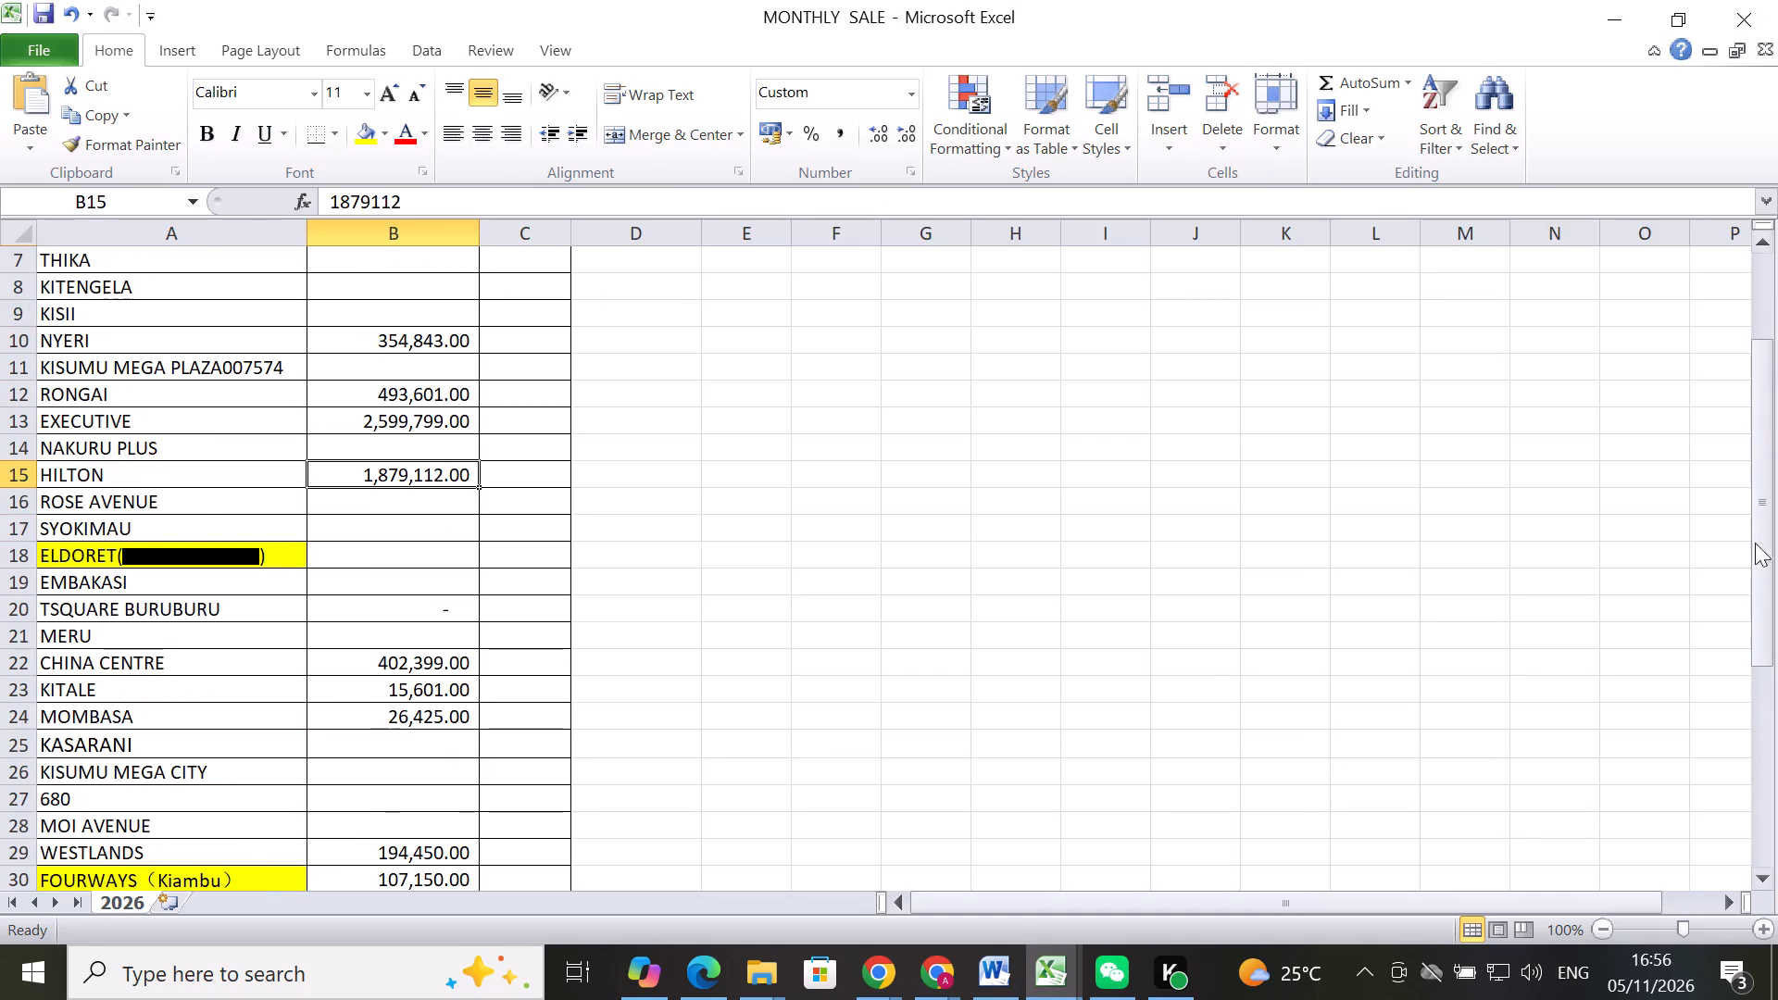
left_click_drag(1759, 591, 1752, 502)
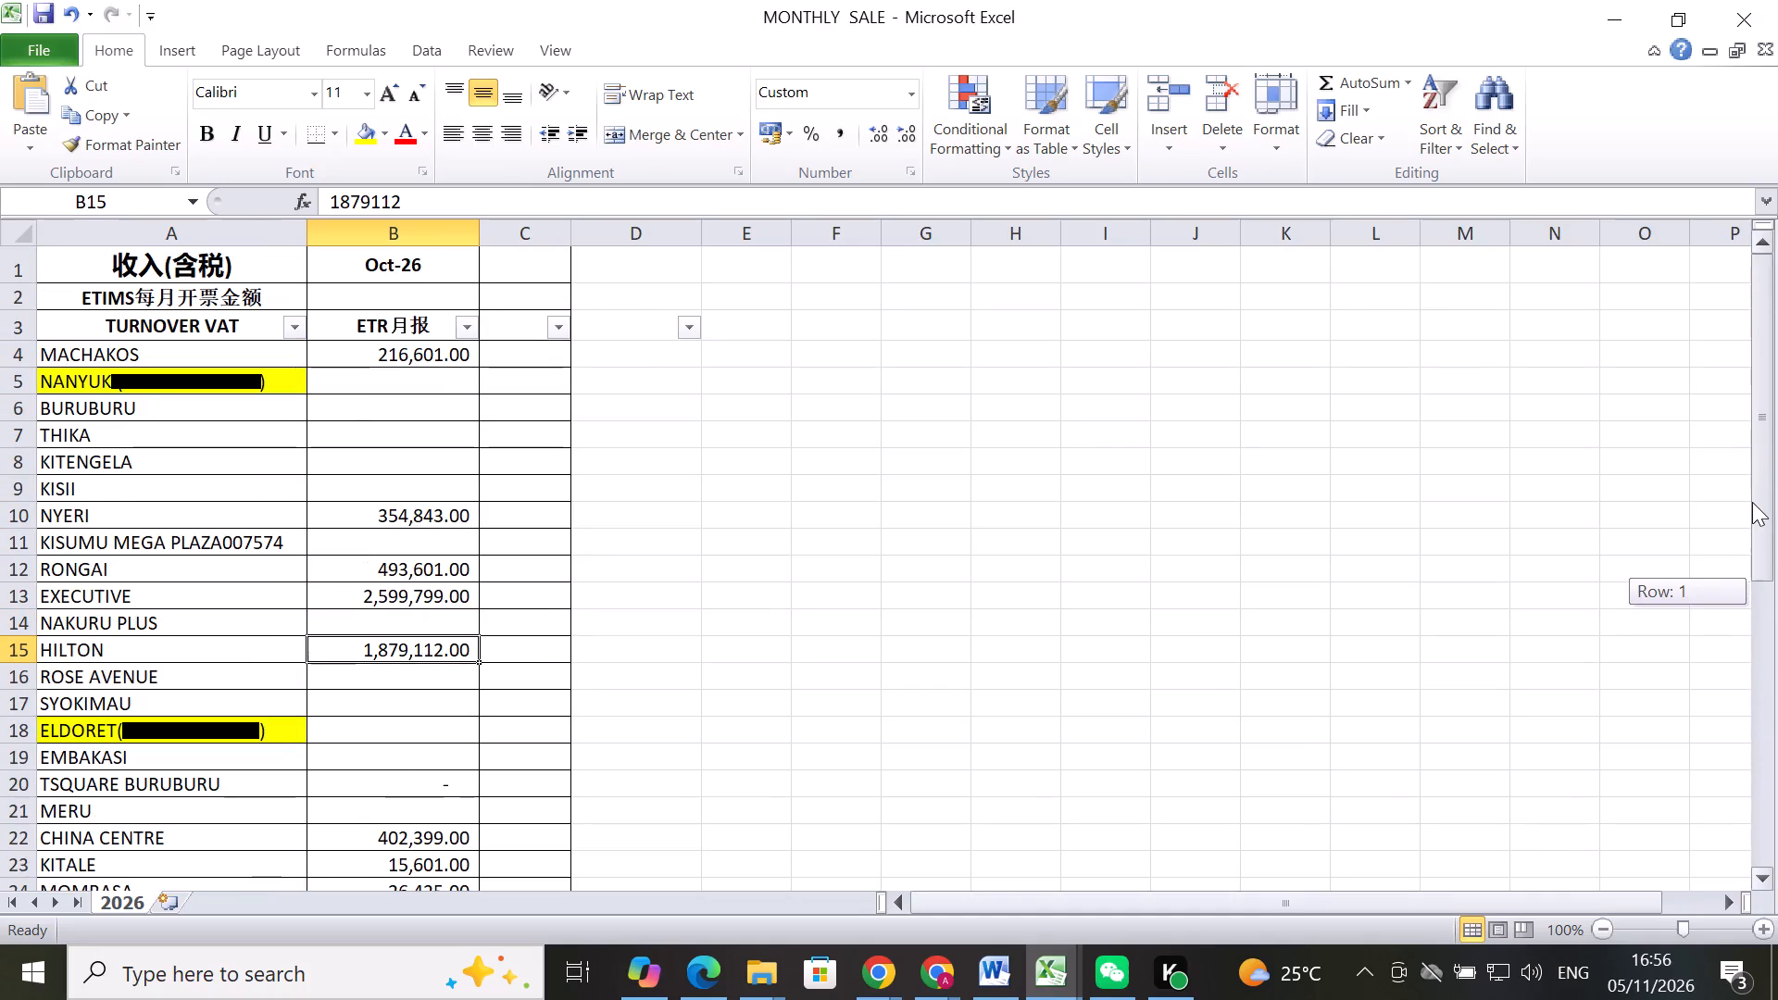
left_click_drag(1752, 502, 1777, 599)
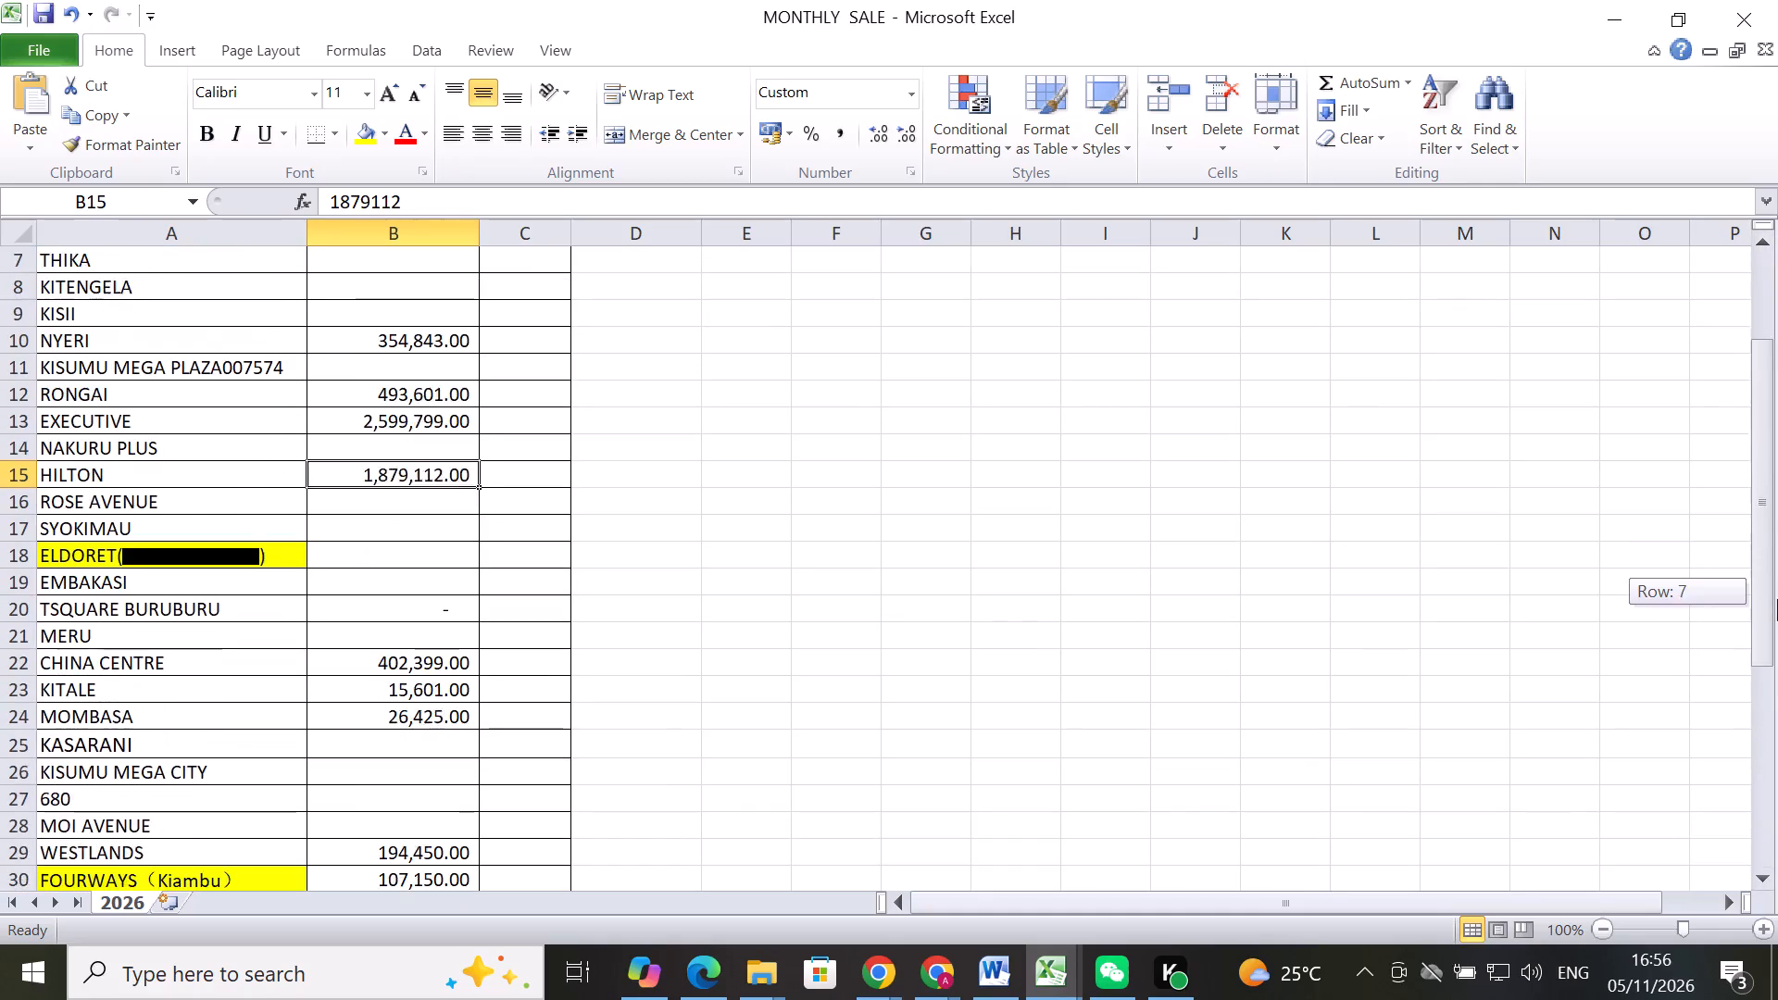
left_click_drag(1777, 599, 1777, 709)
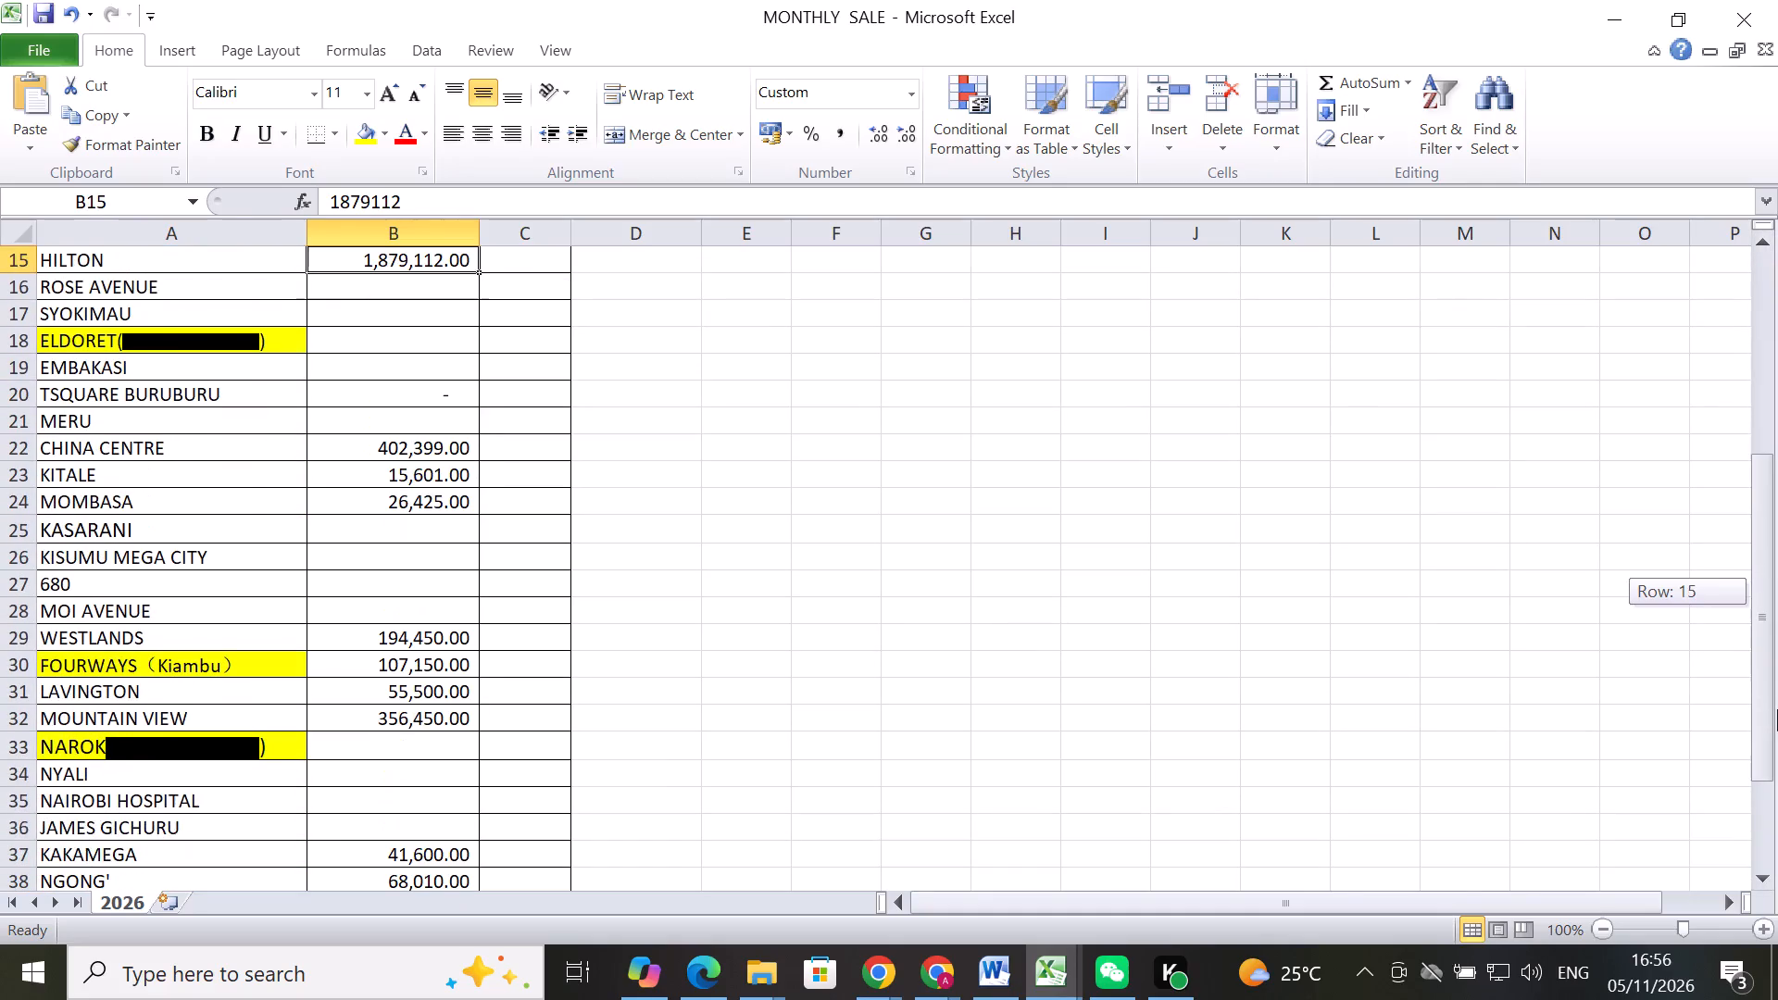
left_click_drag(1777, 709, 1777, 801)
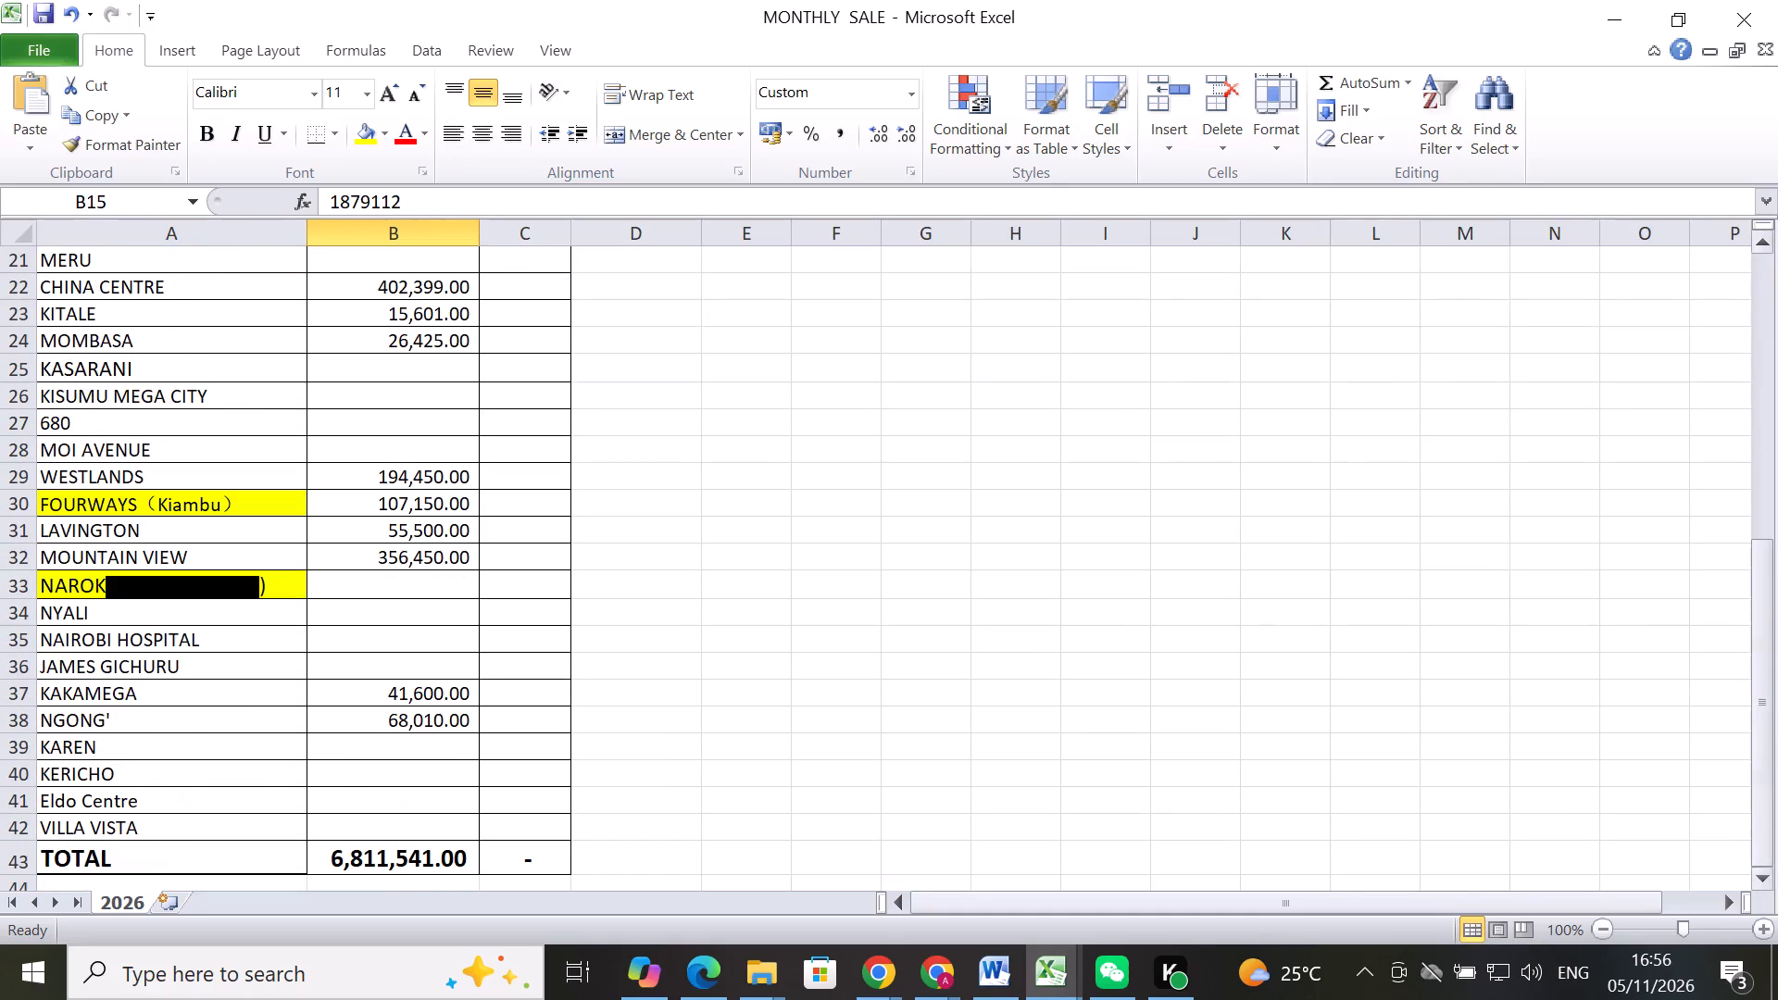
Go up through the shop names to KISUMU MEGA CITY and enter 139 in its Oct-26 ETR amount cell.
left_click(95, 816)
left_click(97, 773)
left_click(114, 720)
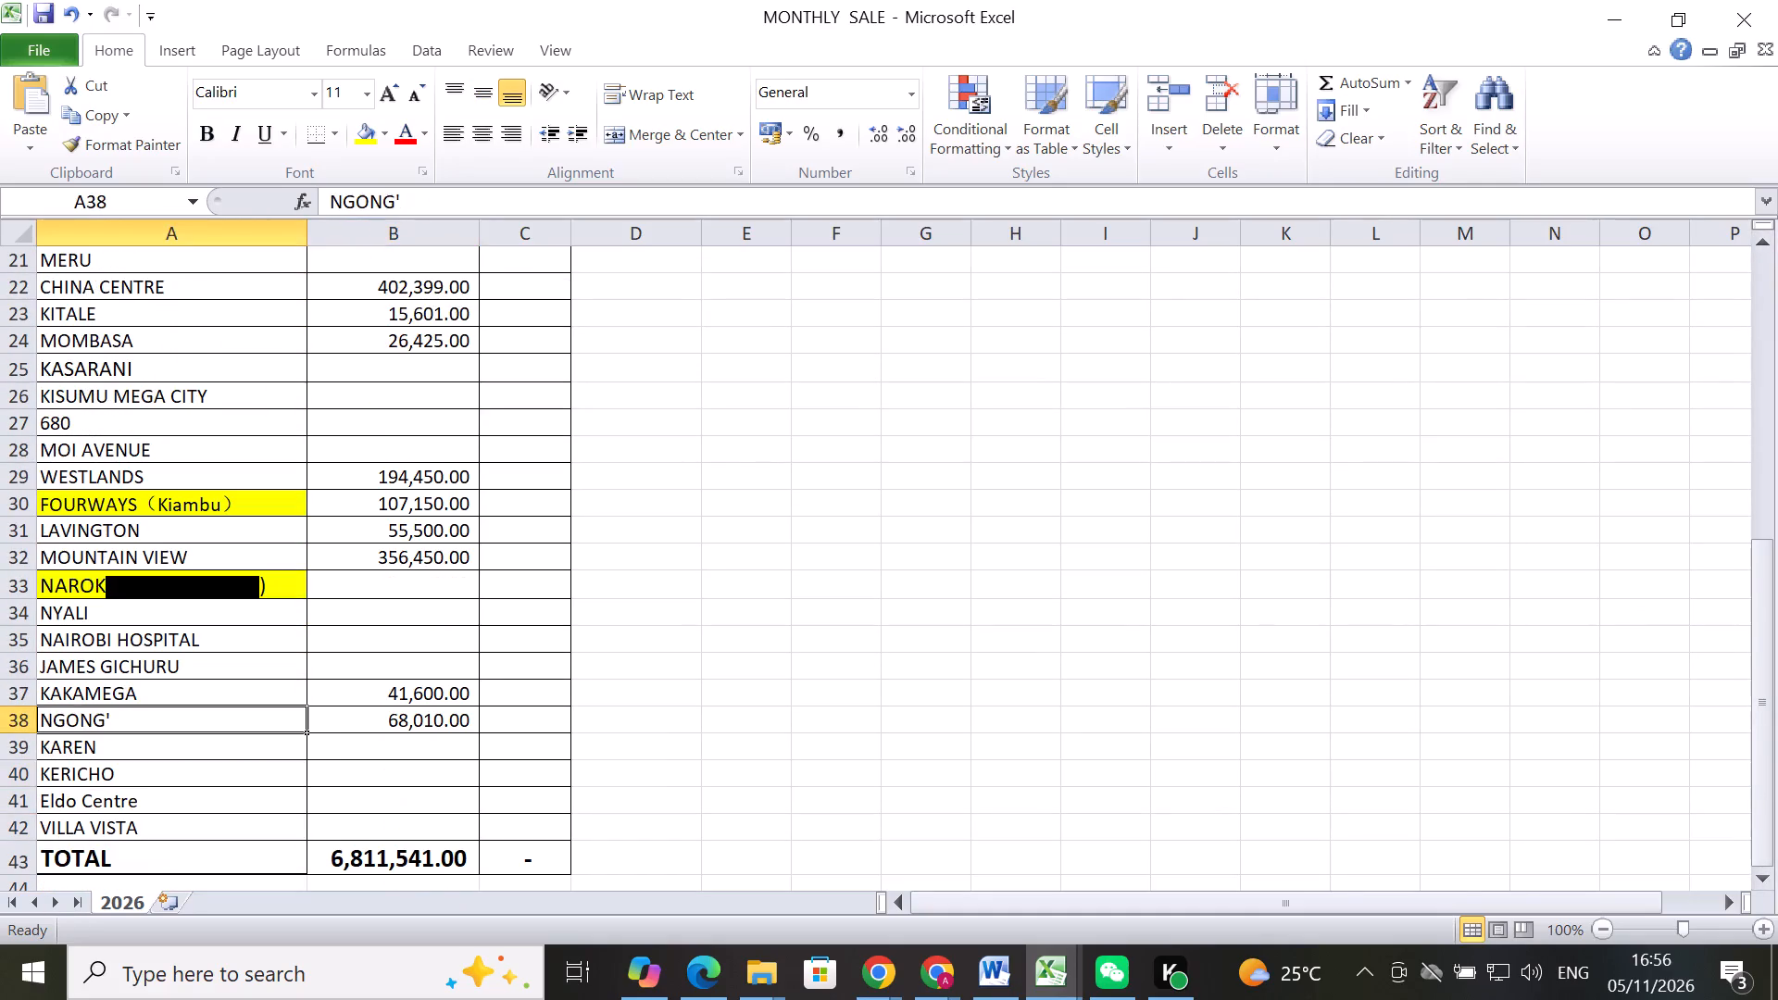
left_click(108, 683)
left_click(132, 615)
left_click(143, 567)
left_click(143, 520)
left_click(144, 474)
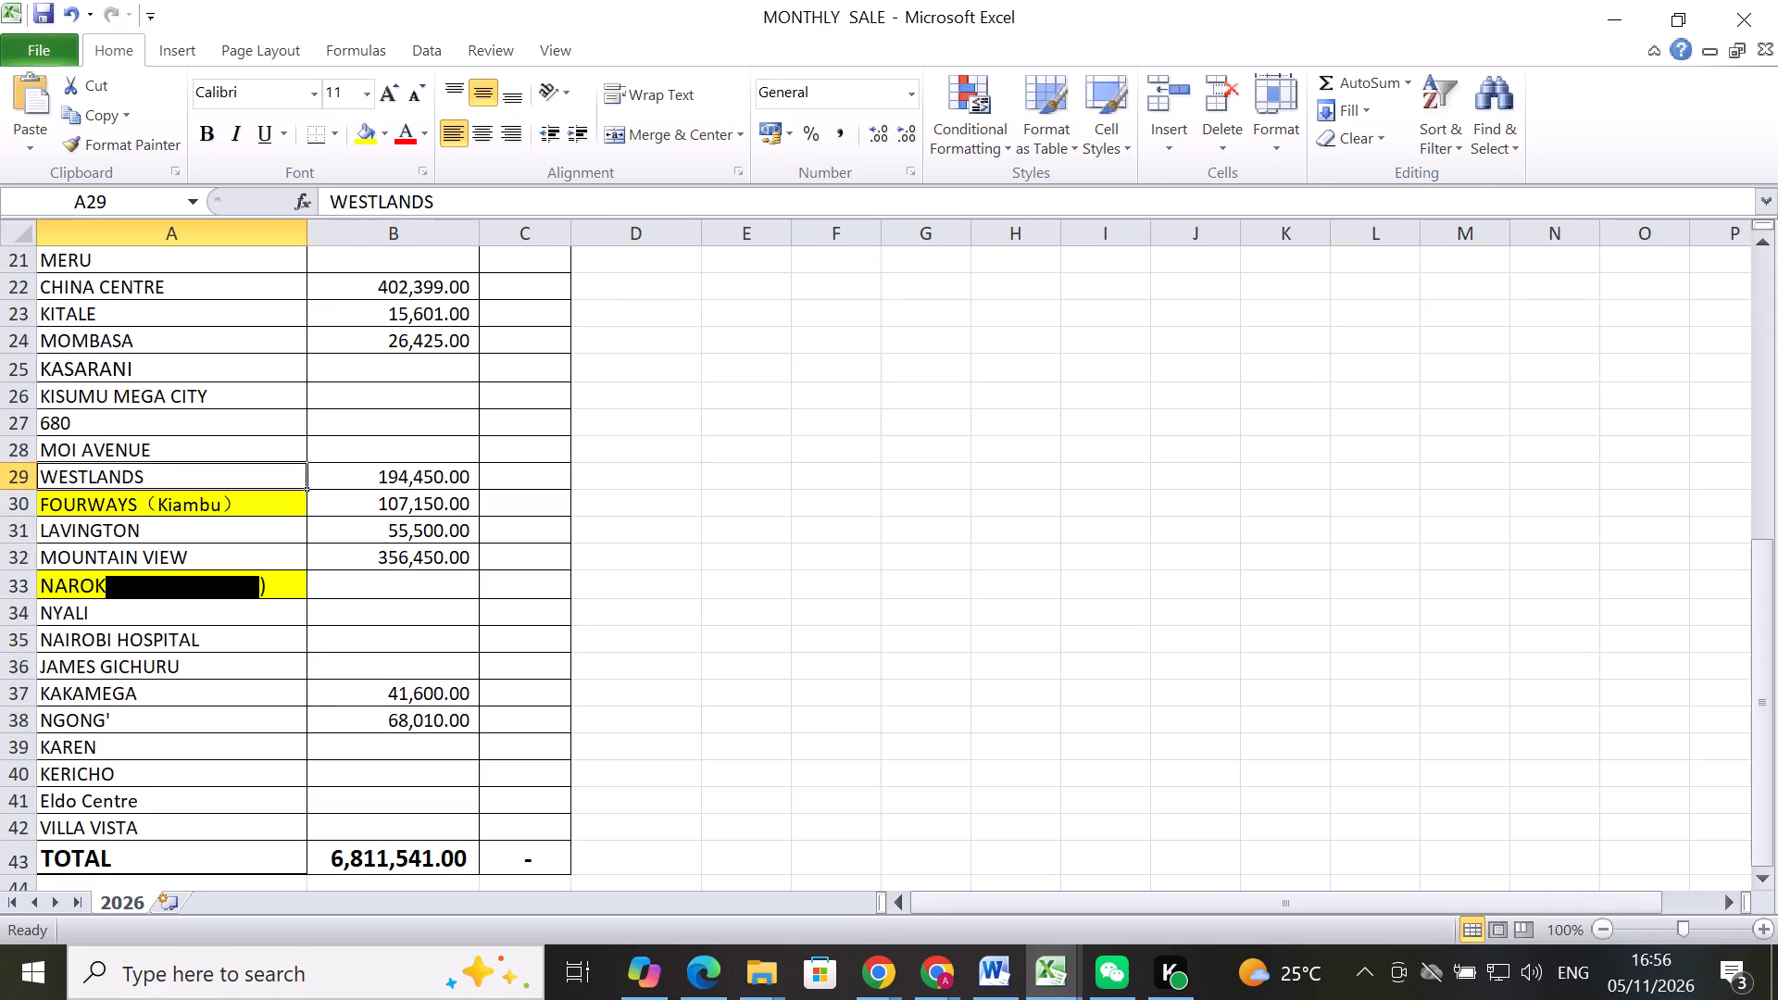
left_click(151, 419)
left_click(154, 384)
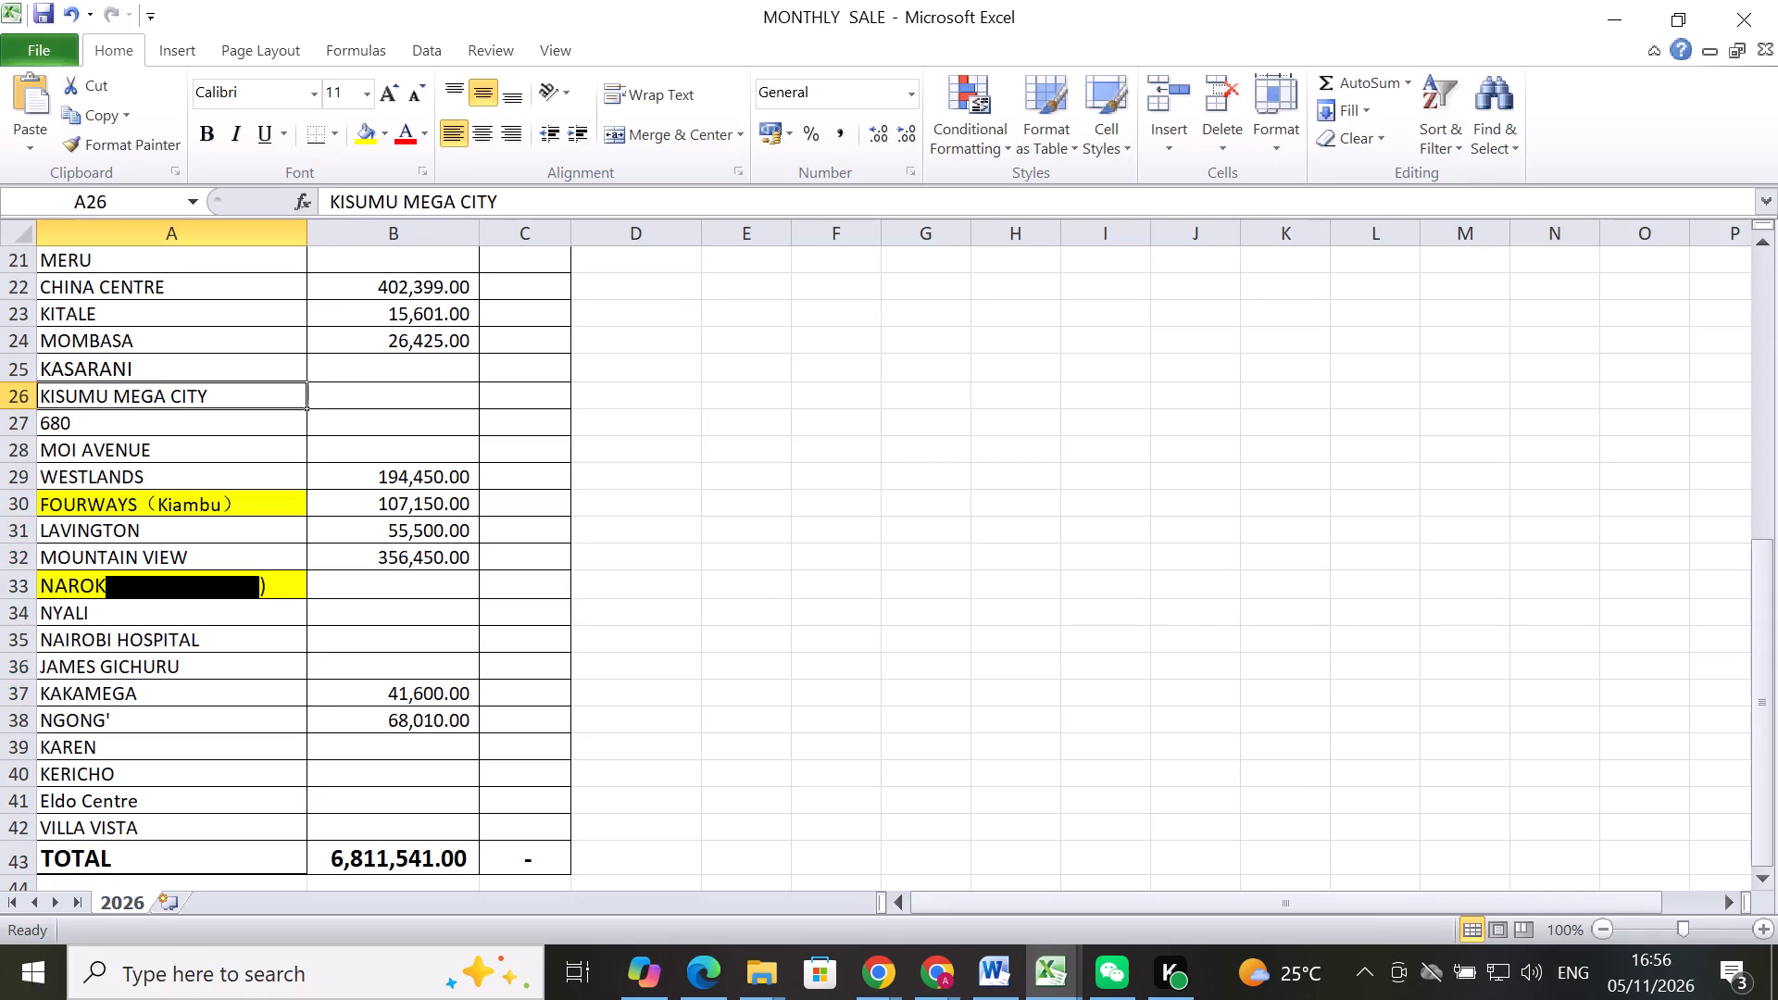
left_click(401, 395)
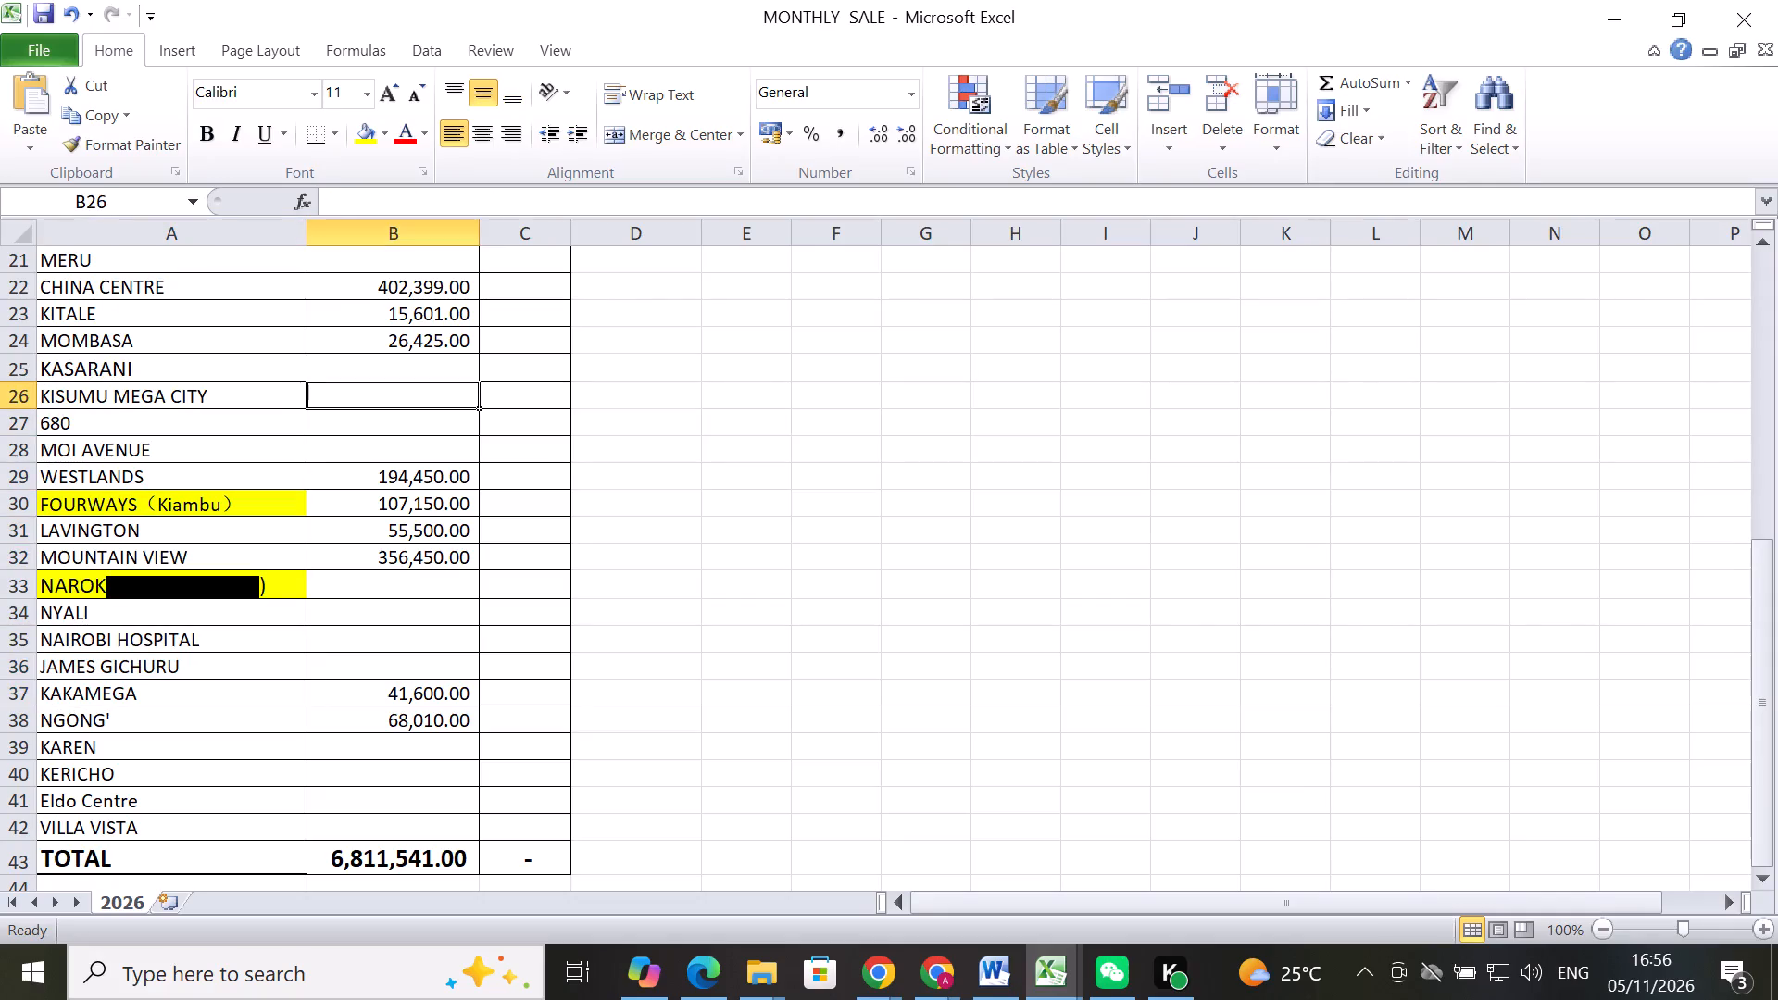
key("1")
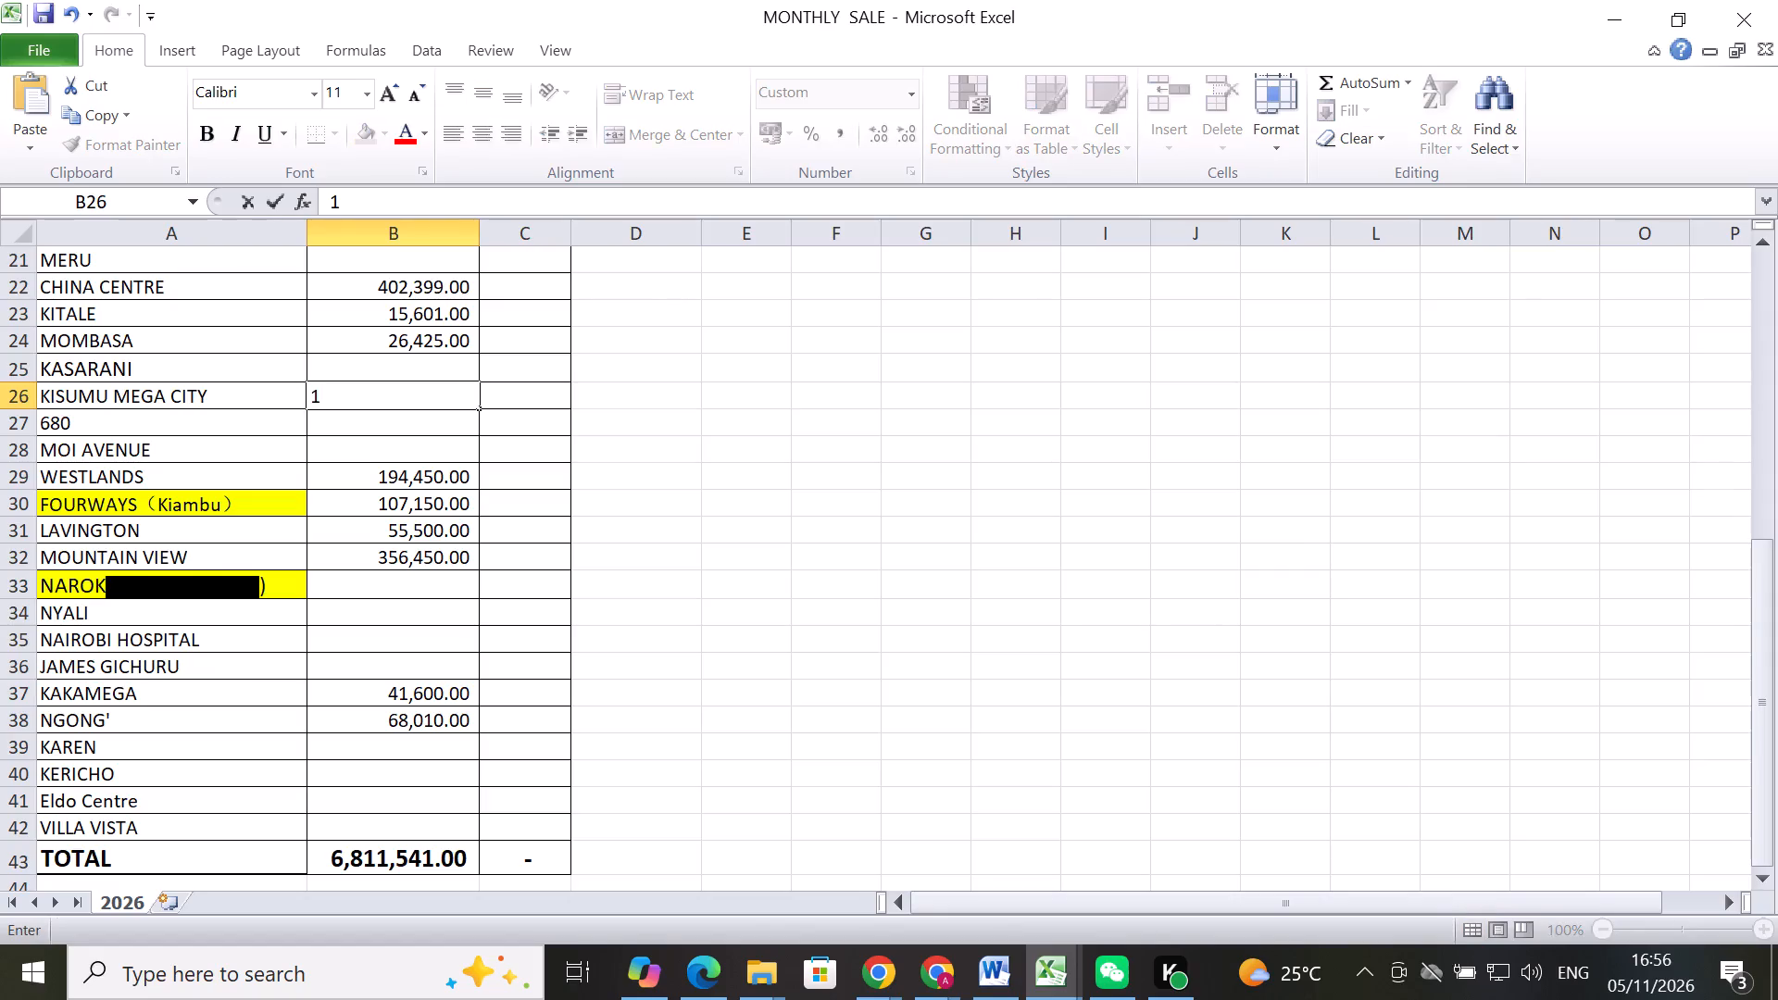
type("39")
Switch to Weixin and look through the newer messages and videos in the open chat.
left_click(1118, 979)
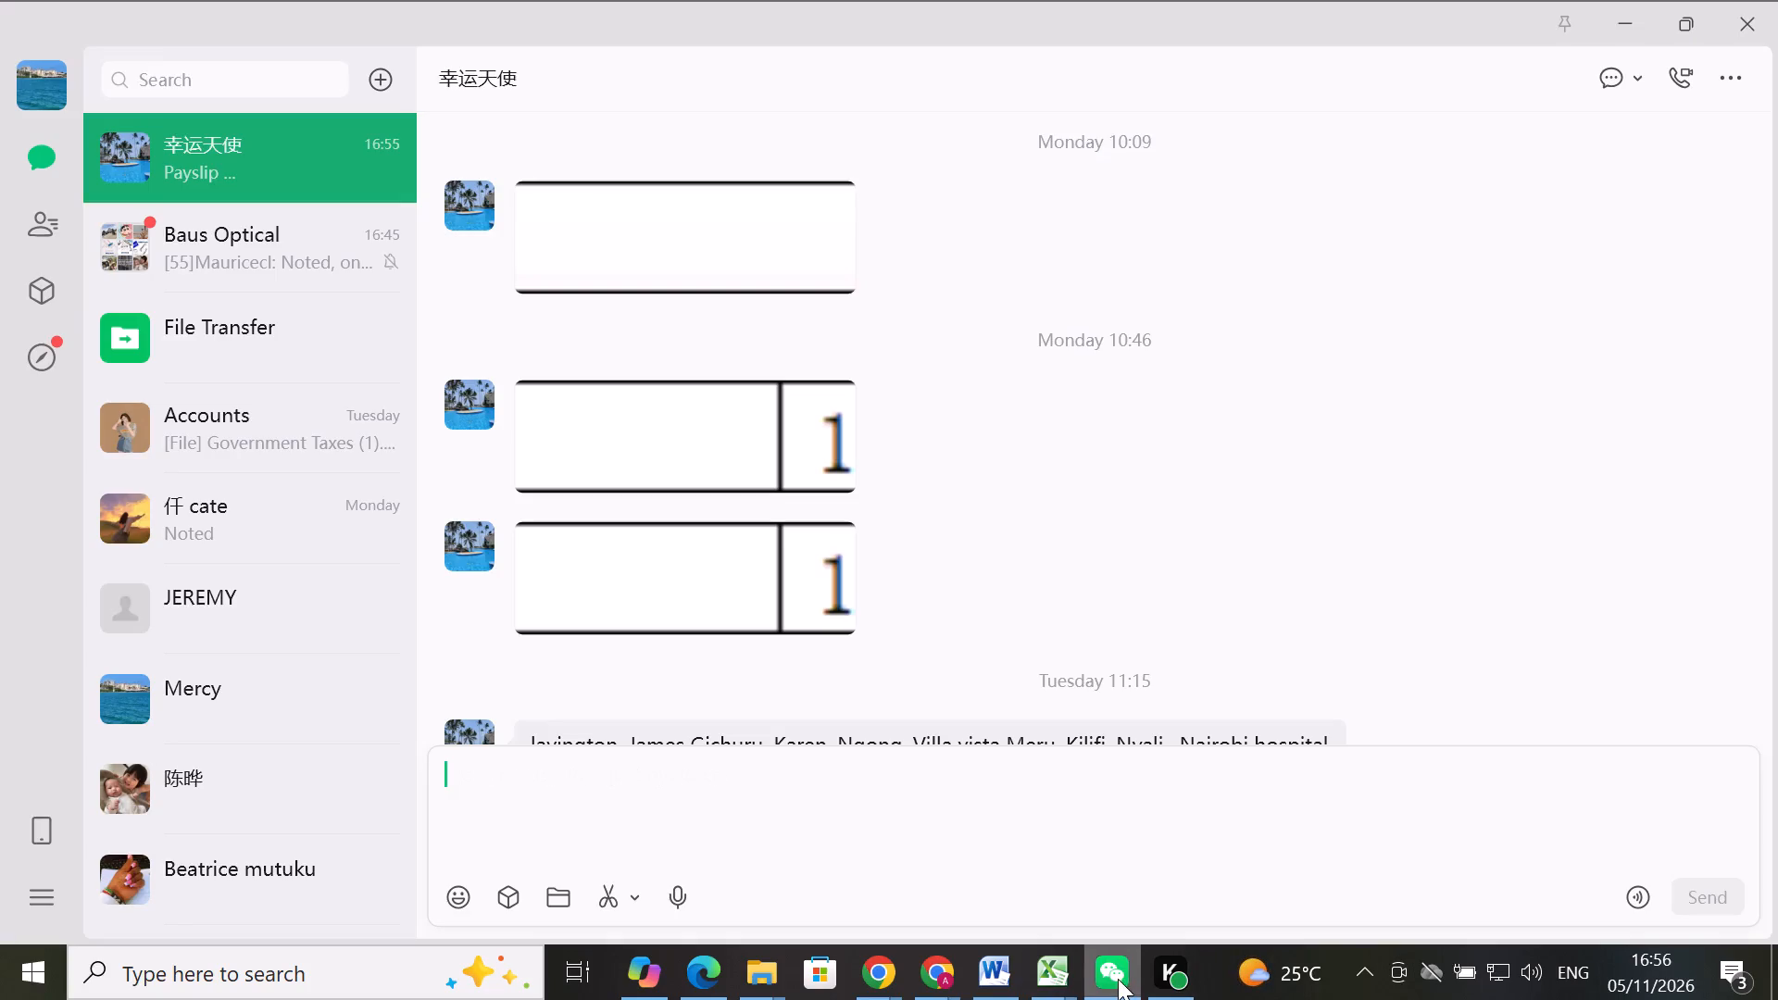
scroll(1072, 494, "down", 5)
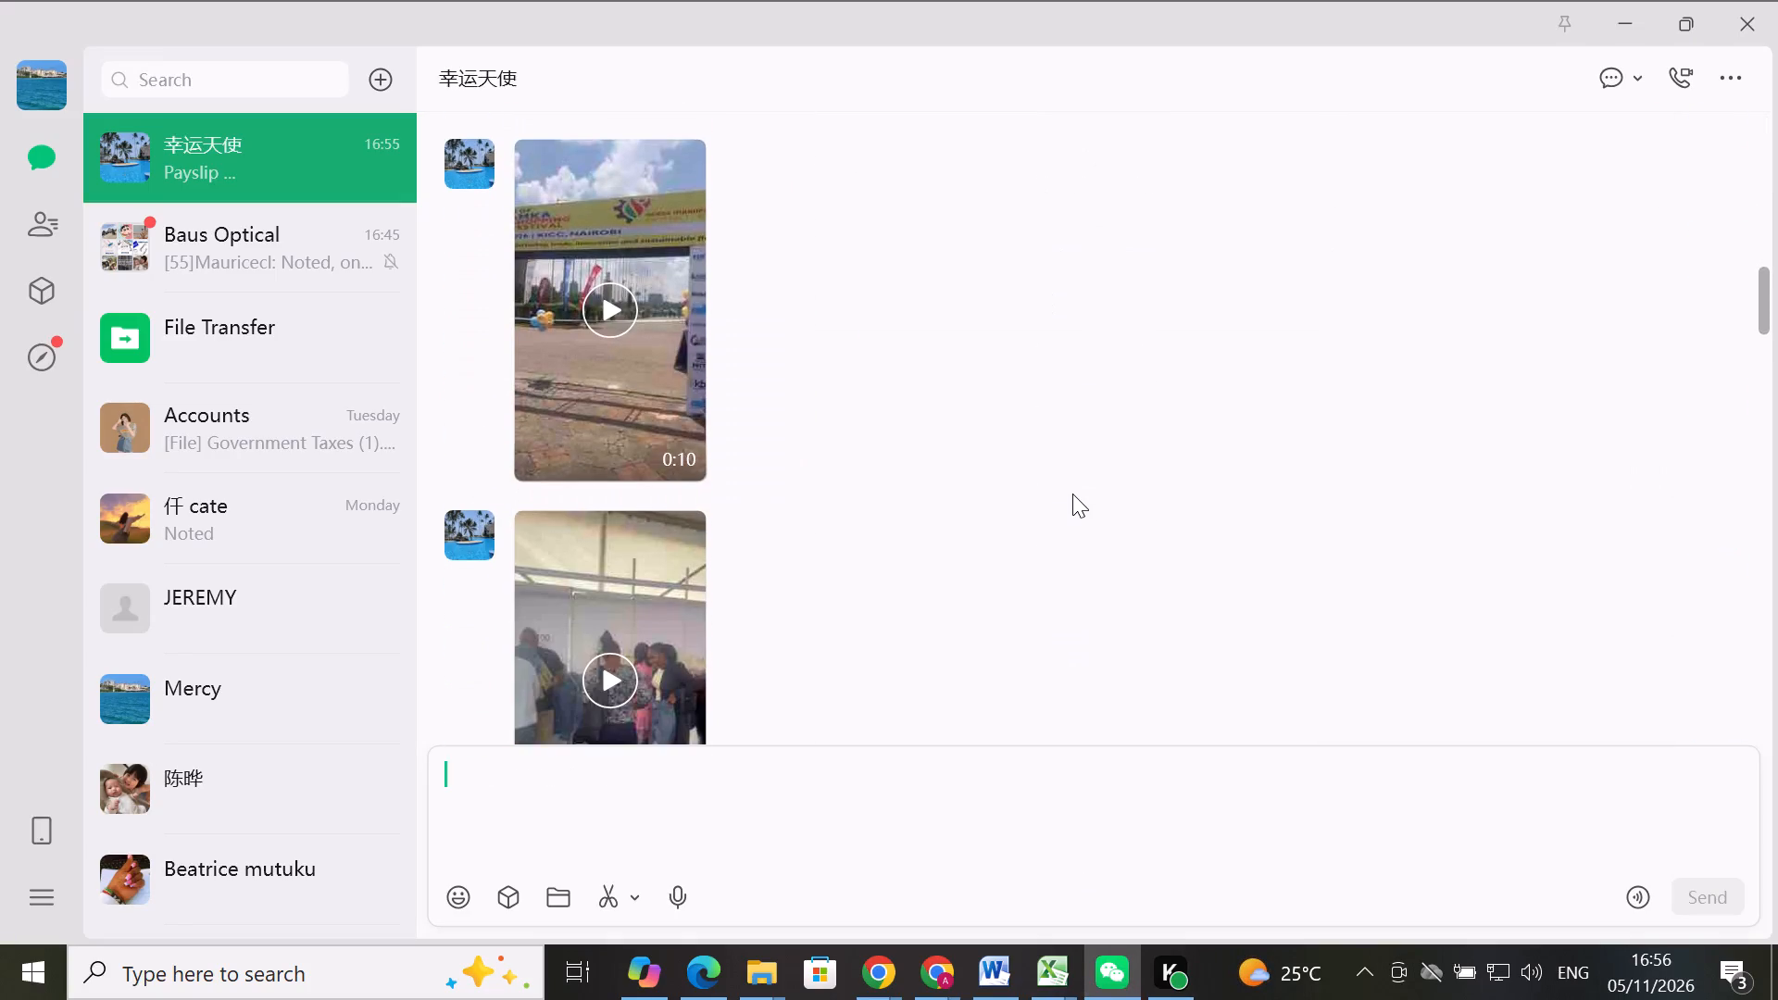
scroll(1072, 494, "down", 1)
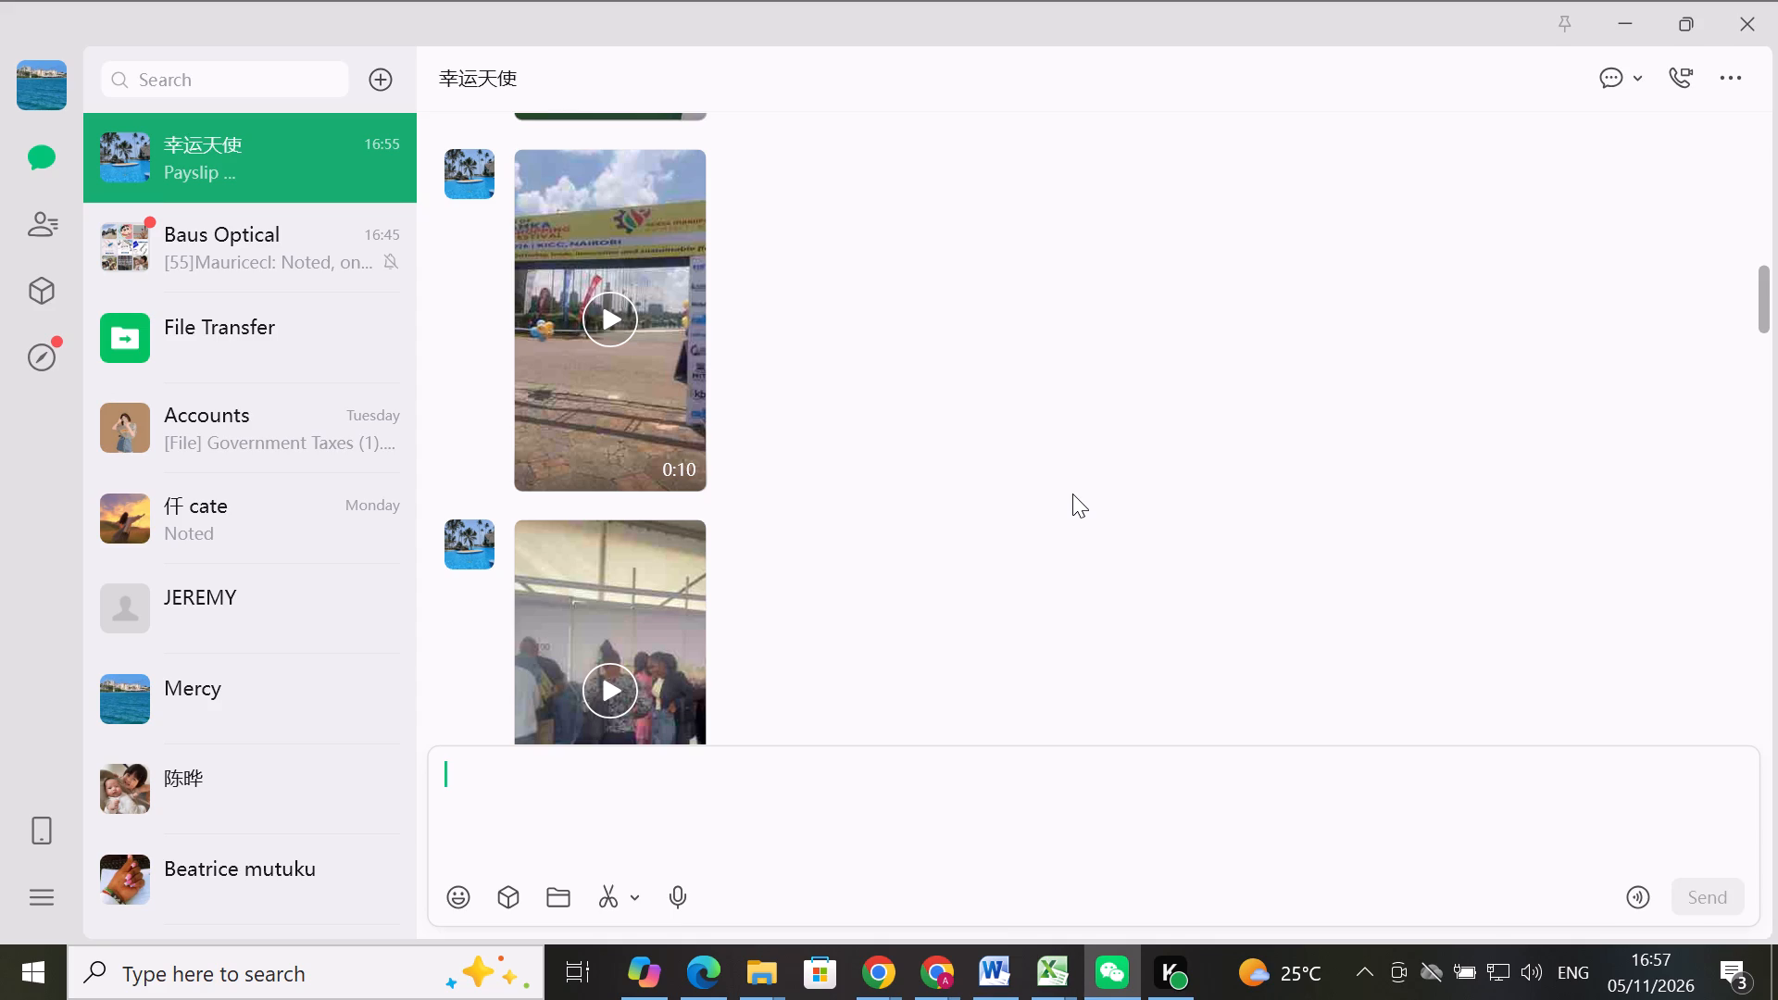
scroll(1072, 494, "up", 2)
scroll(698, 469, "down", 3)
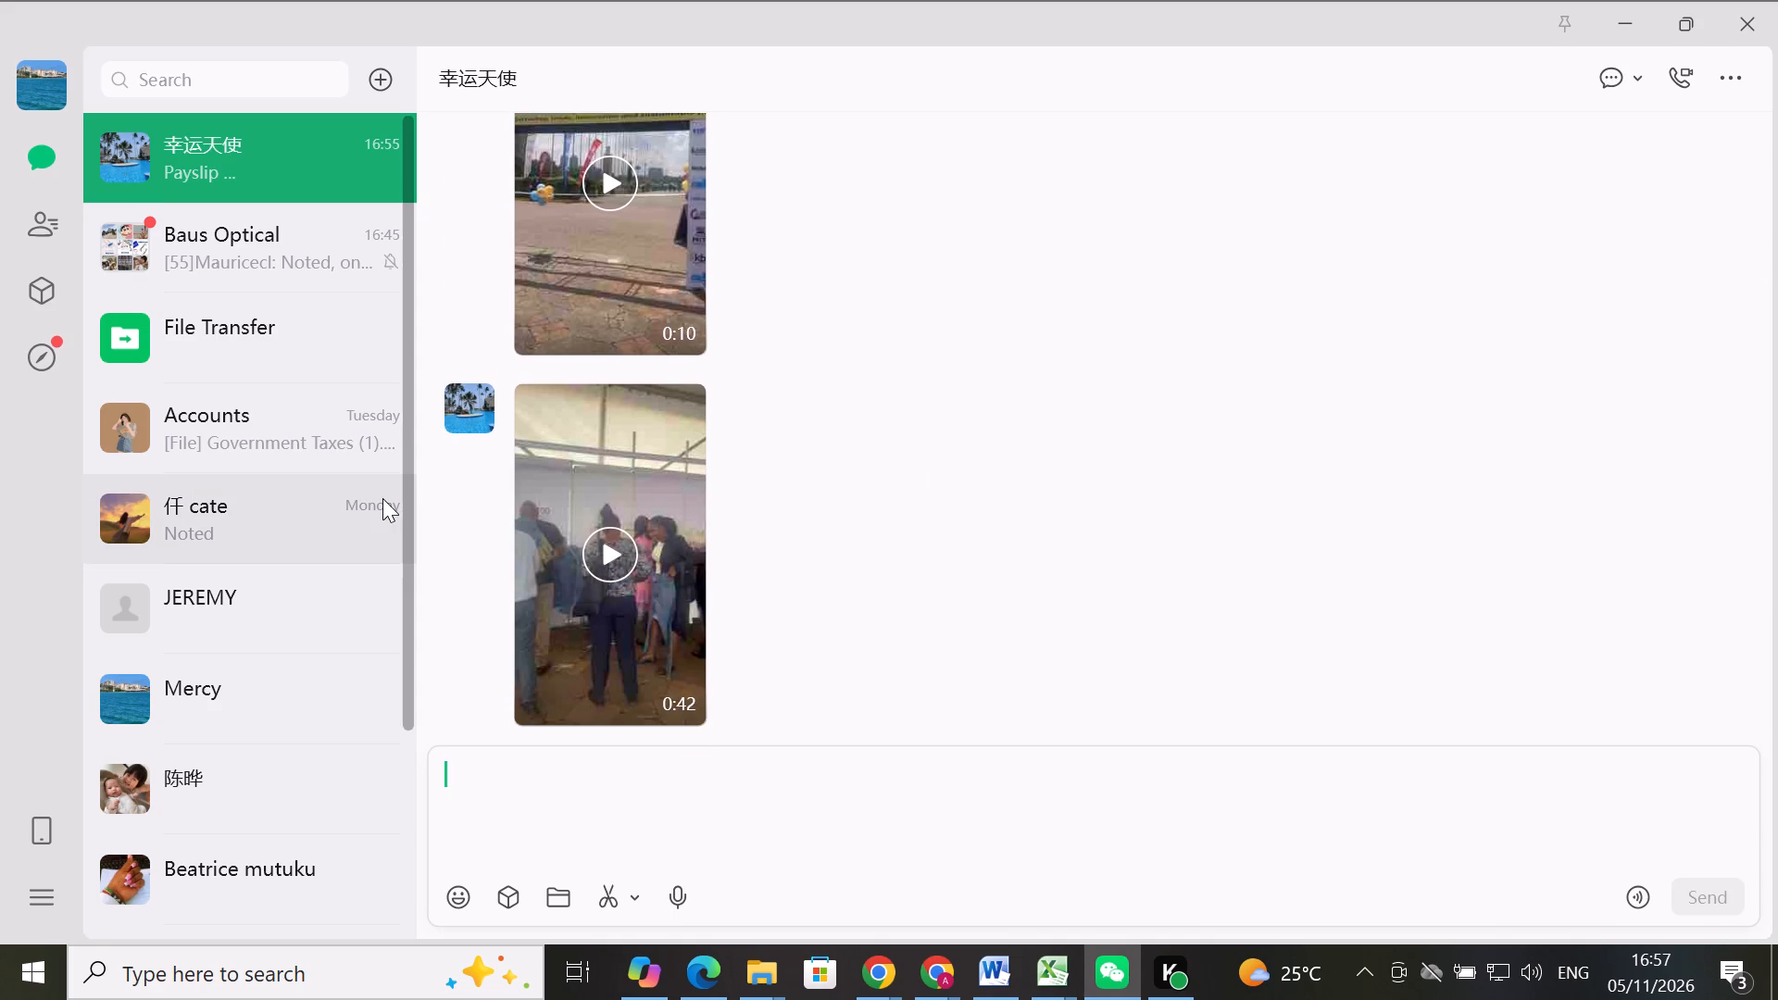
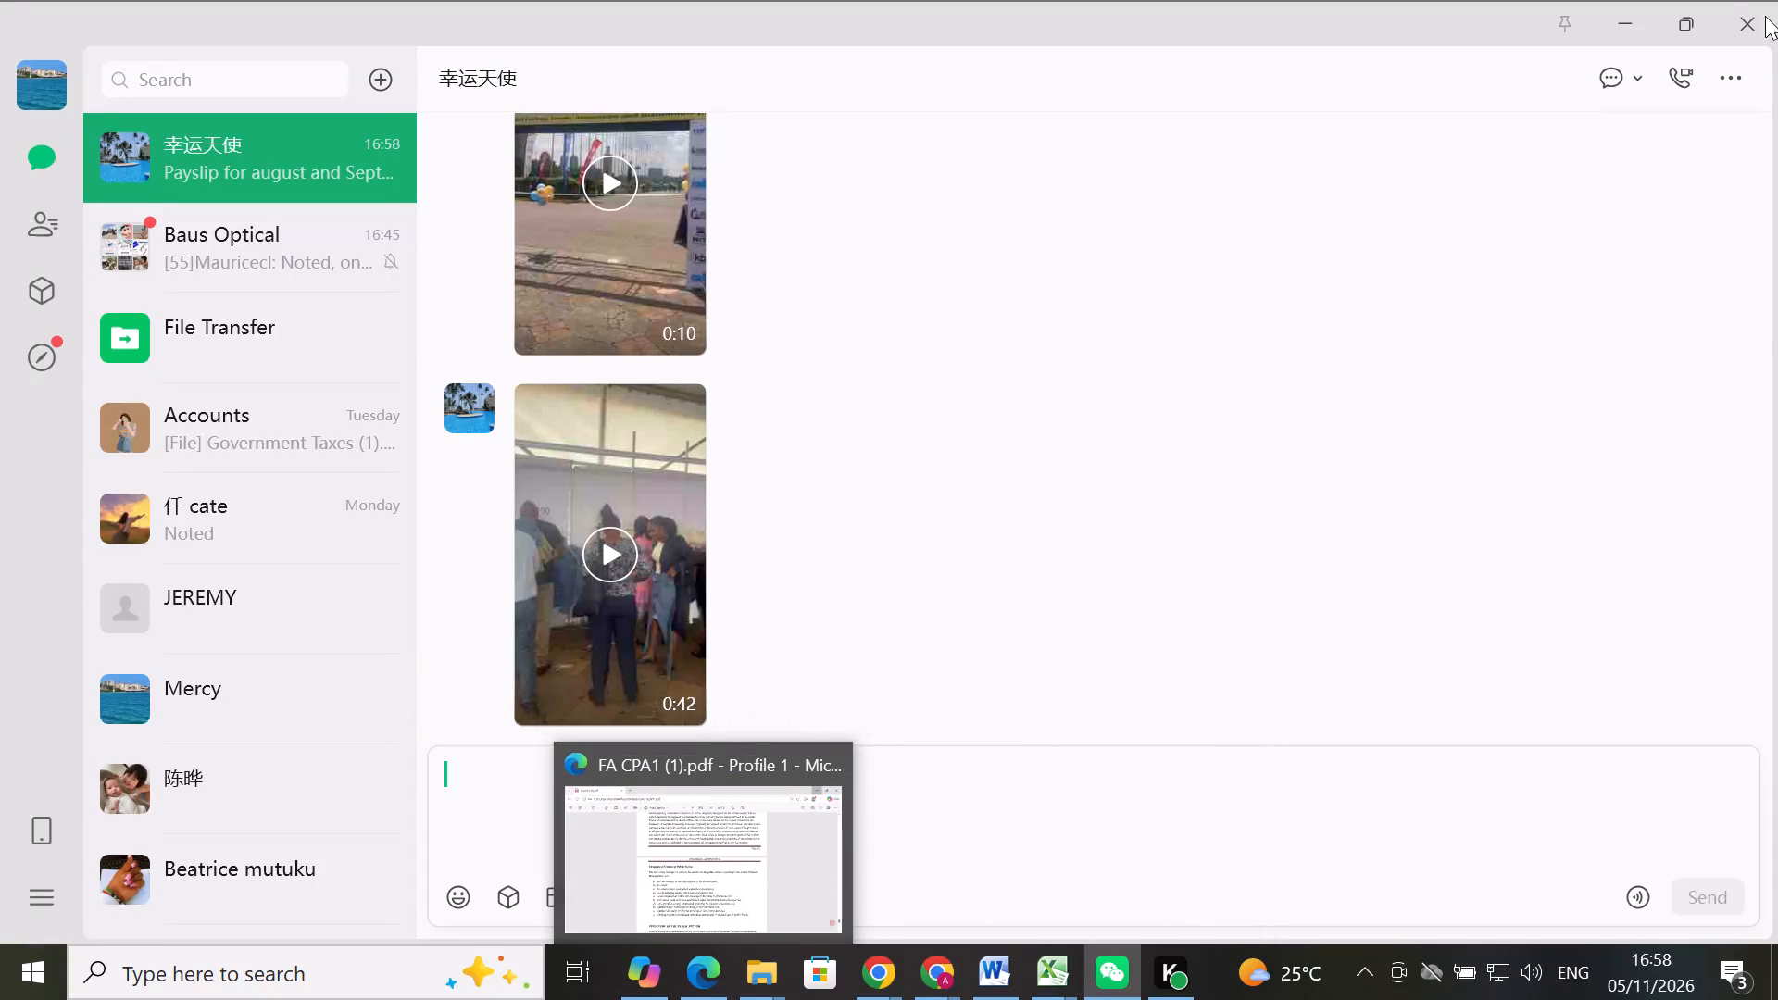
Switch to the MONTHLY SALE workbook and set KISUMU MEGA CITY's Oct-26 ETR amount to 139473.
left_click(1066, 973)
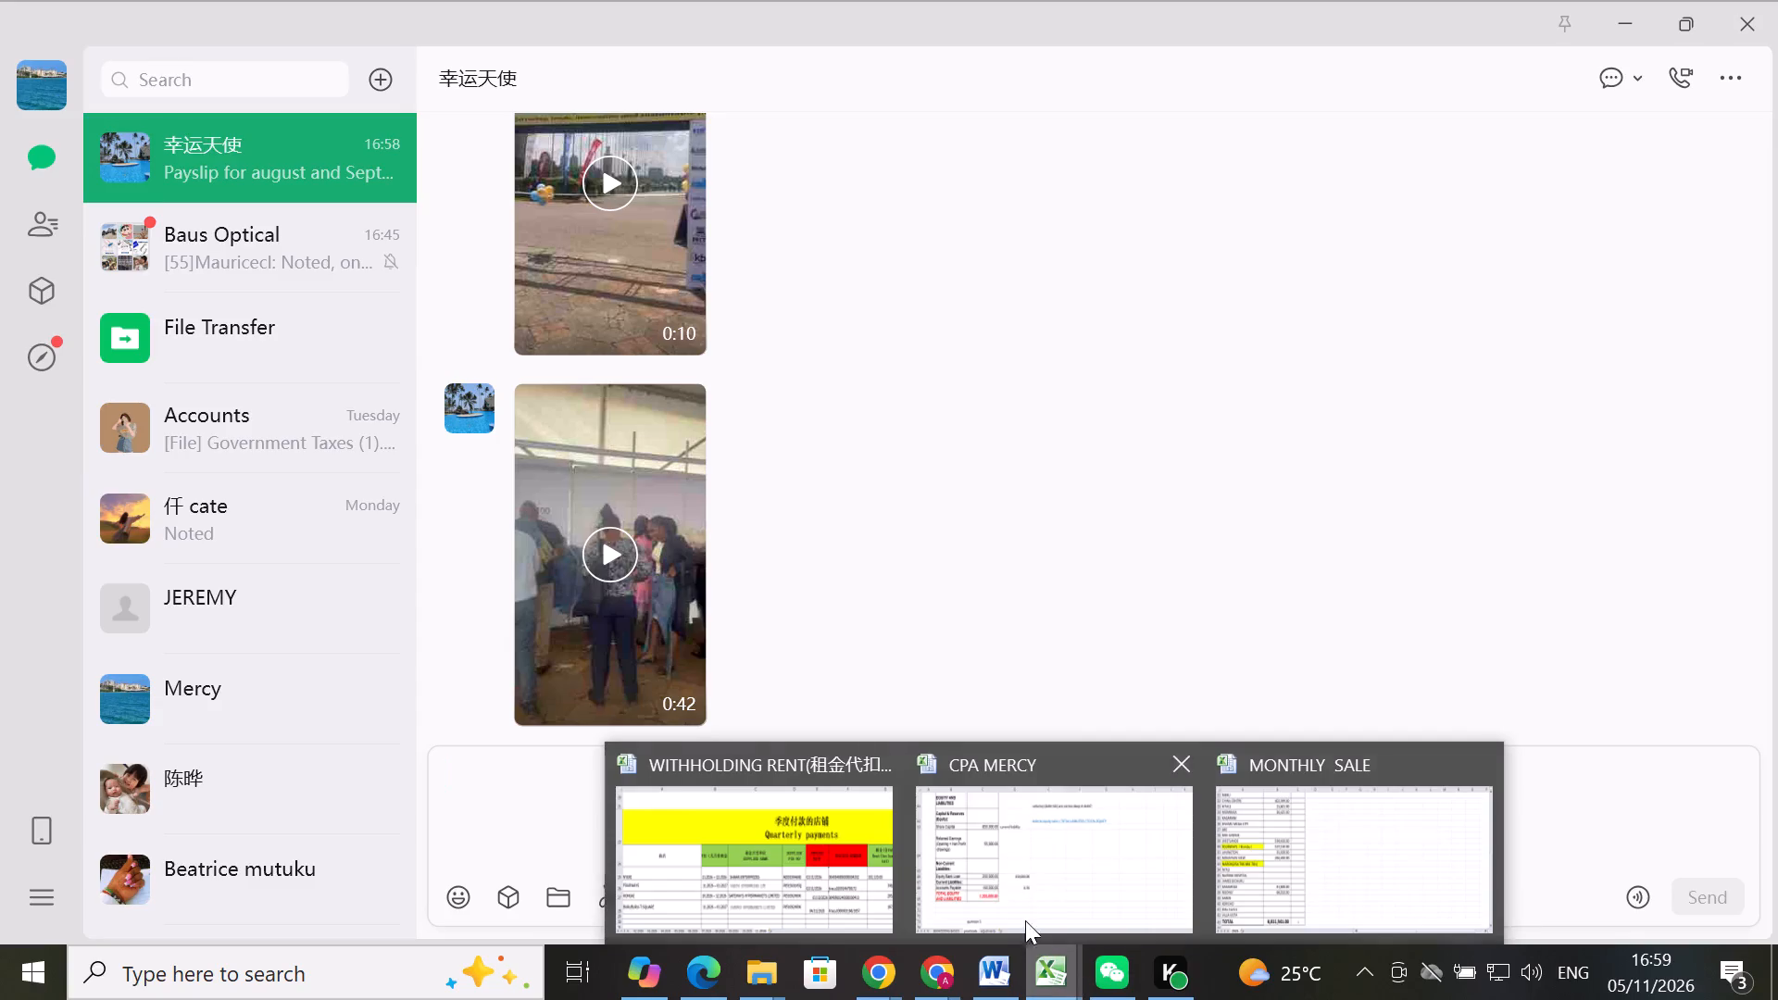
left_click(1348, 834)
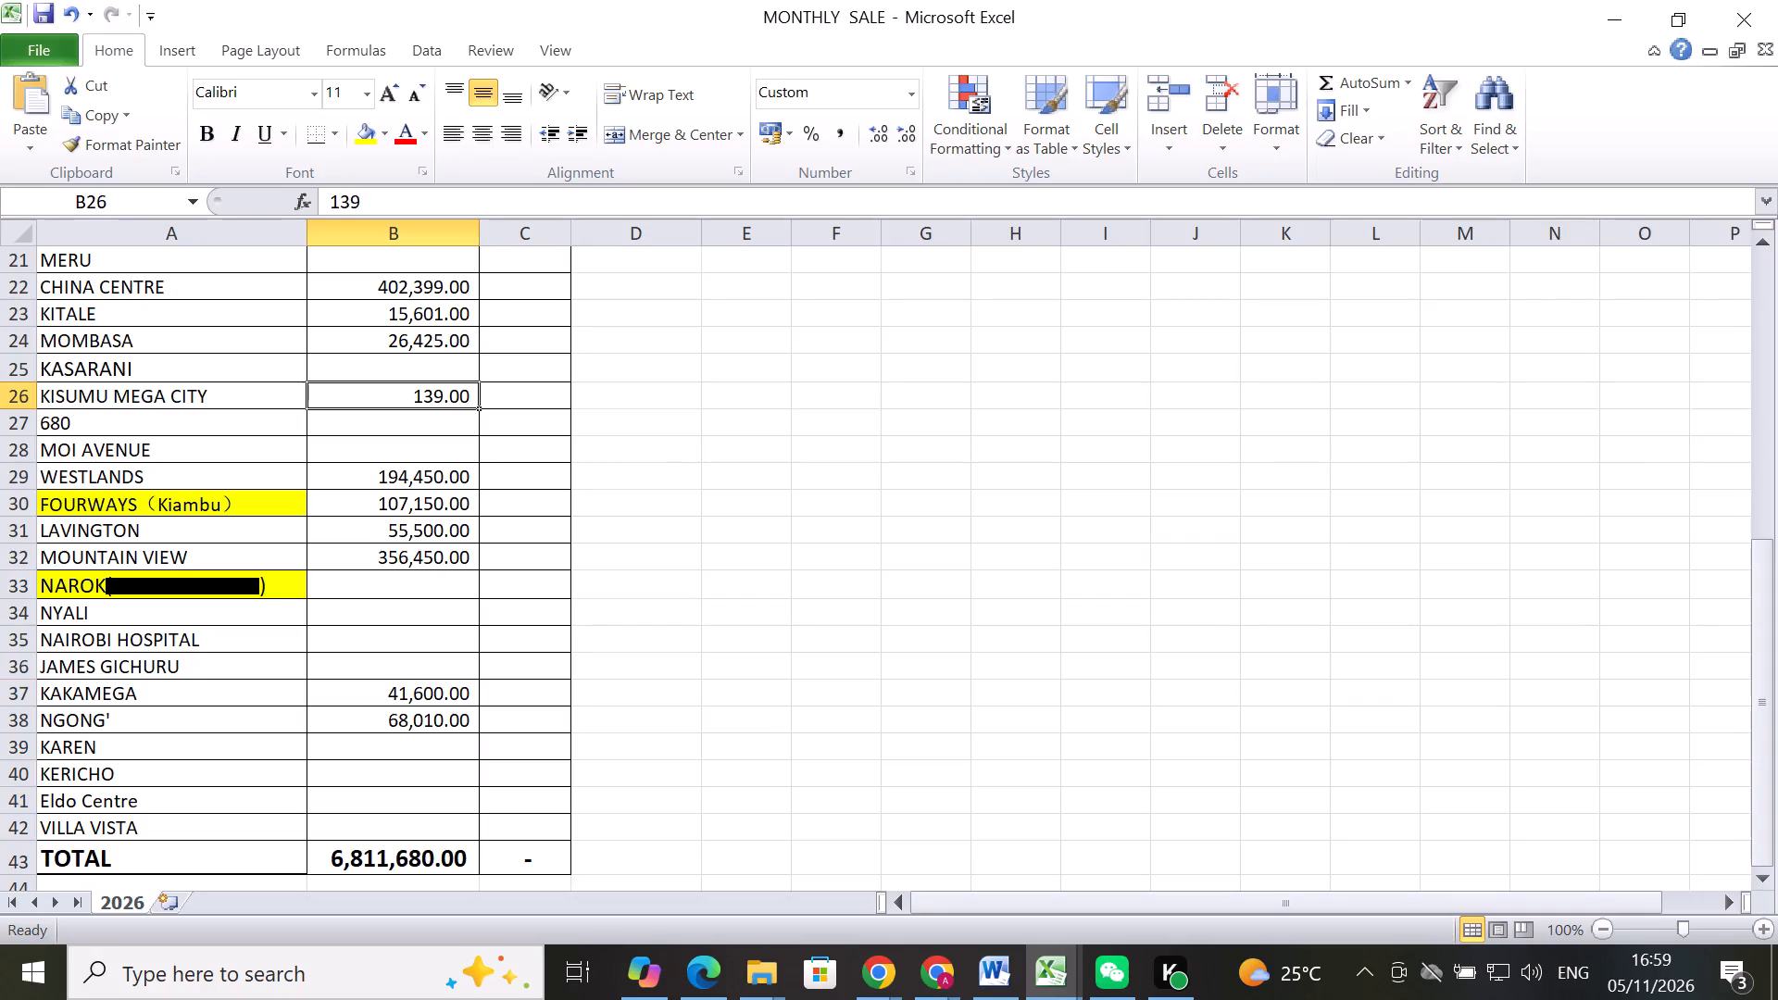
scroll(158, 680, "down", 1)
scroll(154, 690, "up", 1)
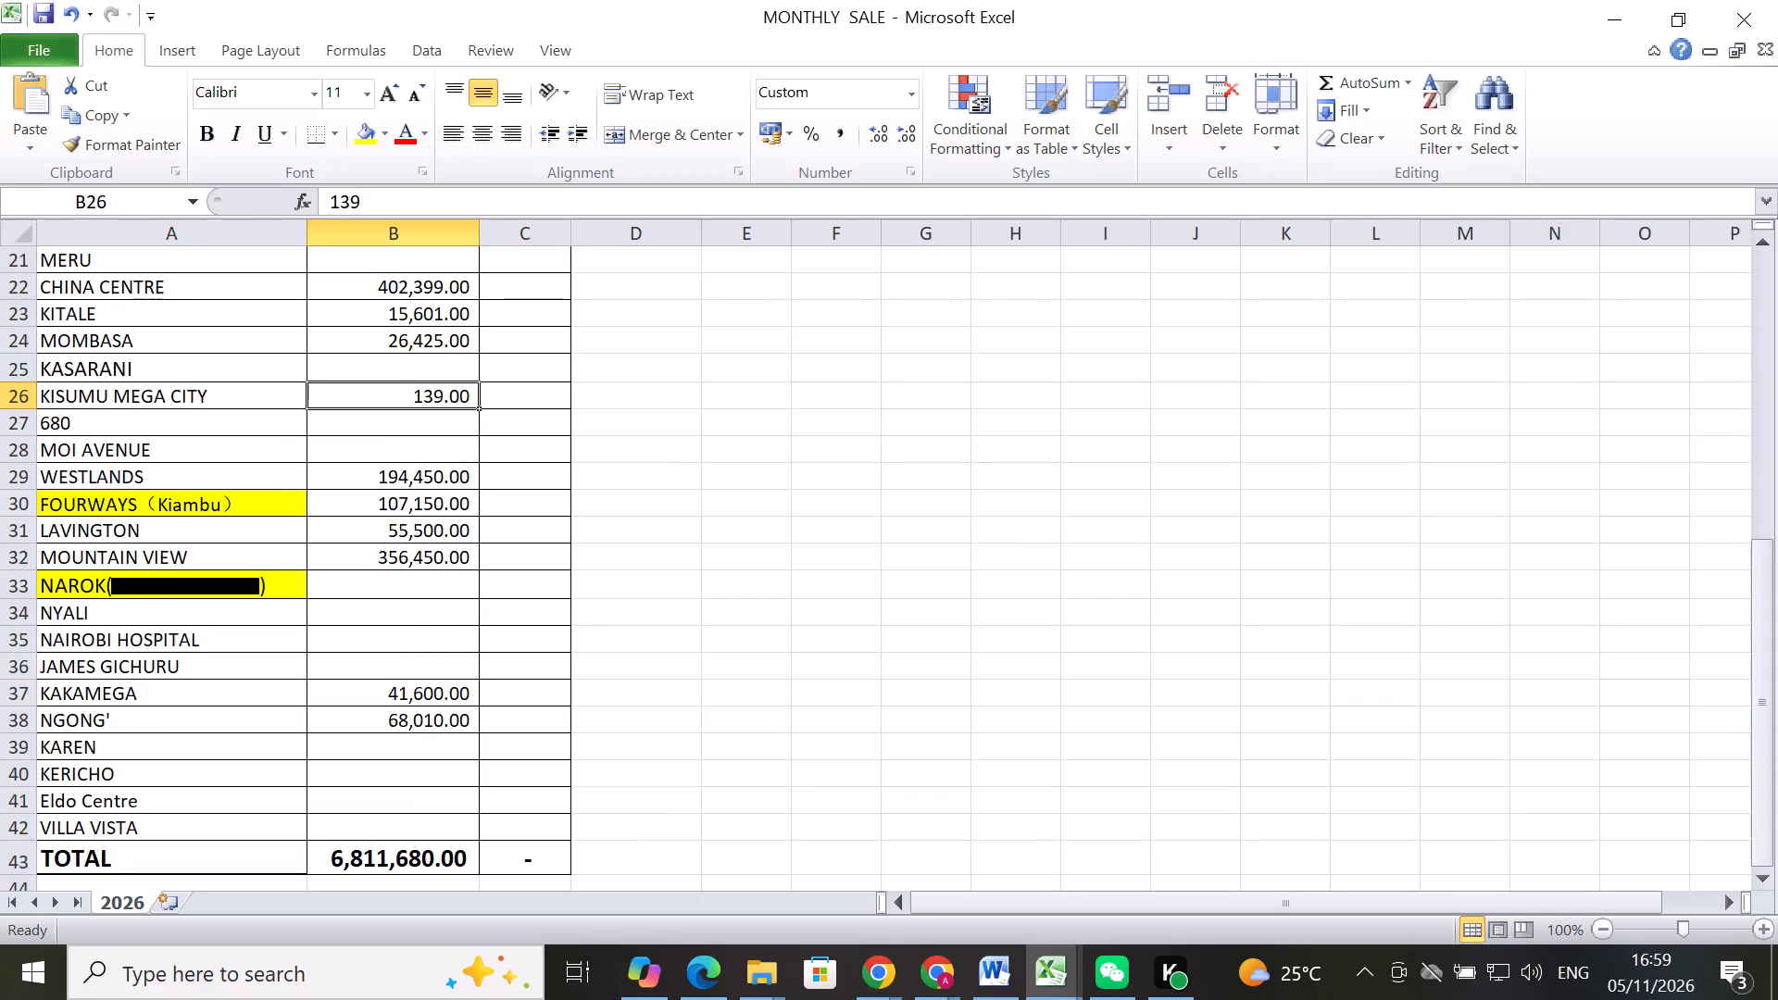
scroll(141, 418, "up", 1)
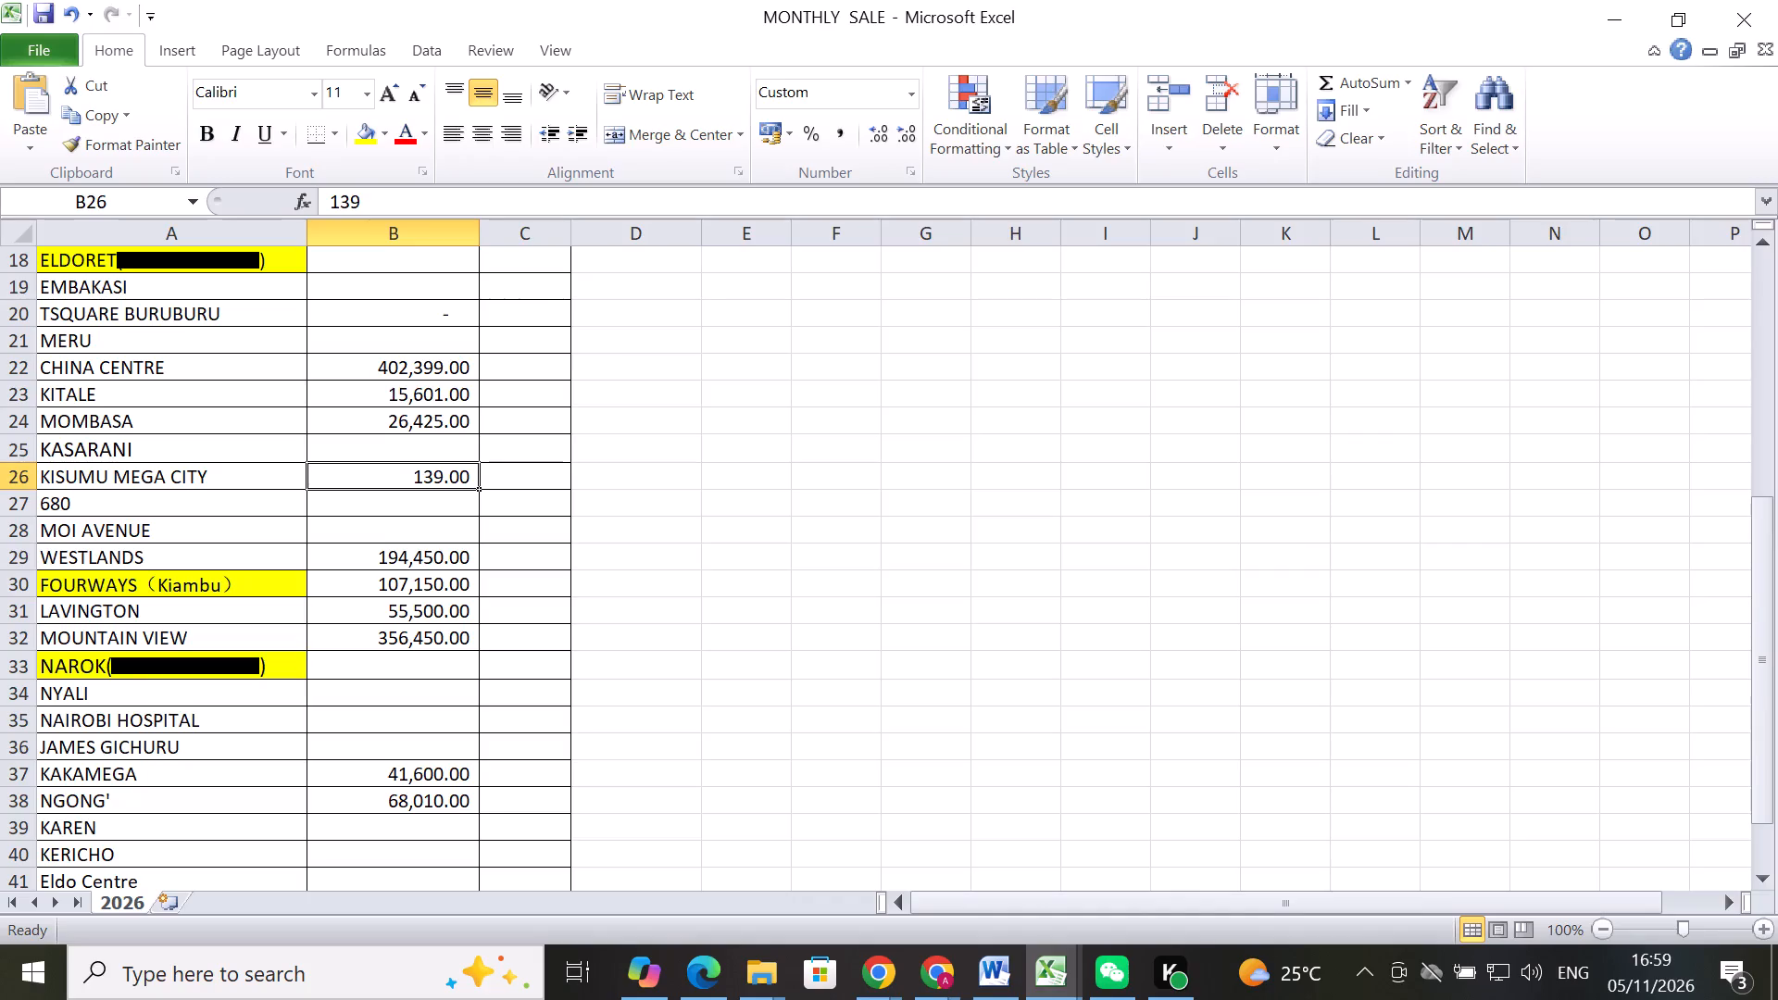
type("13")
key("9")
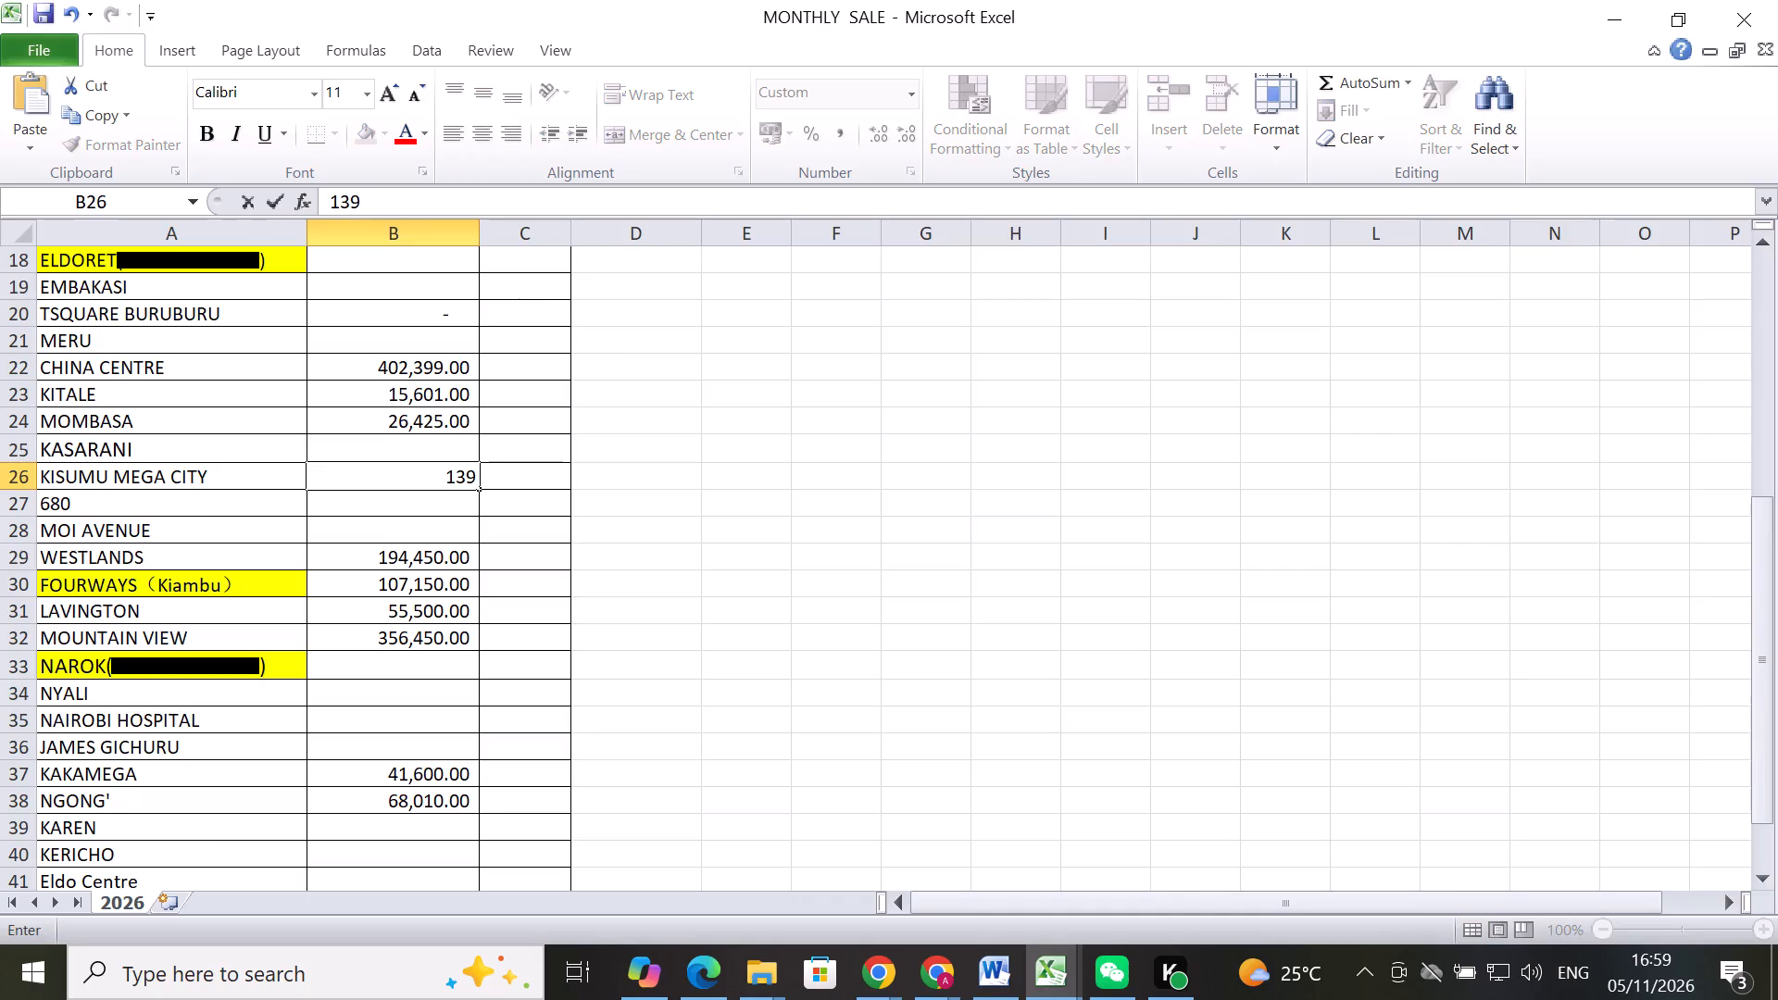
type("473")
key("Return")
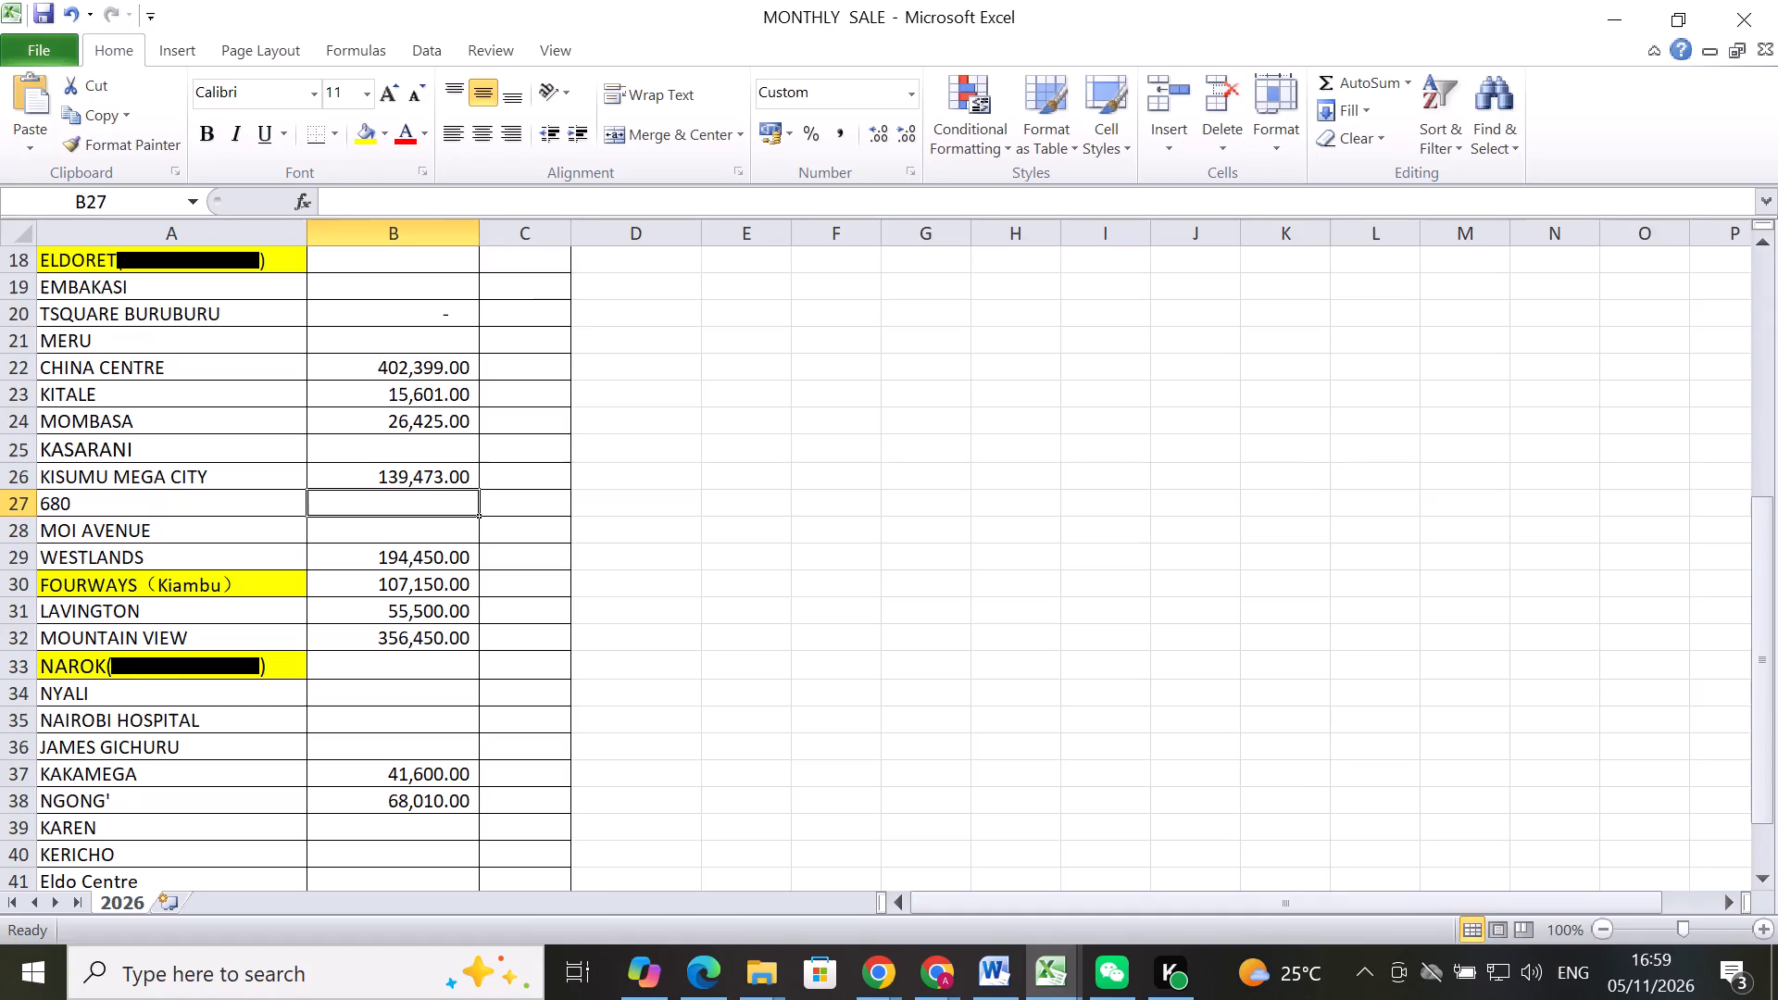
Find the ELDORET row in the shop list and enter 44800 as its Oct-26 ETR amount.
left_click_drag(1759, 535, 1770, 651)
left_click(135, 799)
left_click(121, 723)
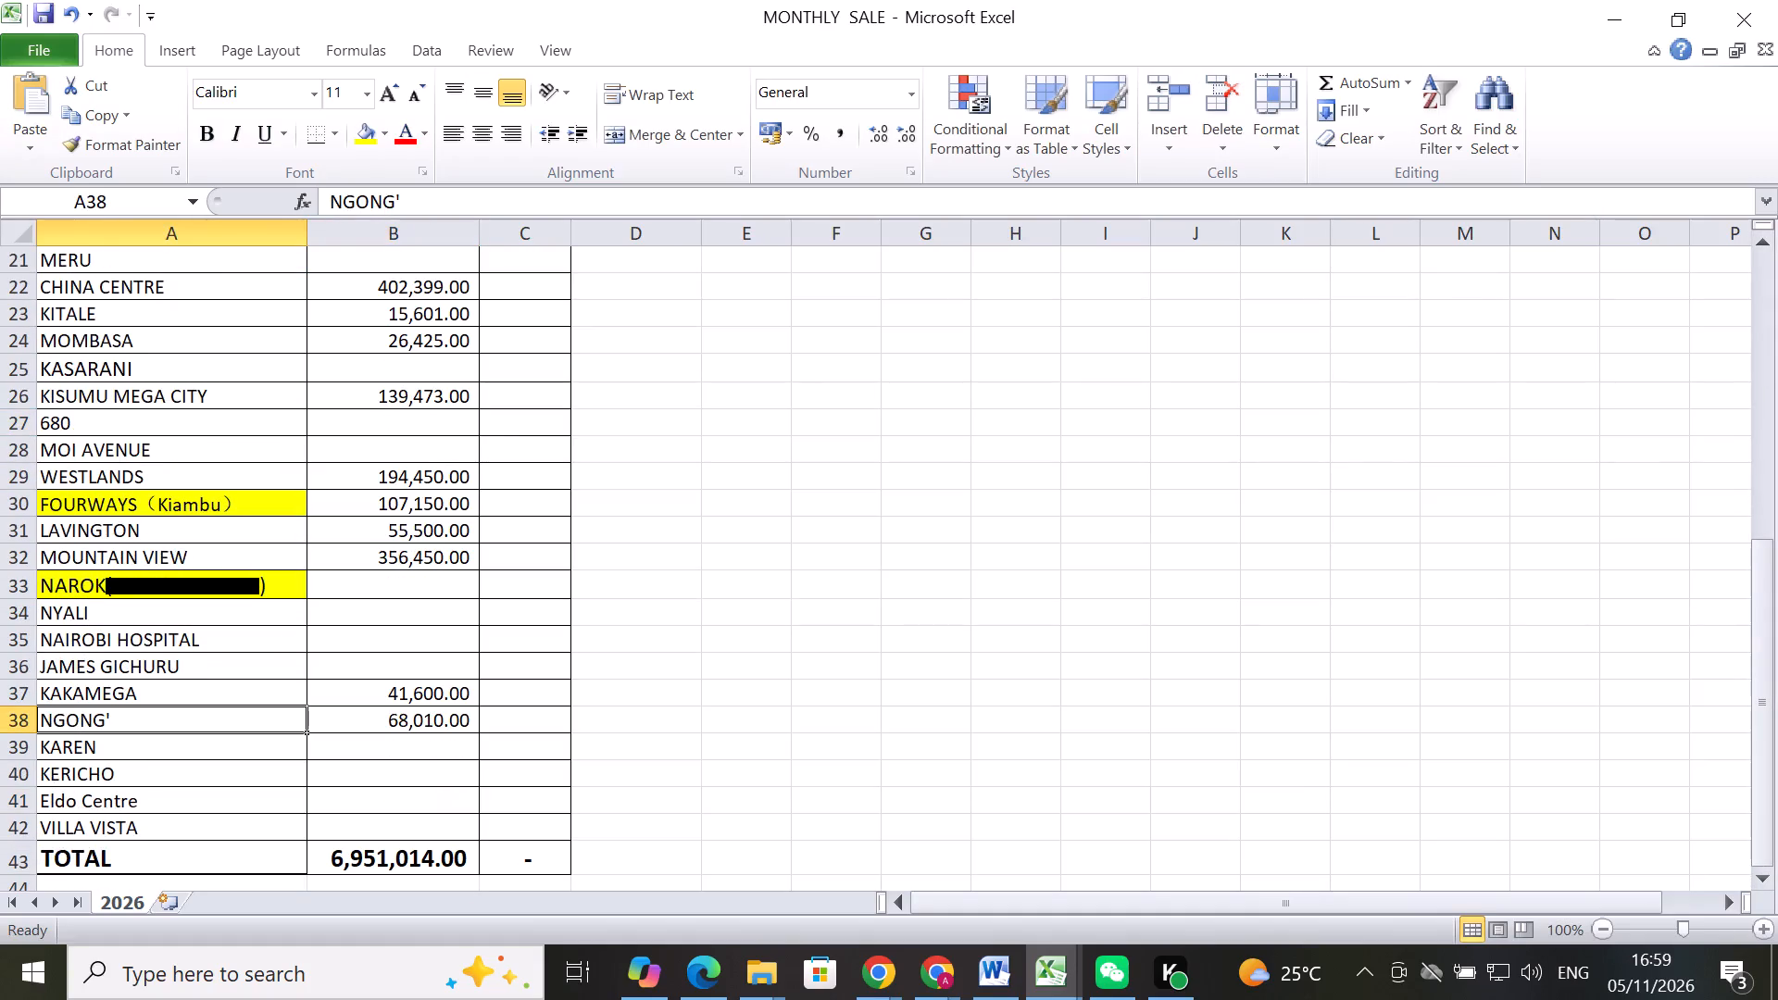
scroll(173, 617, "up", 2)
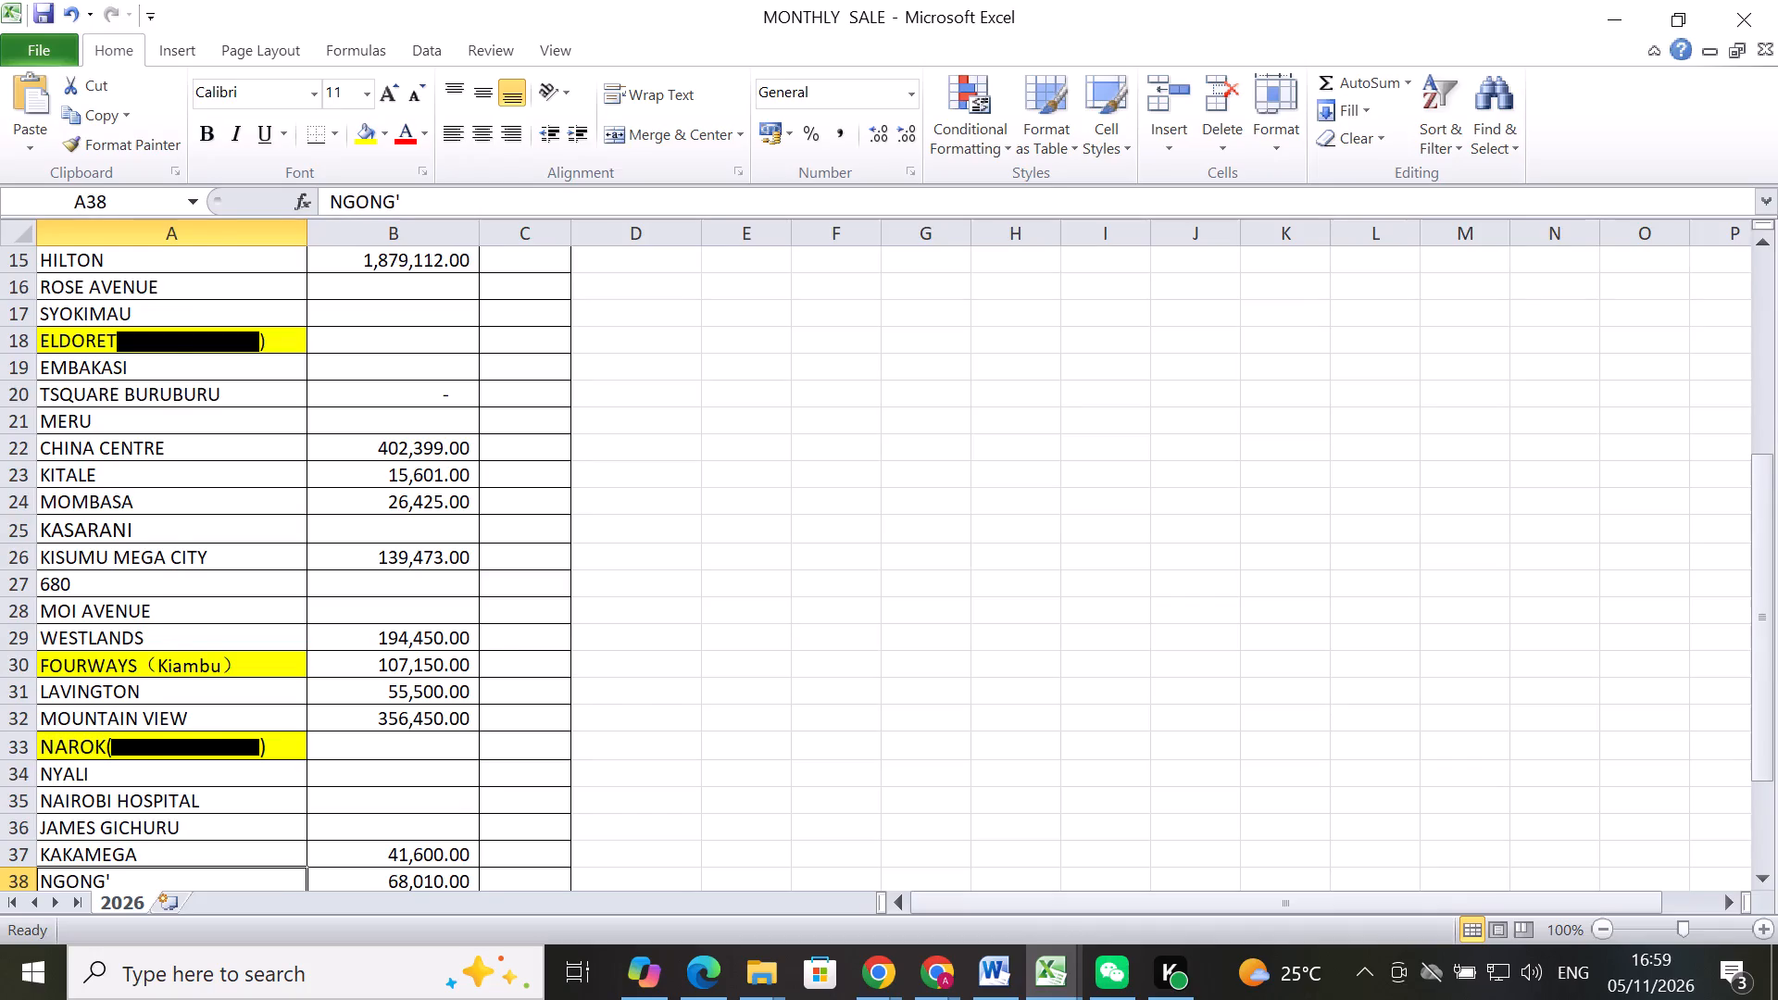
scroll(407, 536, "up", 1)
scroll(309, 442, "down", 1)
scroll(306, 435, "up", 1)
scroll(106, 406, "up", 2)
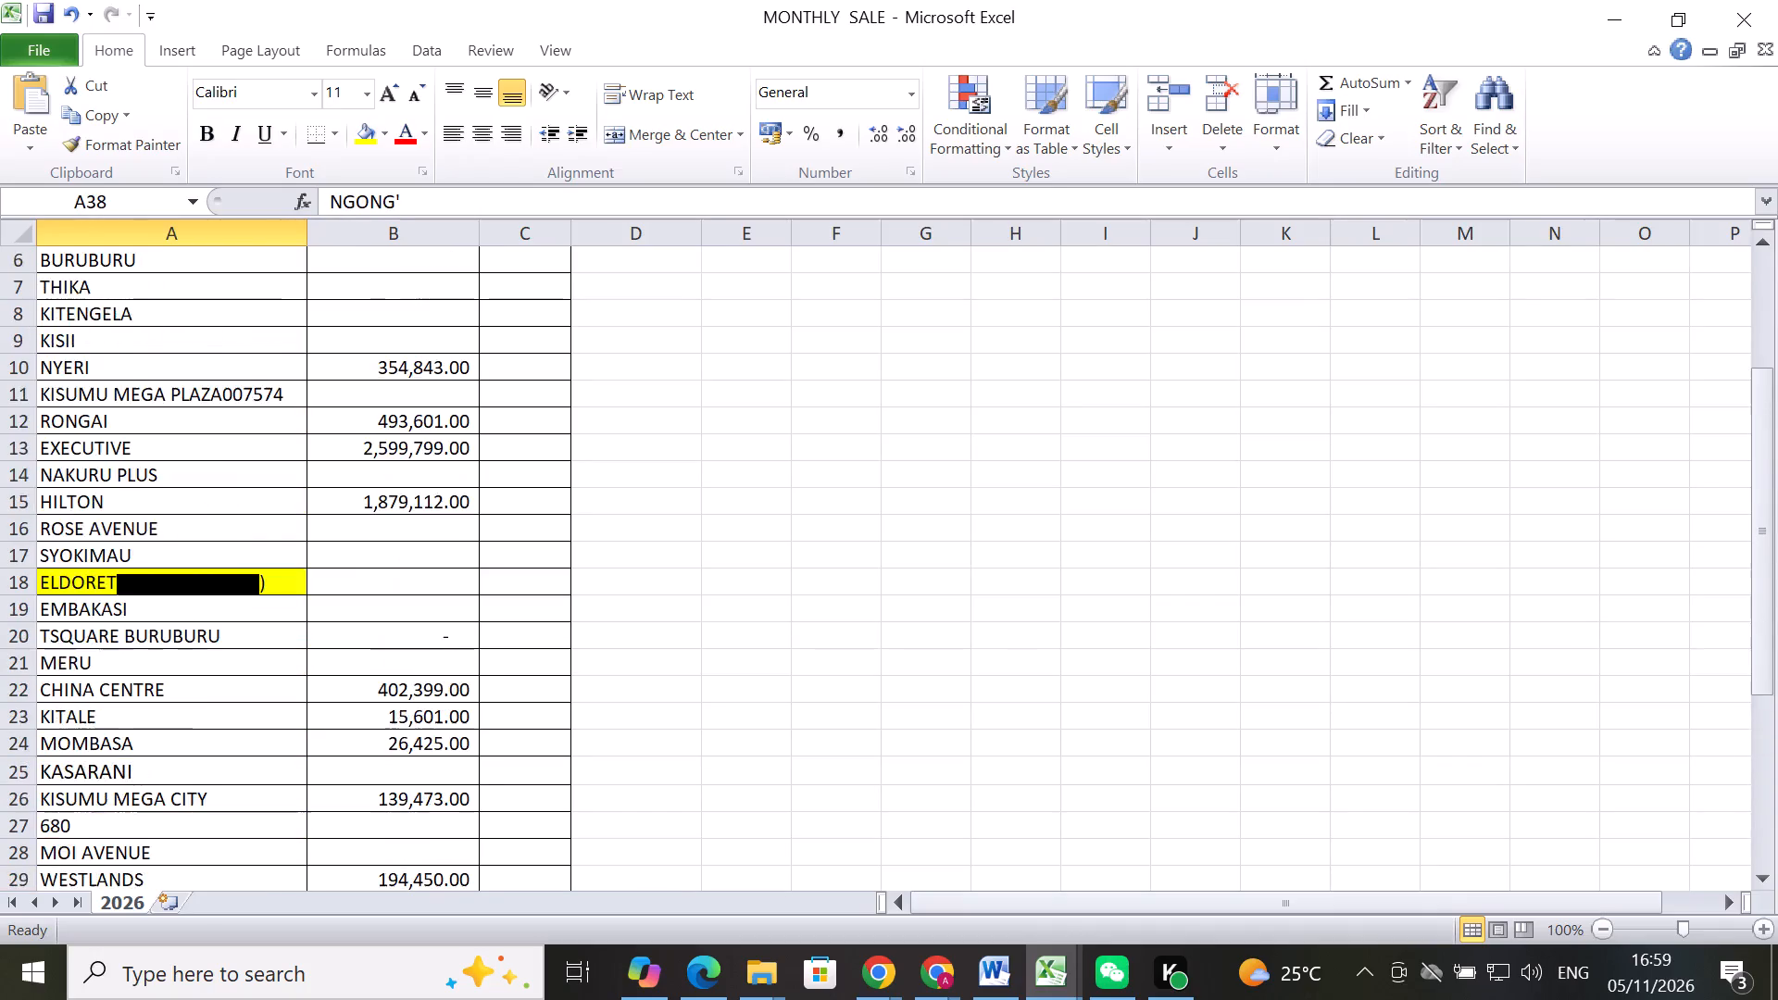
scroll(125, 357, "up", 2)
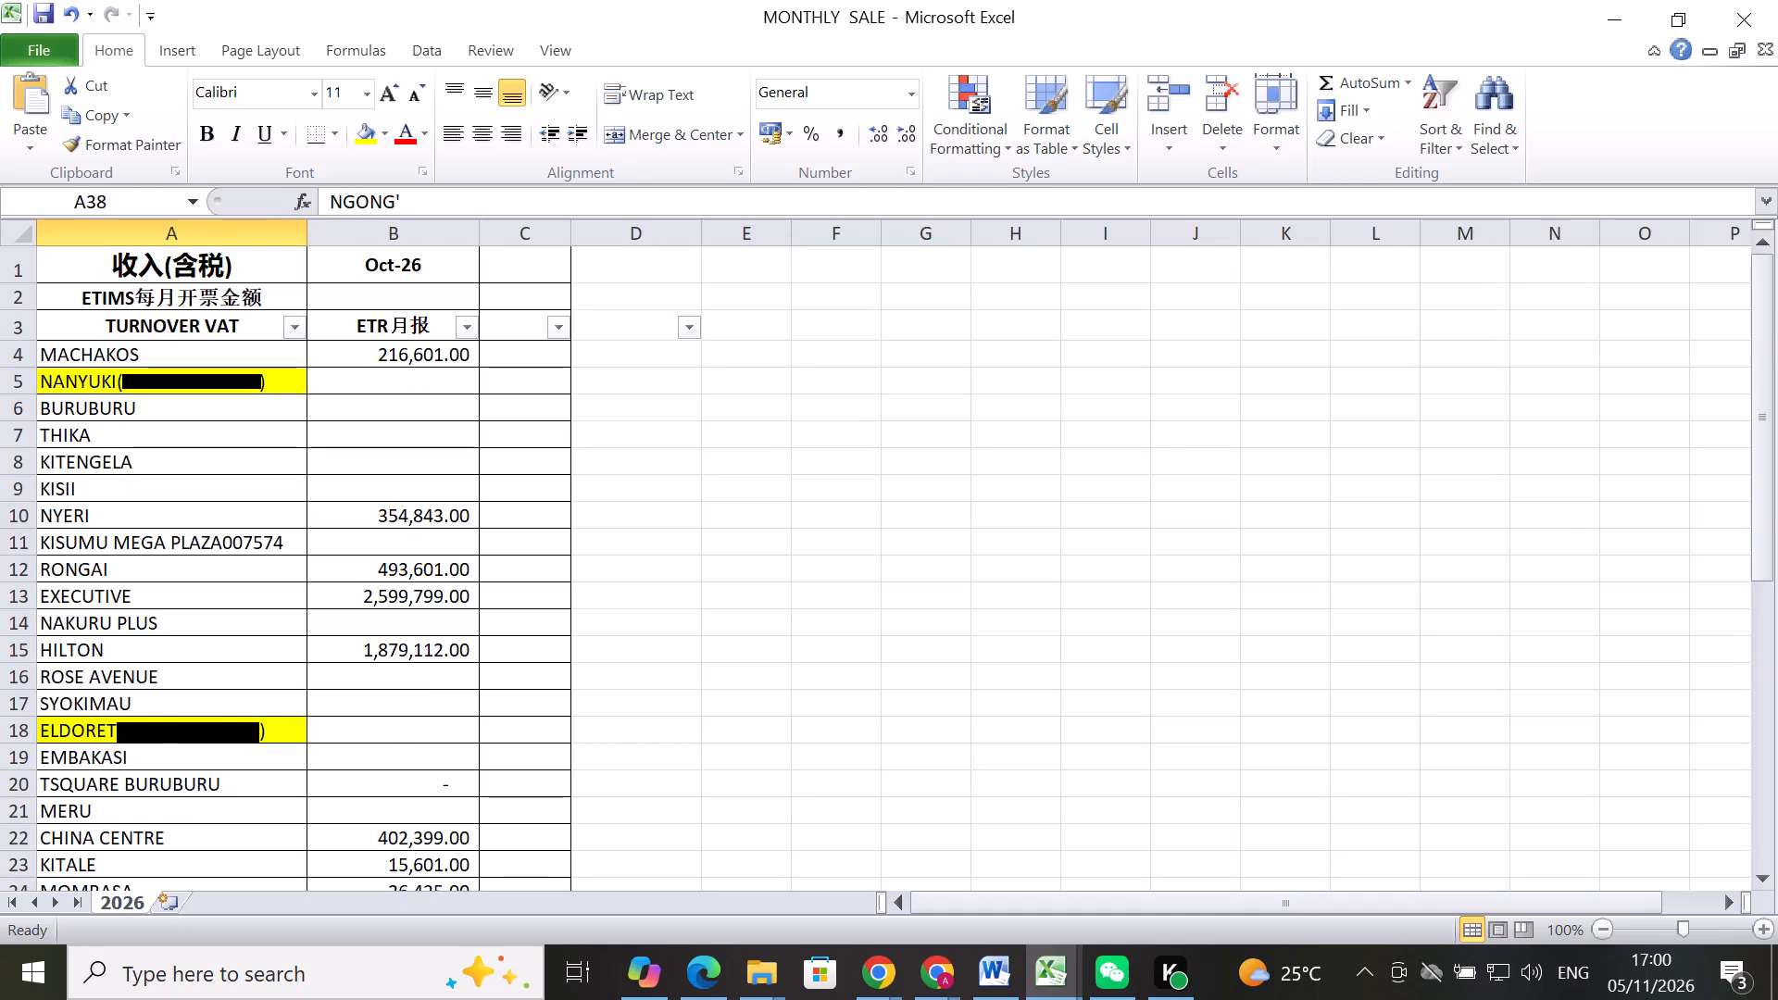
scroll(92, 894, "down", 2)
scroll(246, 643, "down", 1)
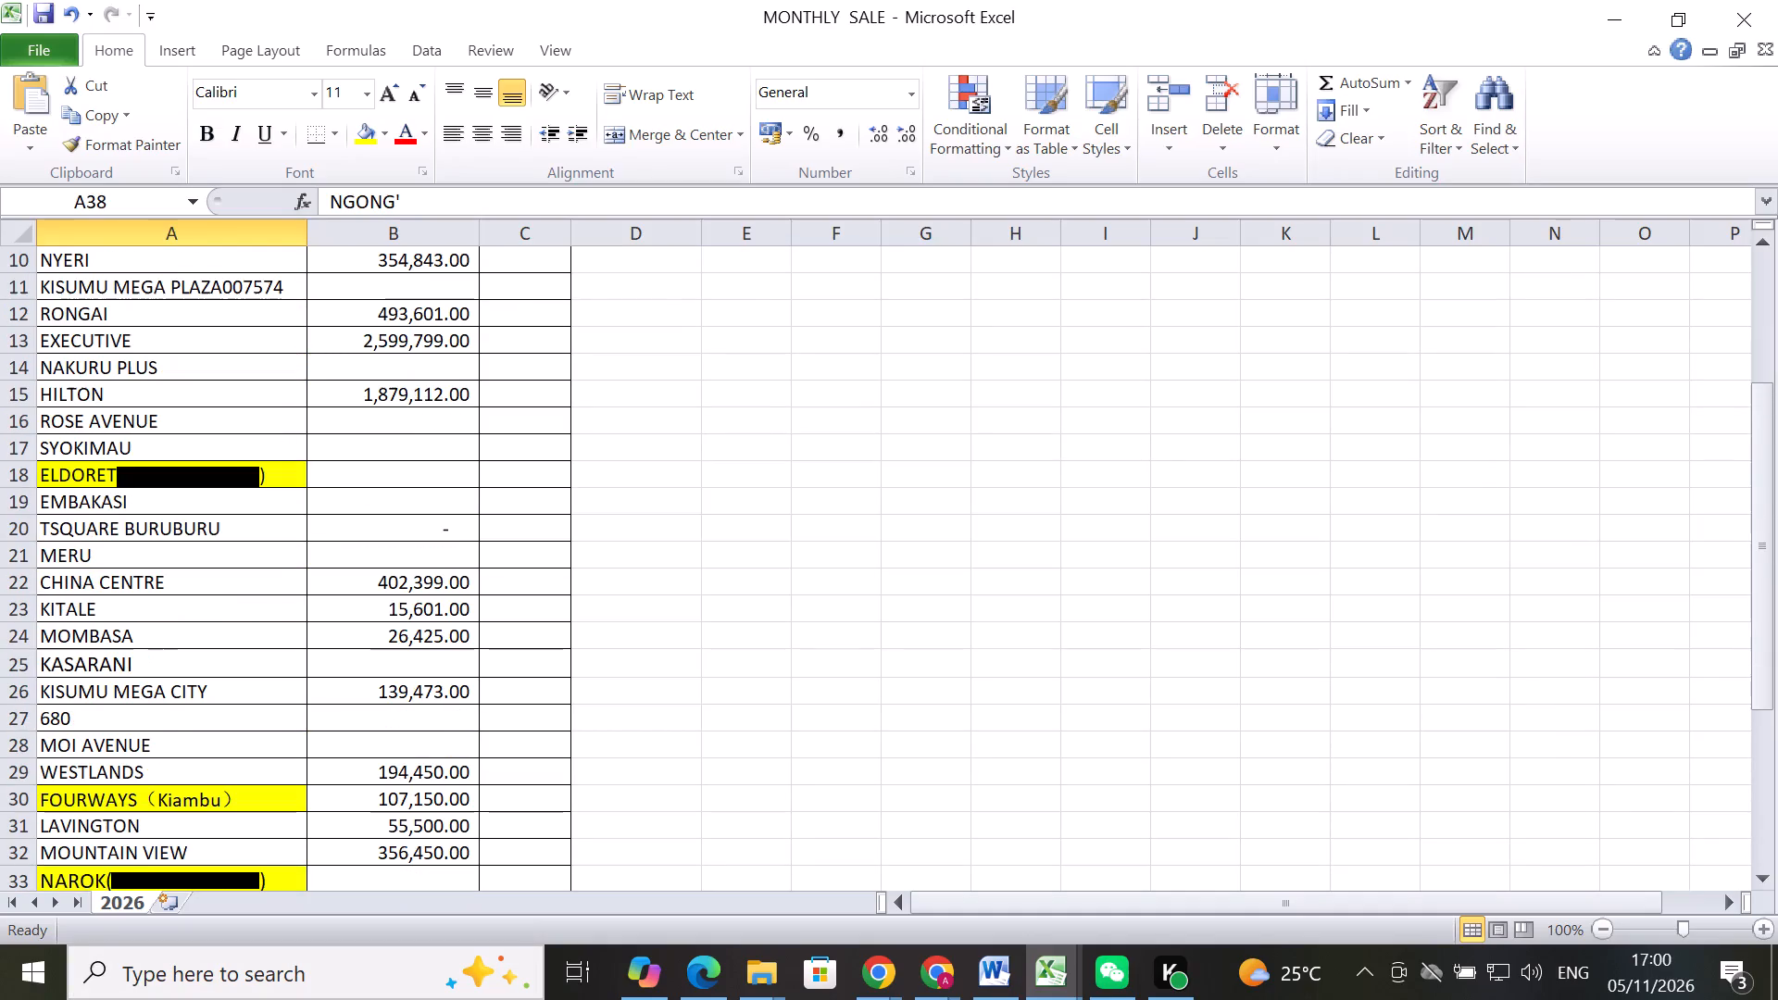
left_click(368, 466)
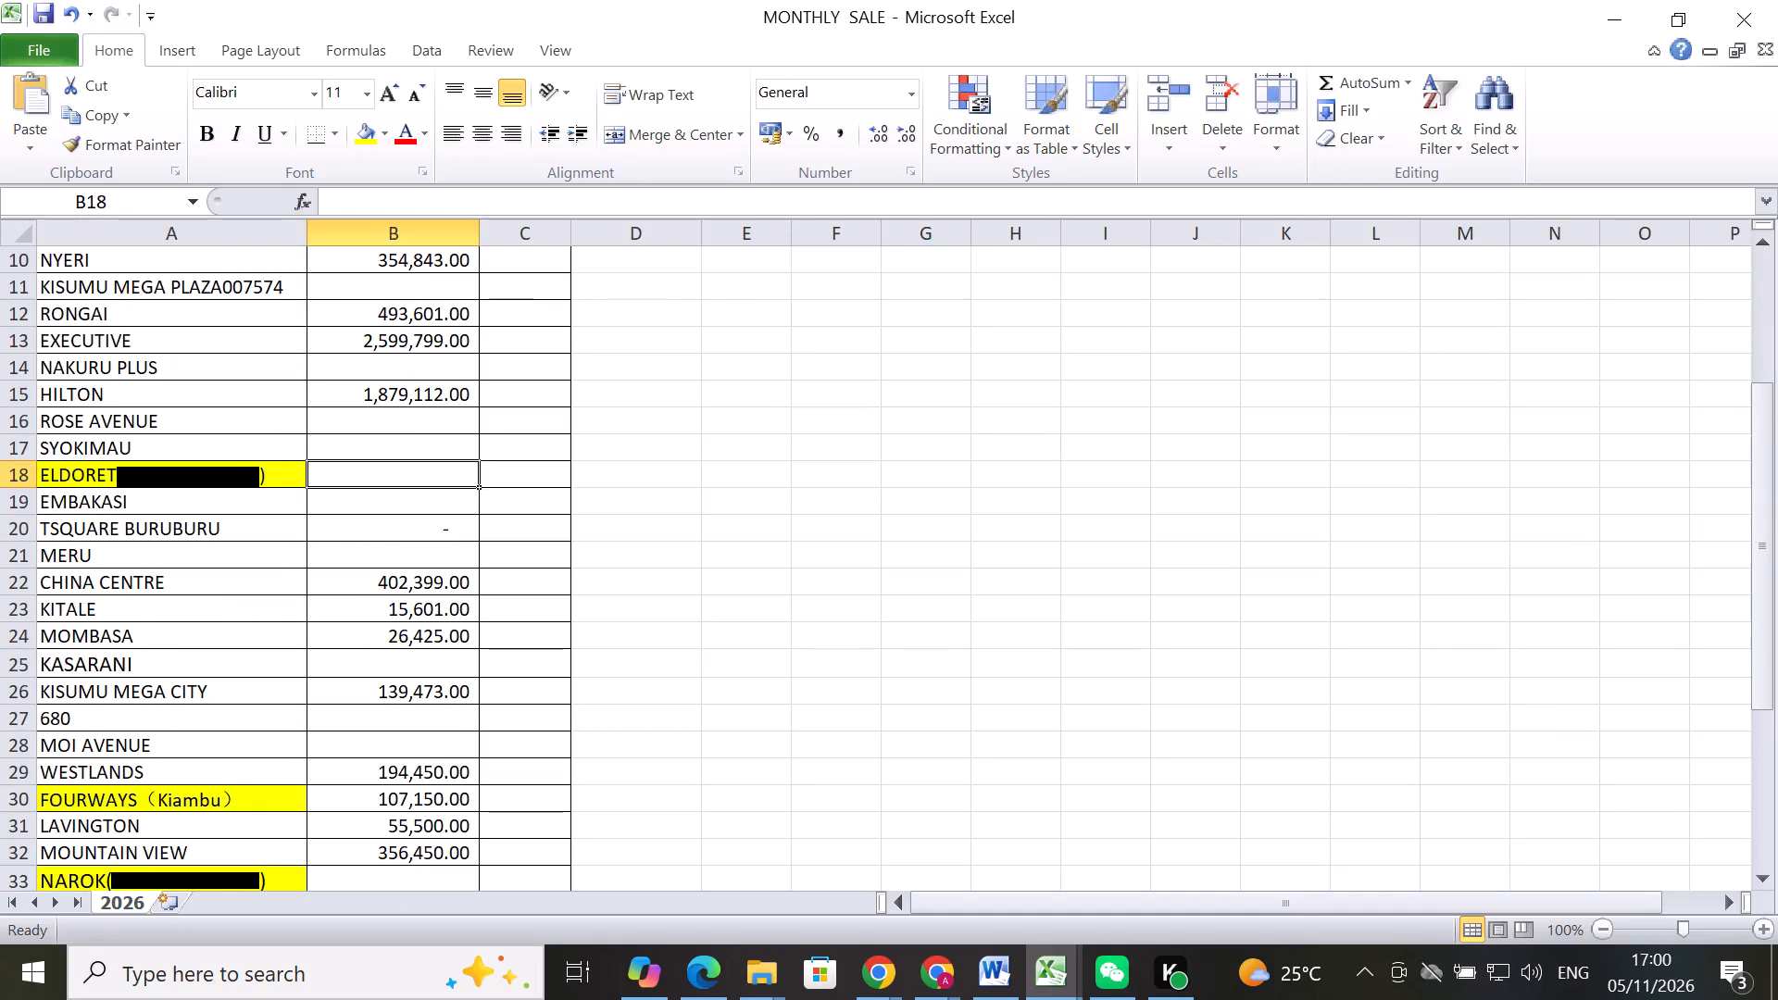
type("44")
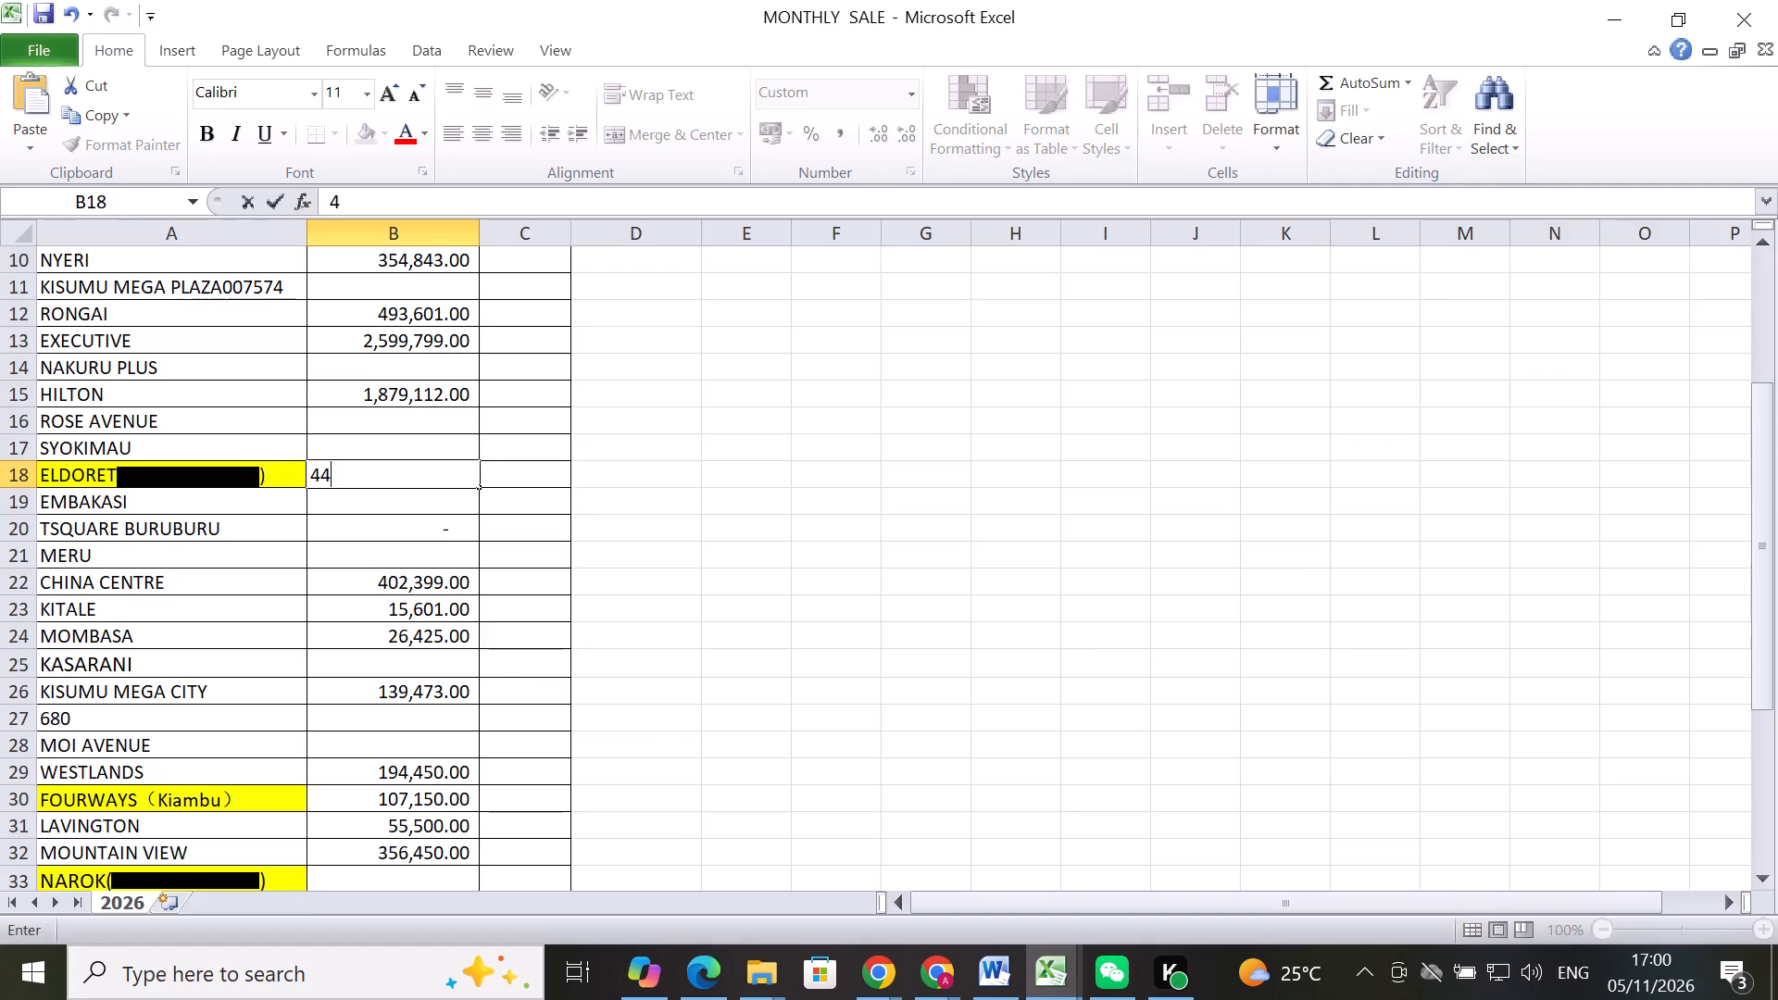
type("800")
key("Return")
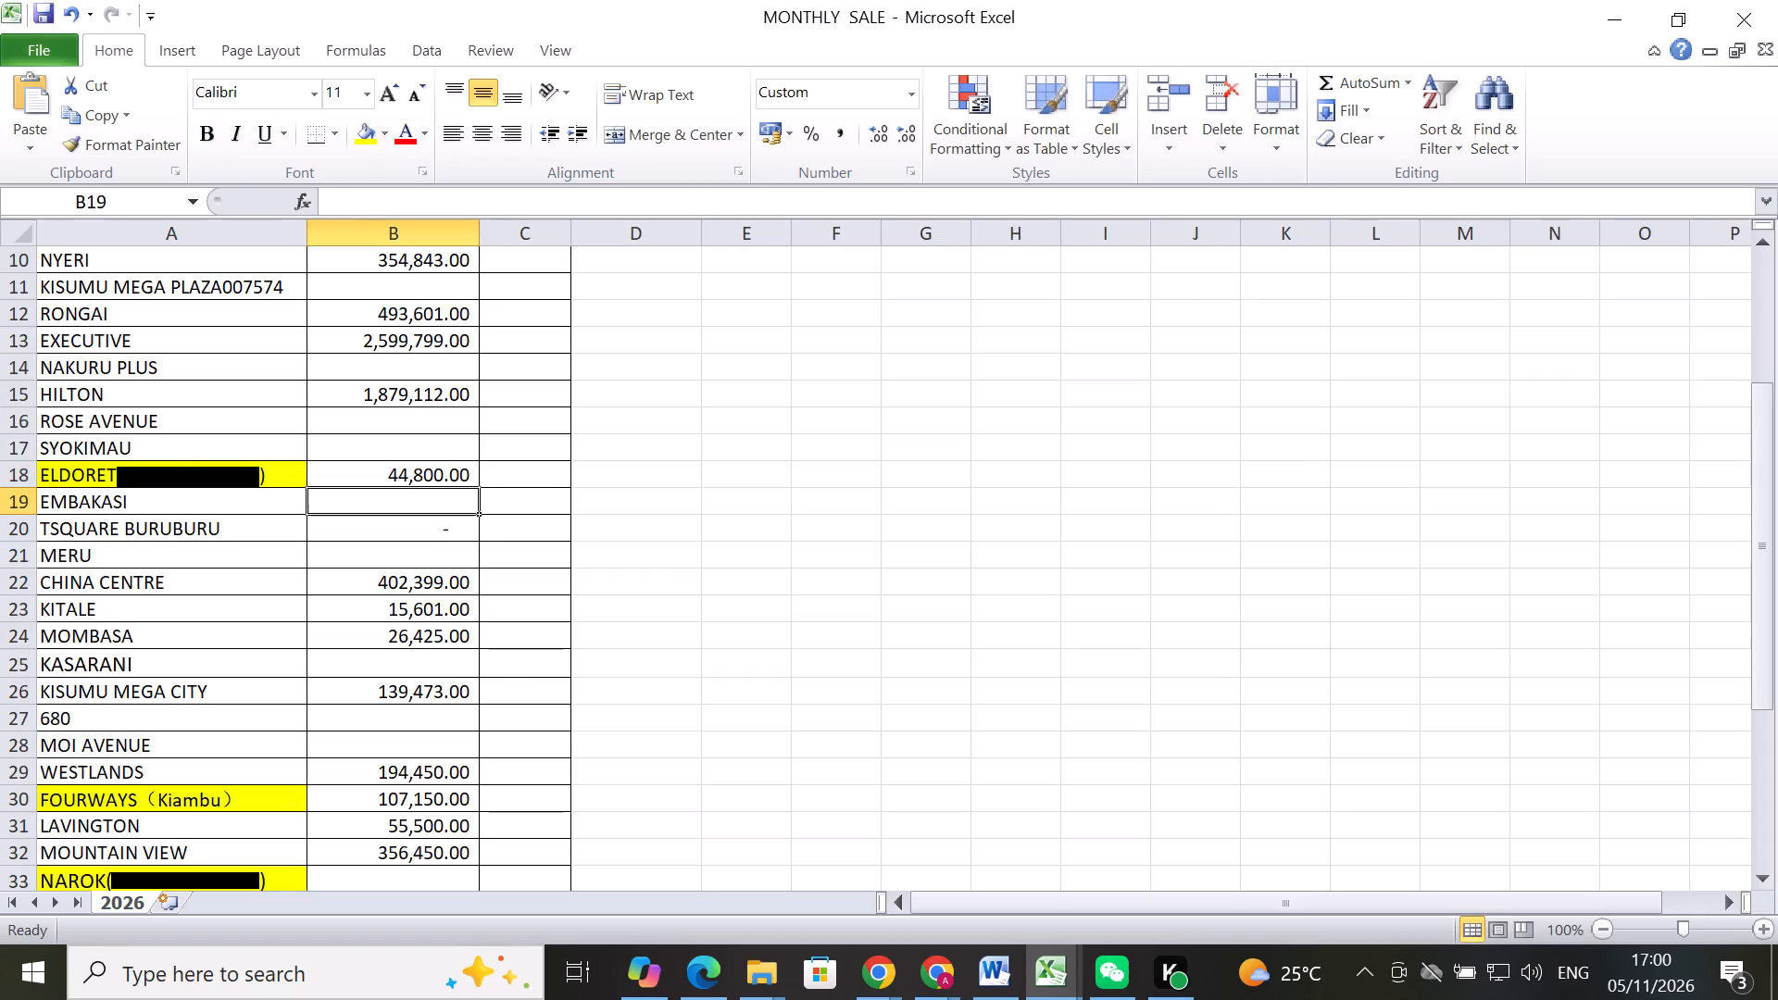
Enter 1035027 as the Oct-26 ETR amount for KISUMU MEGA PLAZA.
scroll(132, 506, "up", 3)
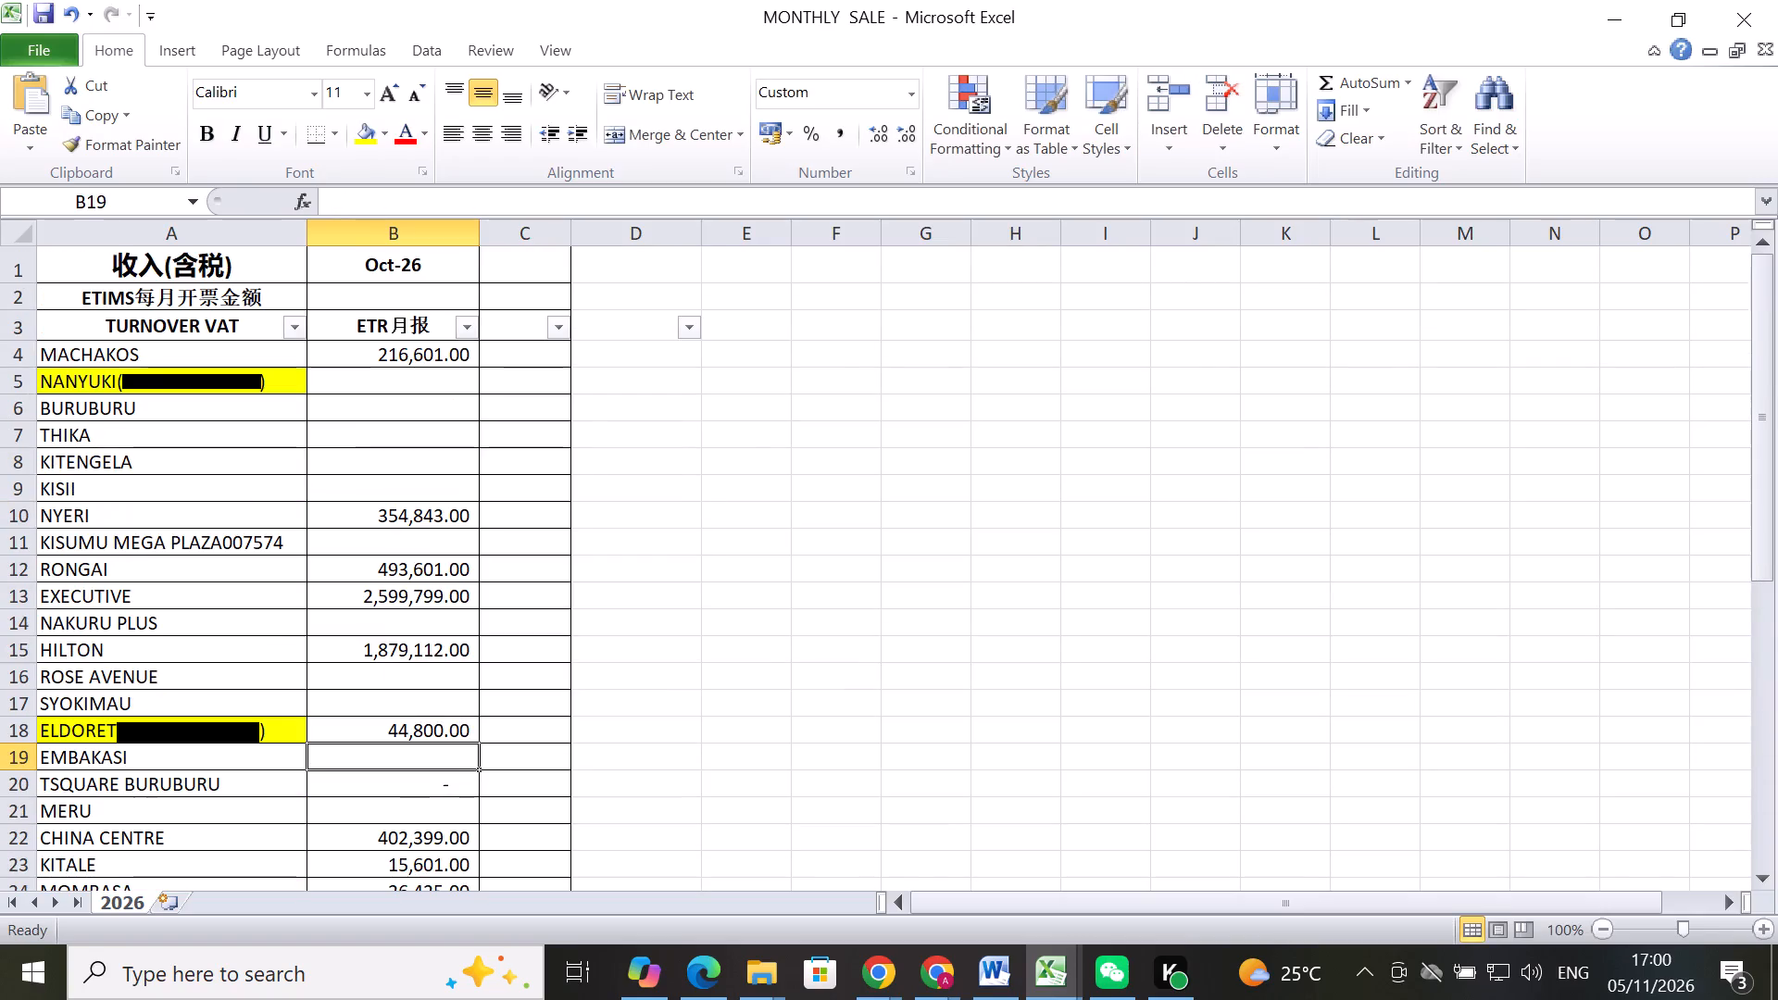
scroll(174, 322, "down", 2)
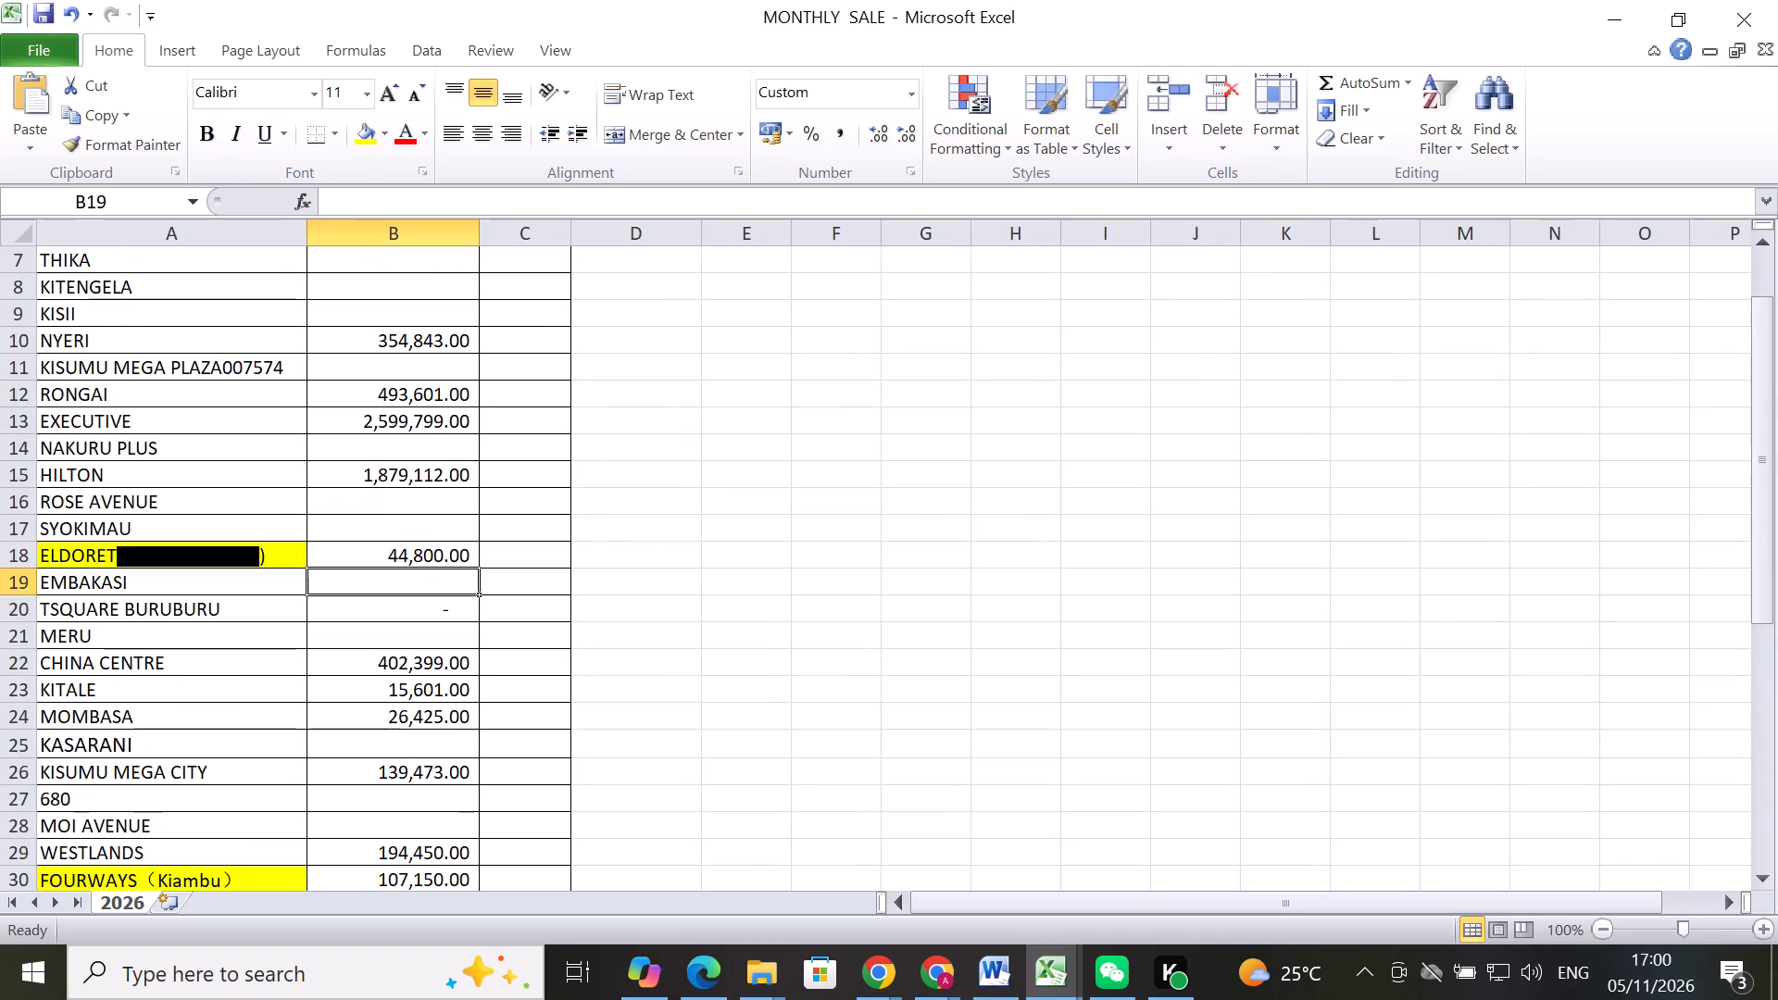
left_click(391, 365)
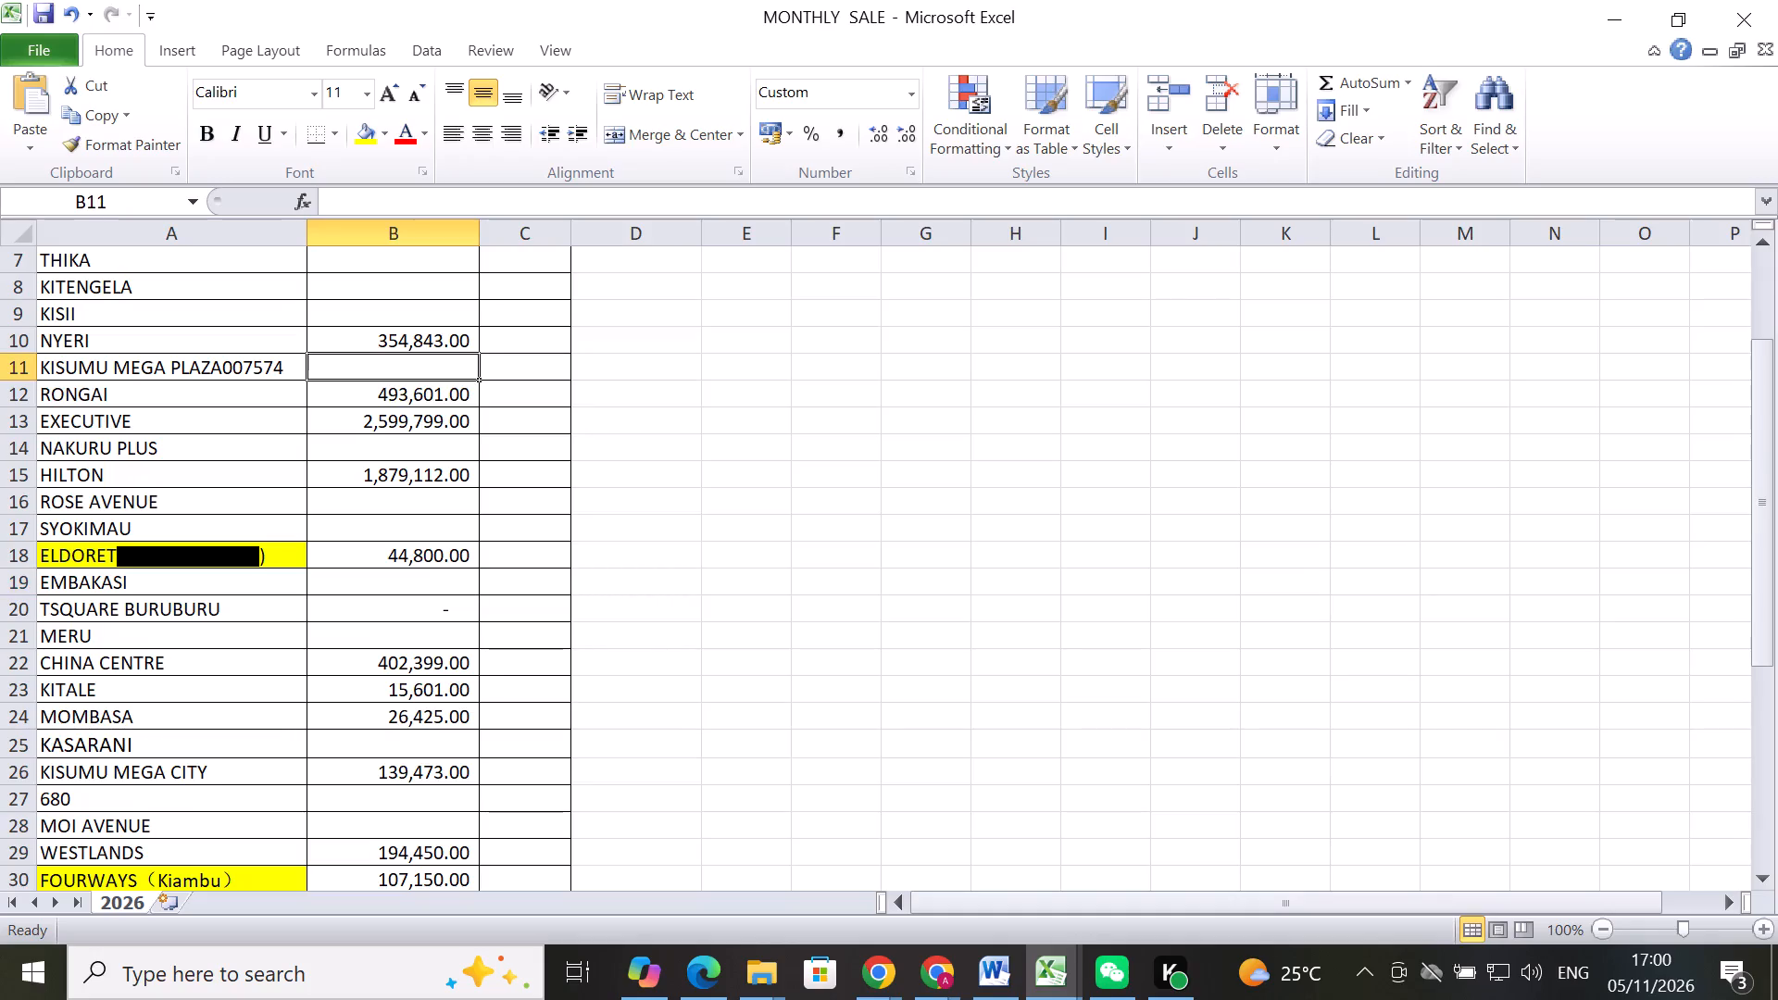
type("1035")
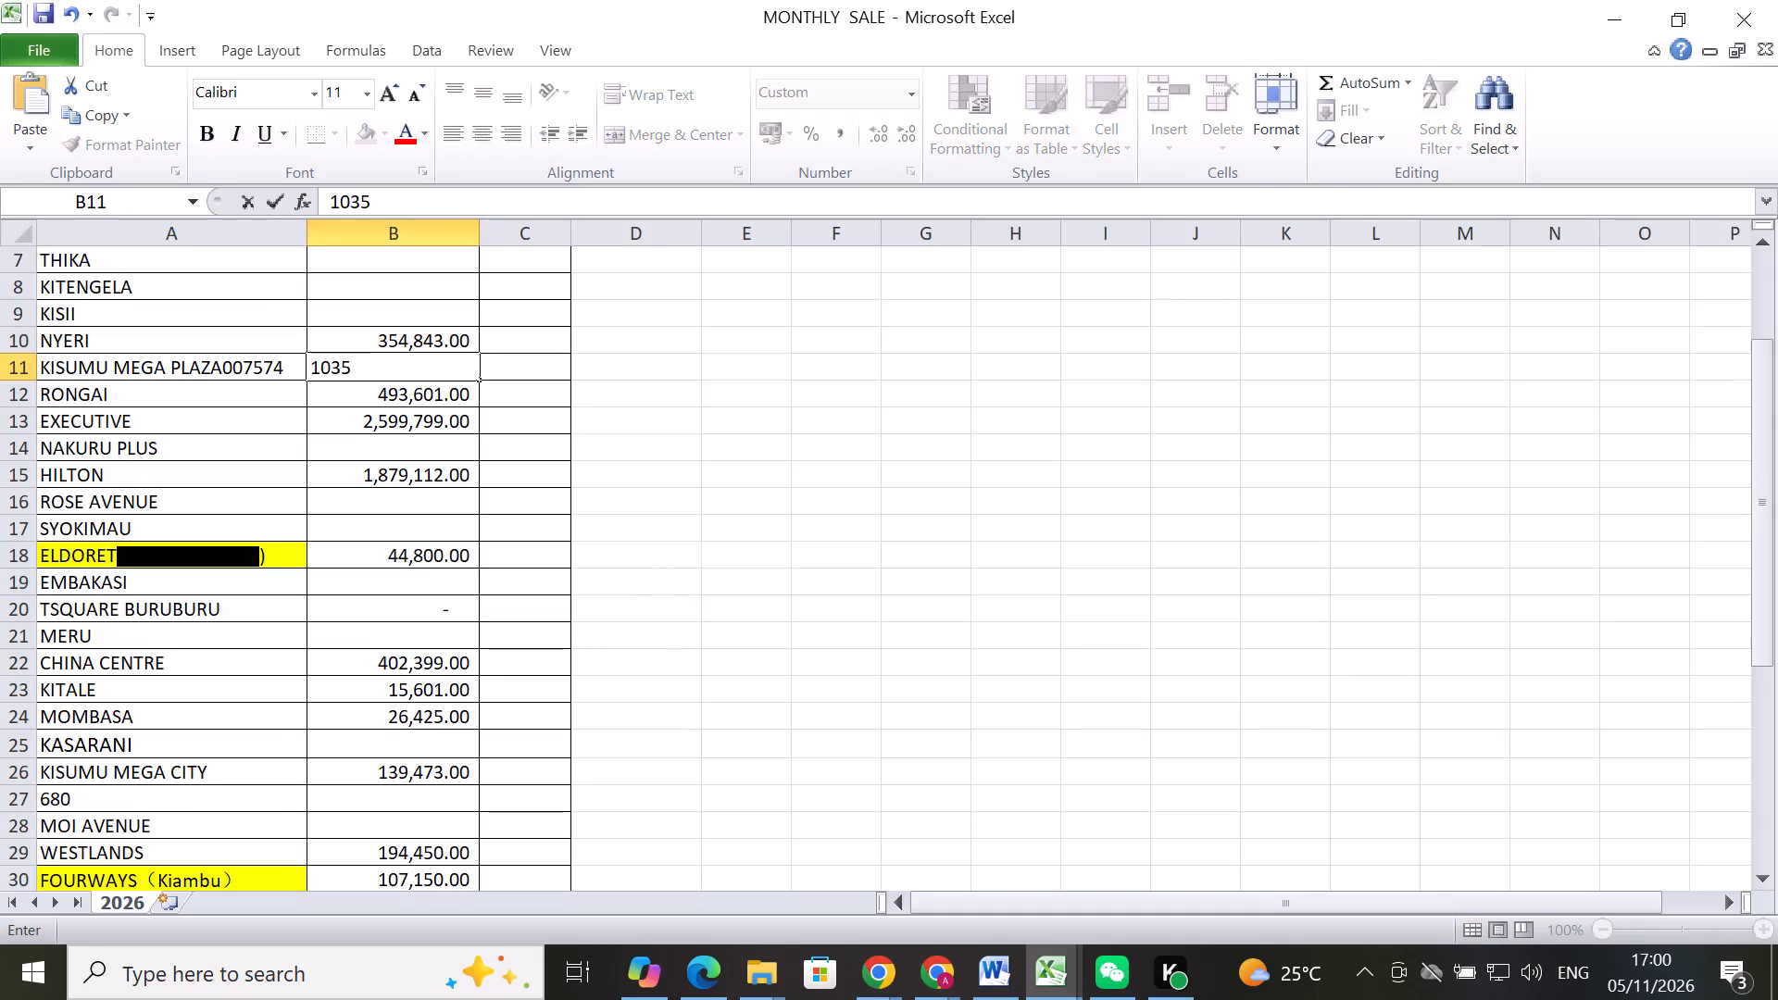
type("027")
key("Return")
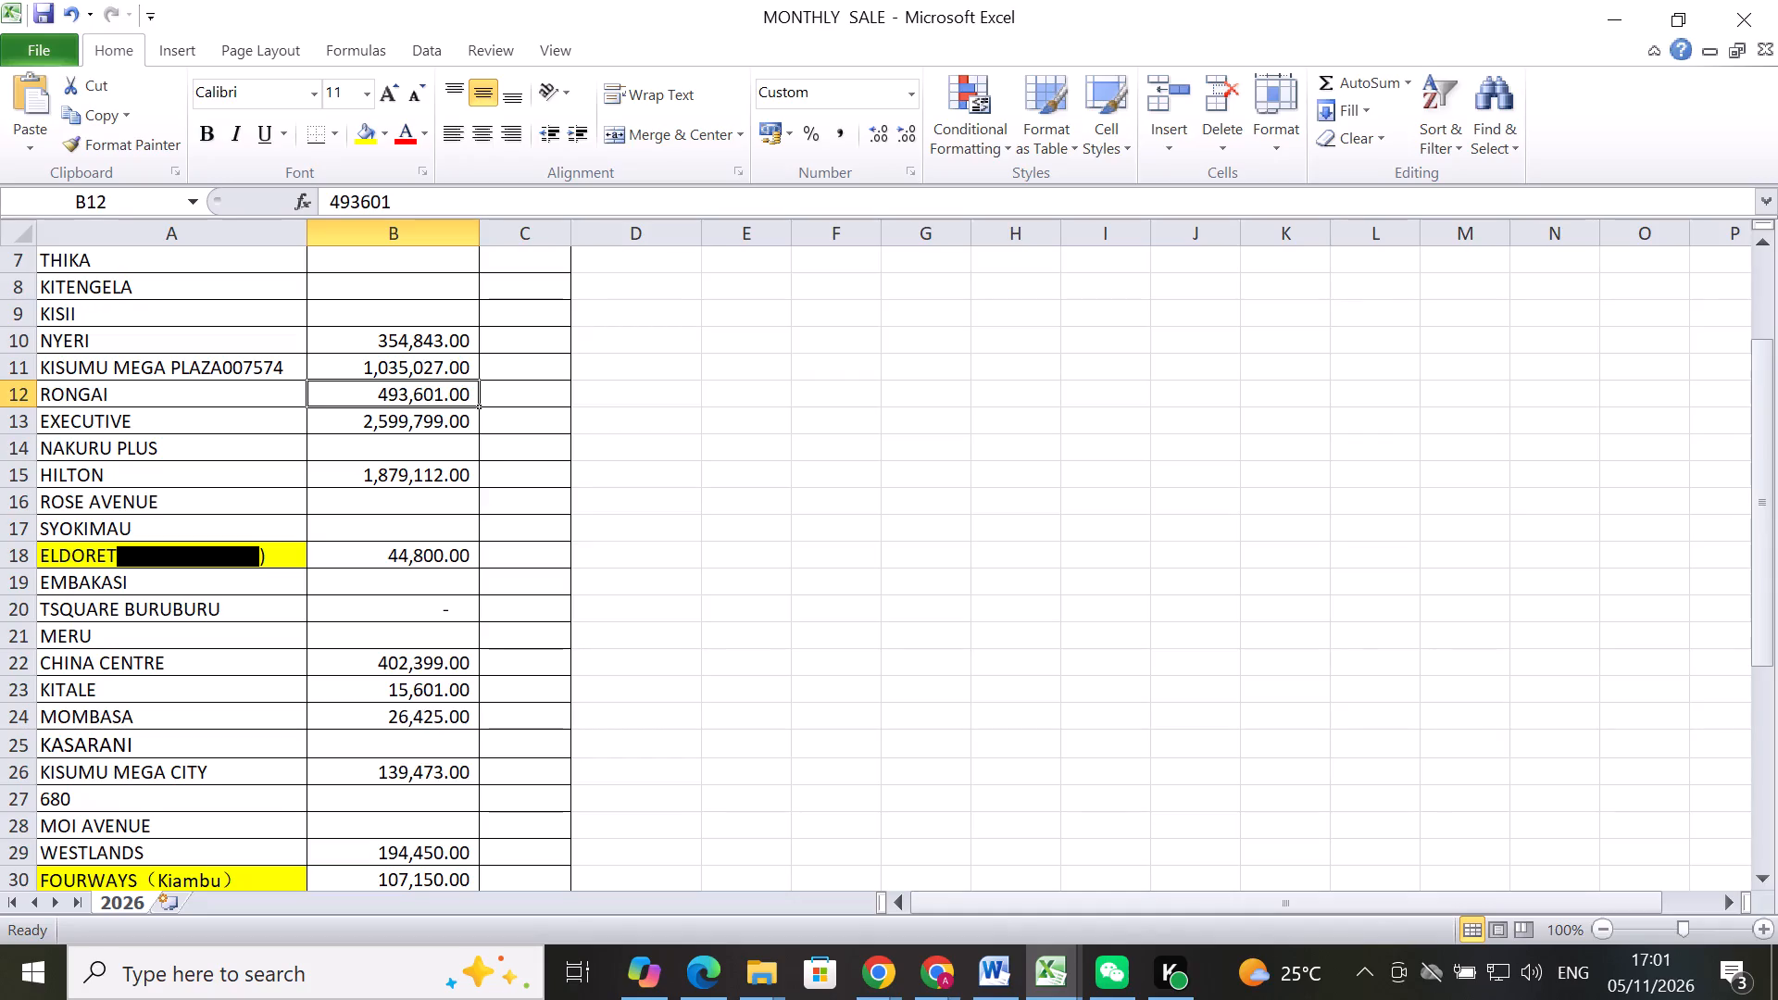
Enter 407700 as the Oct-26 ETR amount for NAKURU PLUS.
left_click(415, 438)
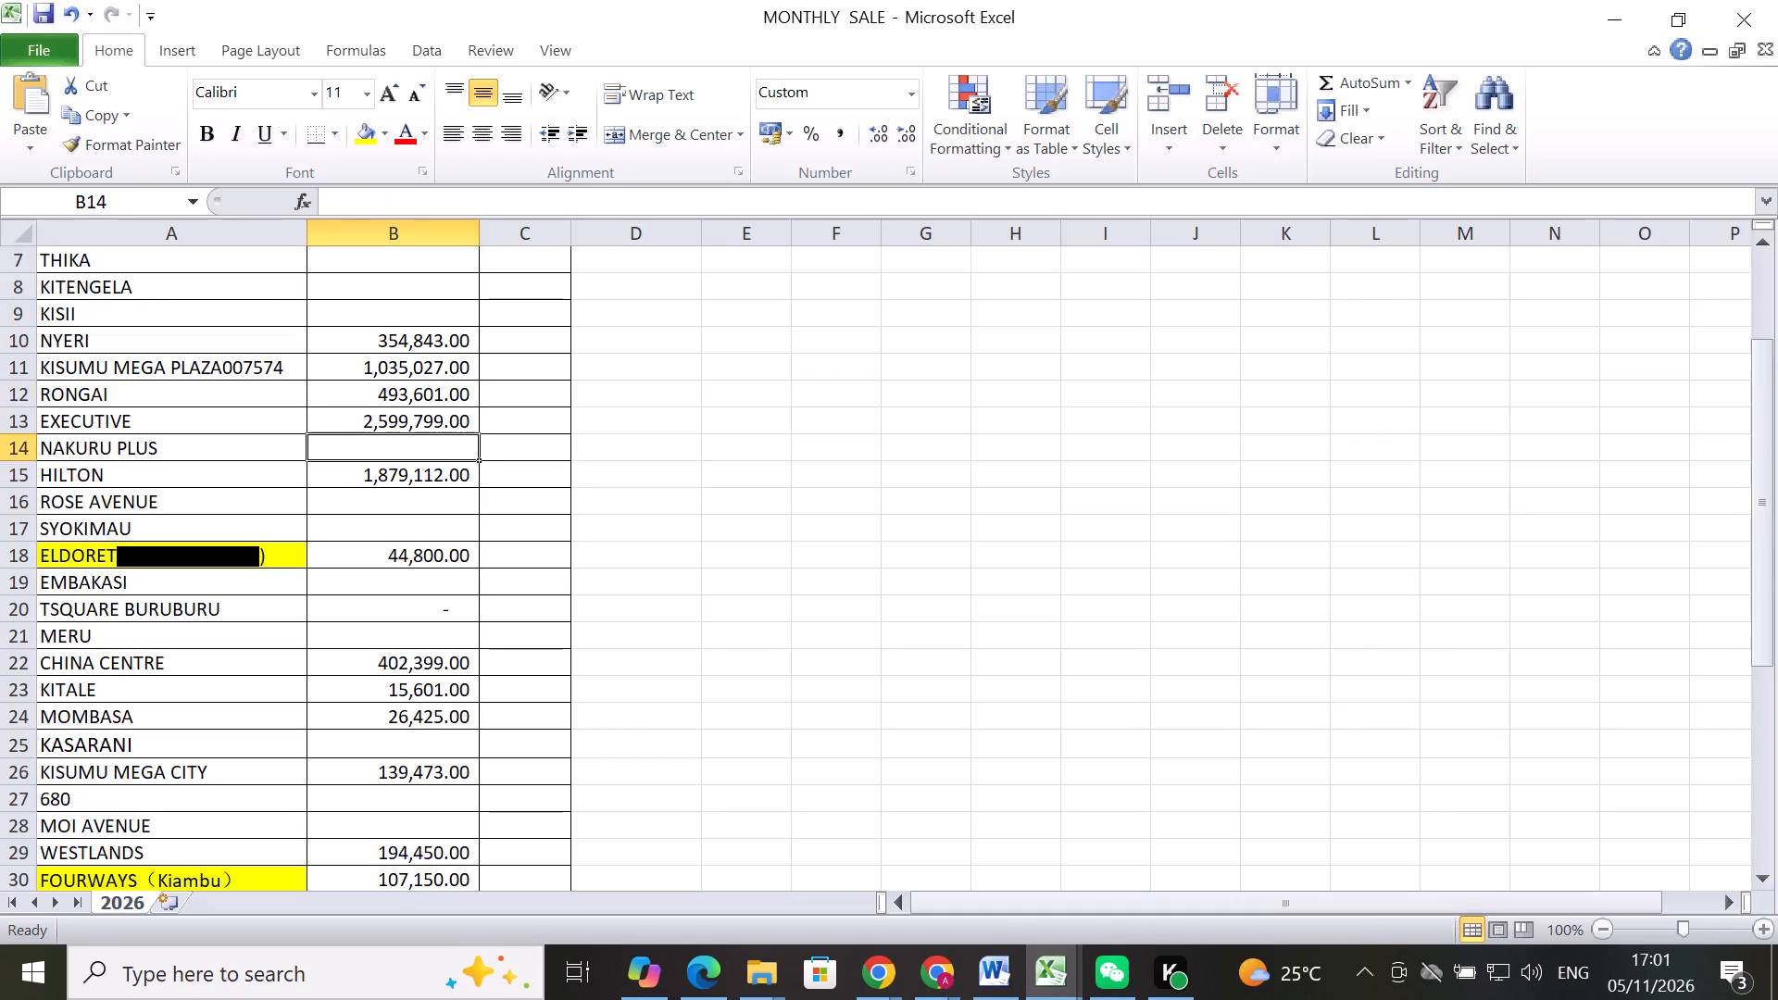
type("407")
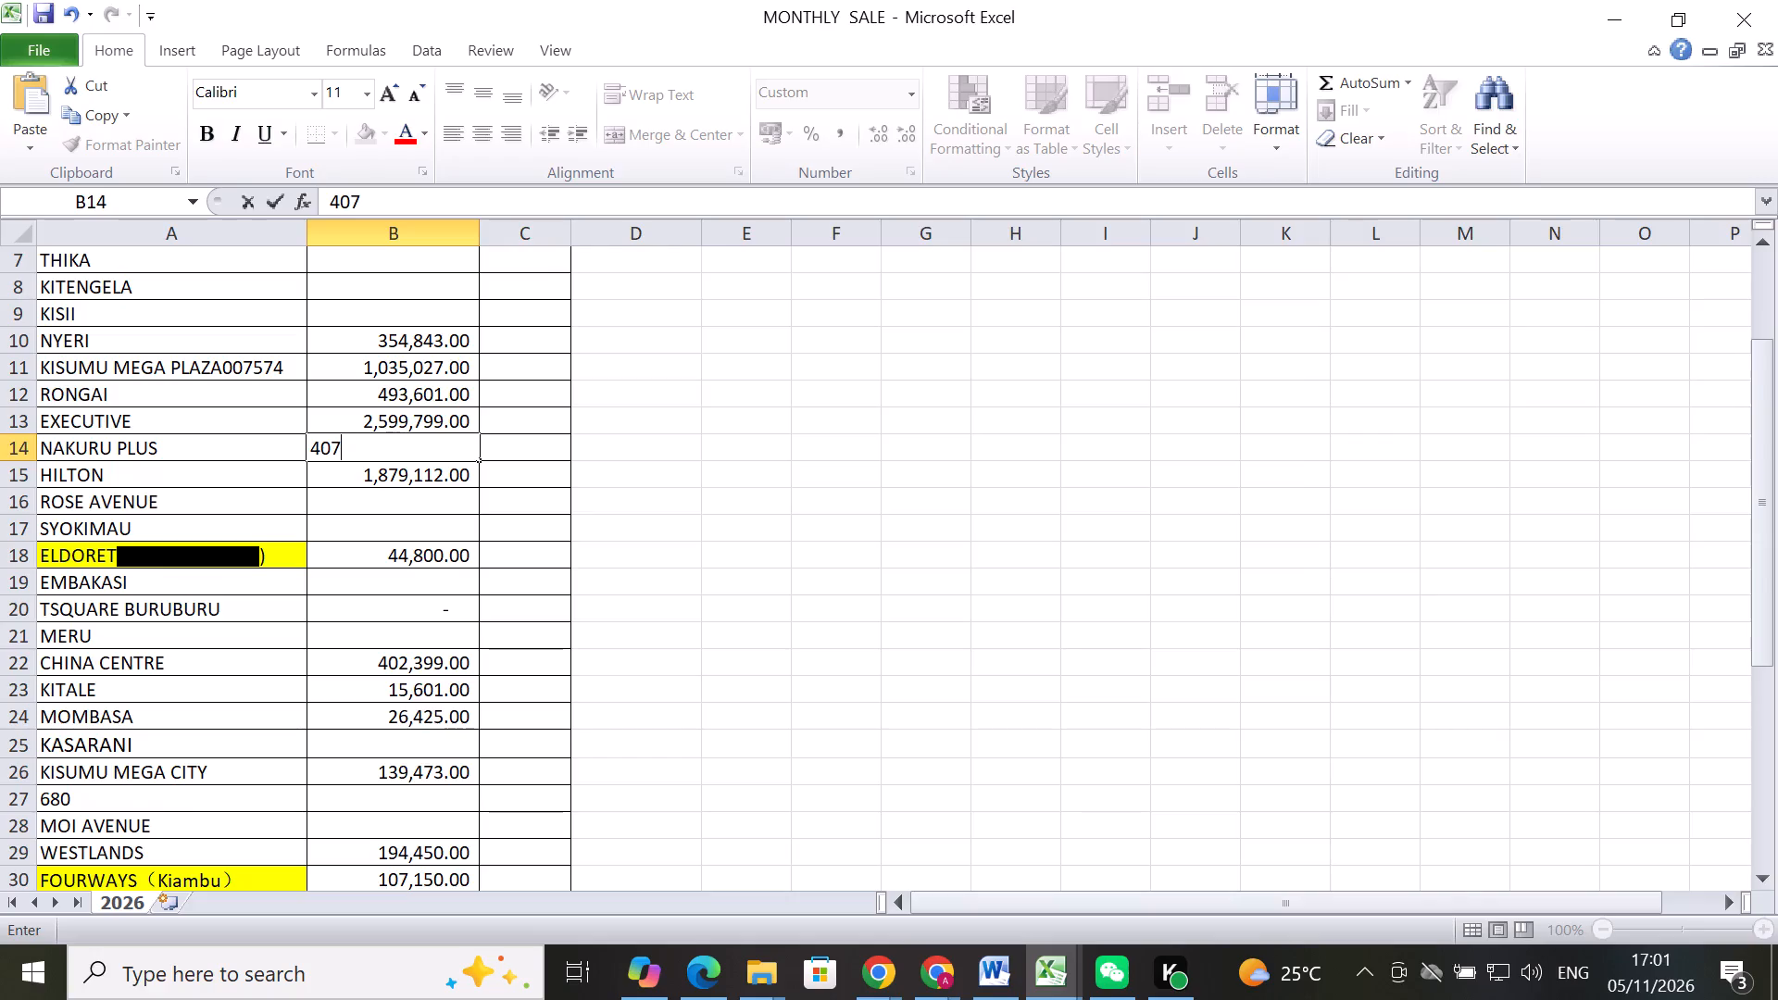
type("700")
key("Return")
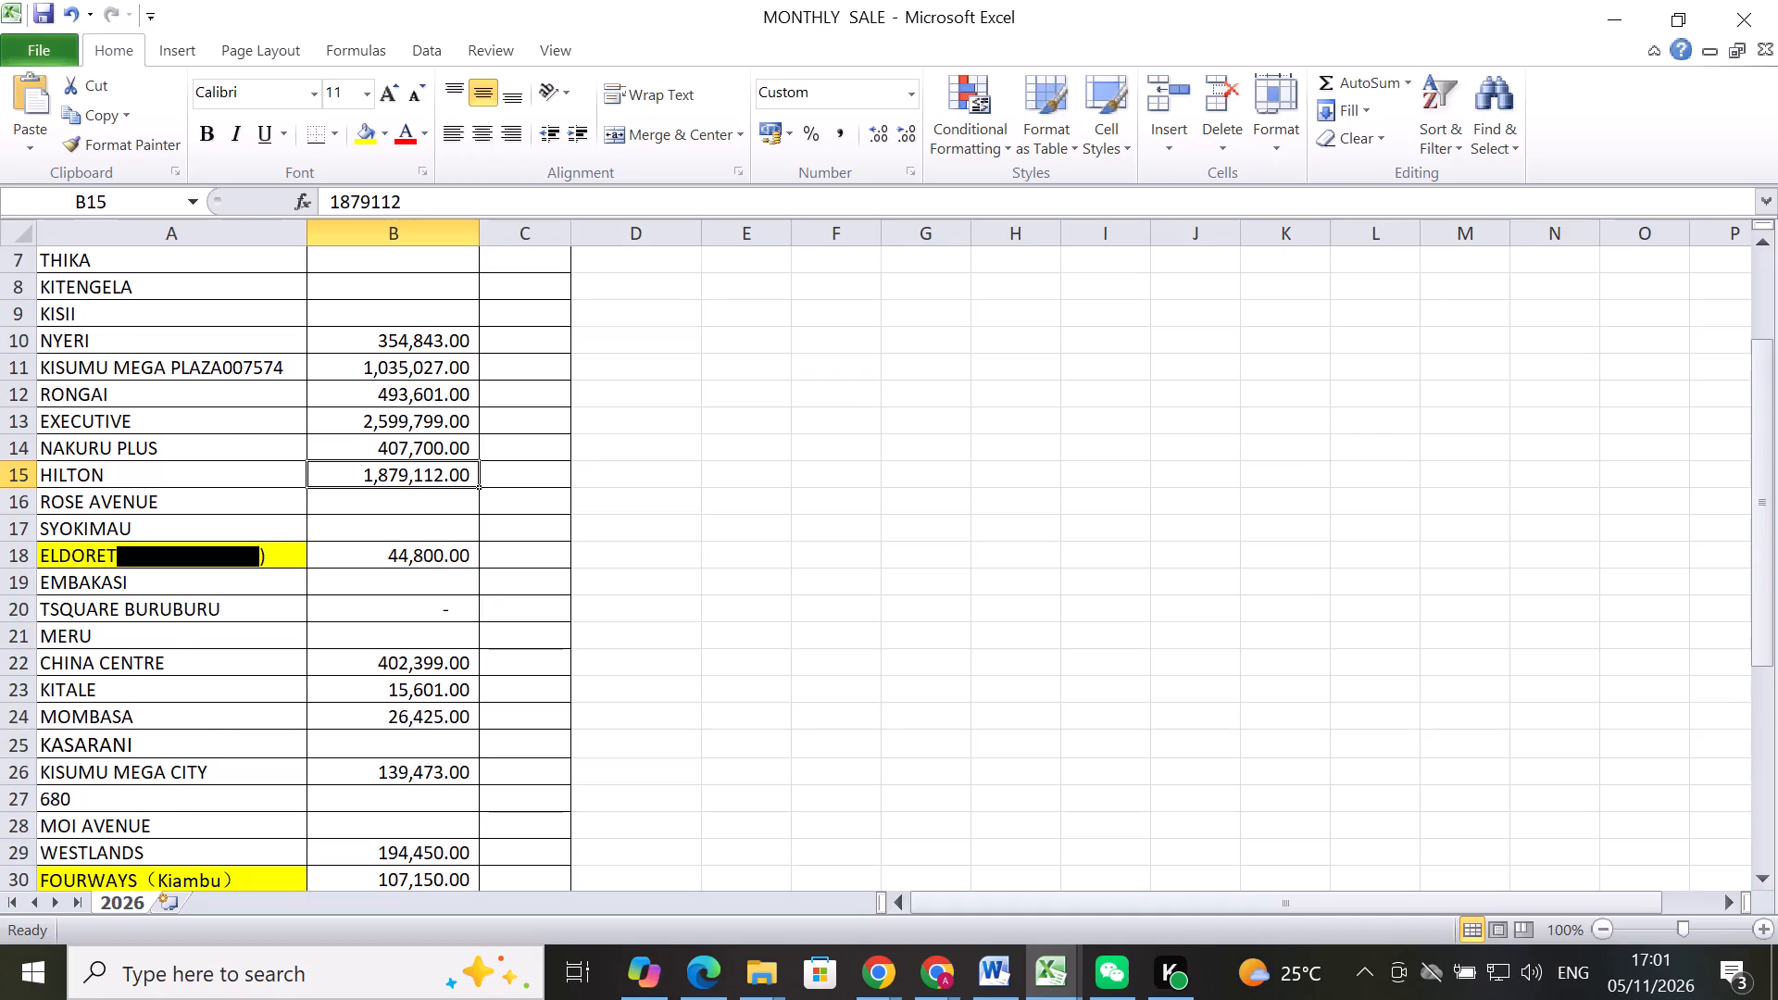
Find the KITENGELA row in the shop list and enter 1041213 as its Oct-26 ETR amount.
scroll(379, 590, "down", 1)
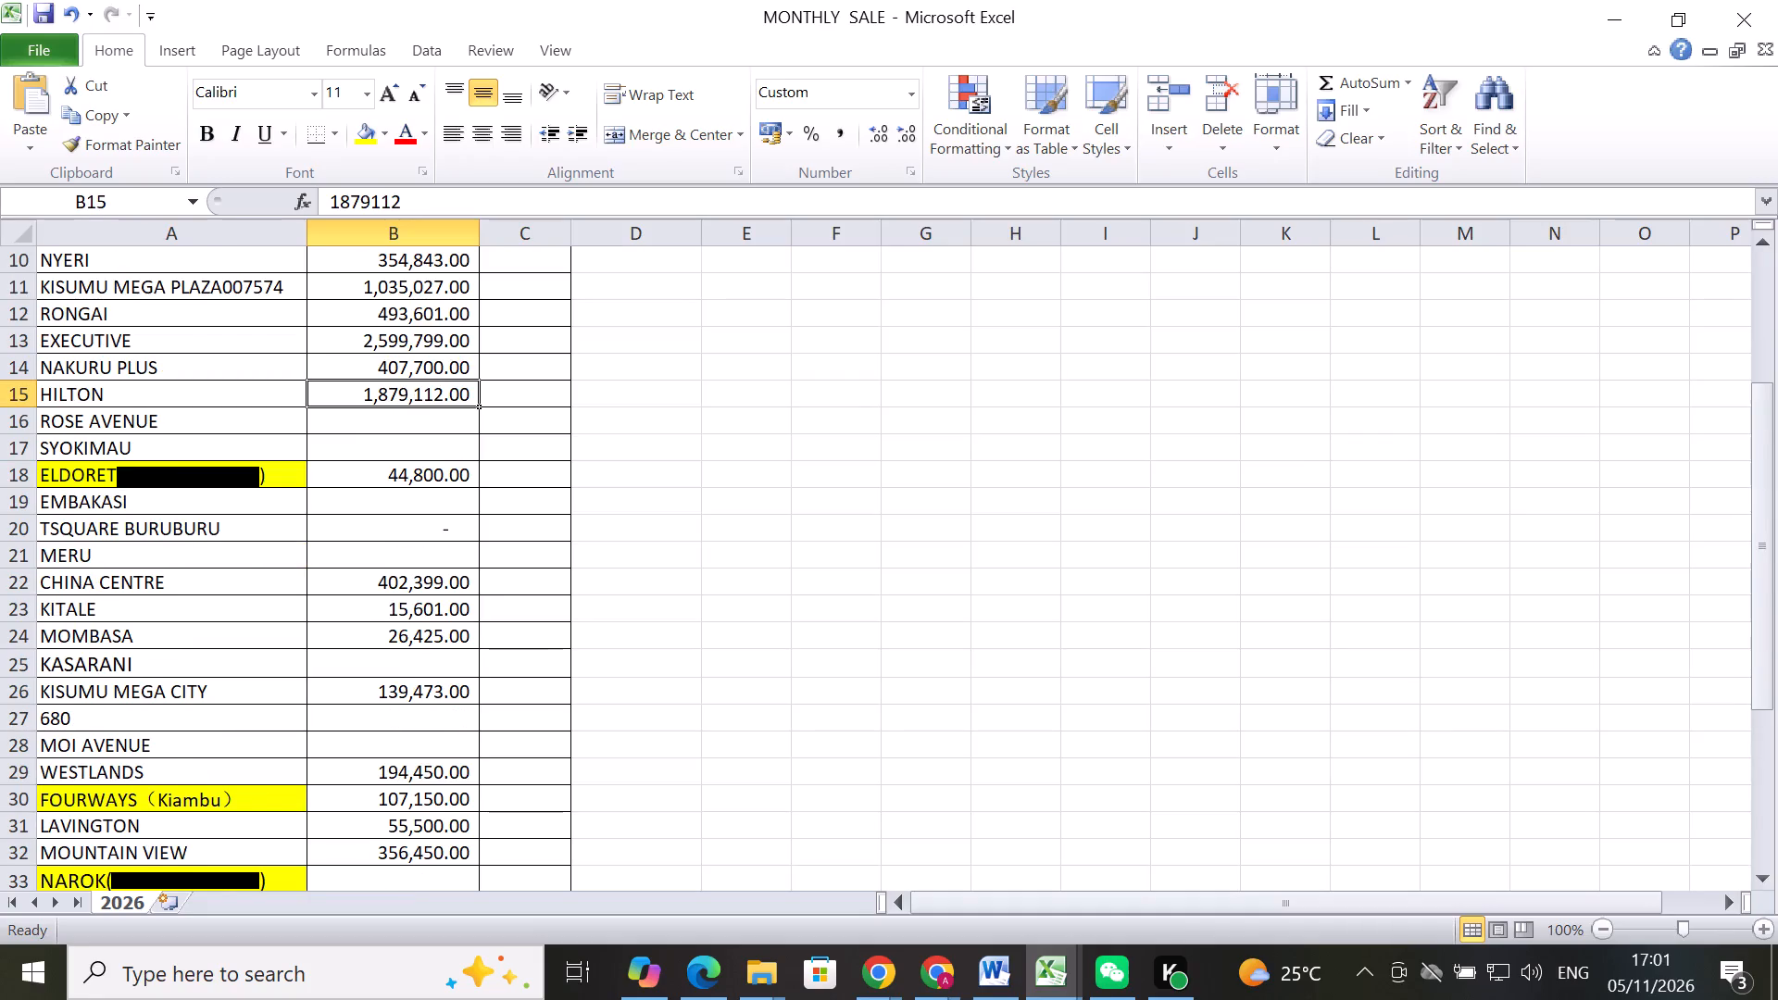
scroll(175, 805, "down", 1)
scroll(111, 684, "down", 2)
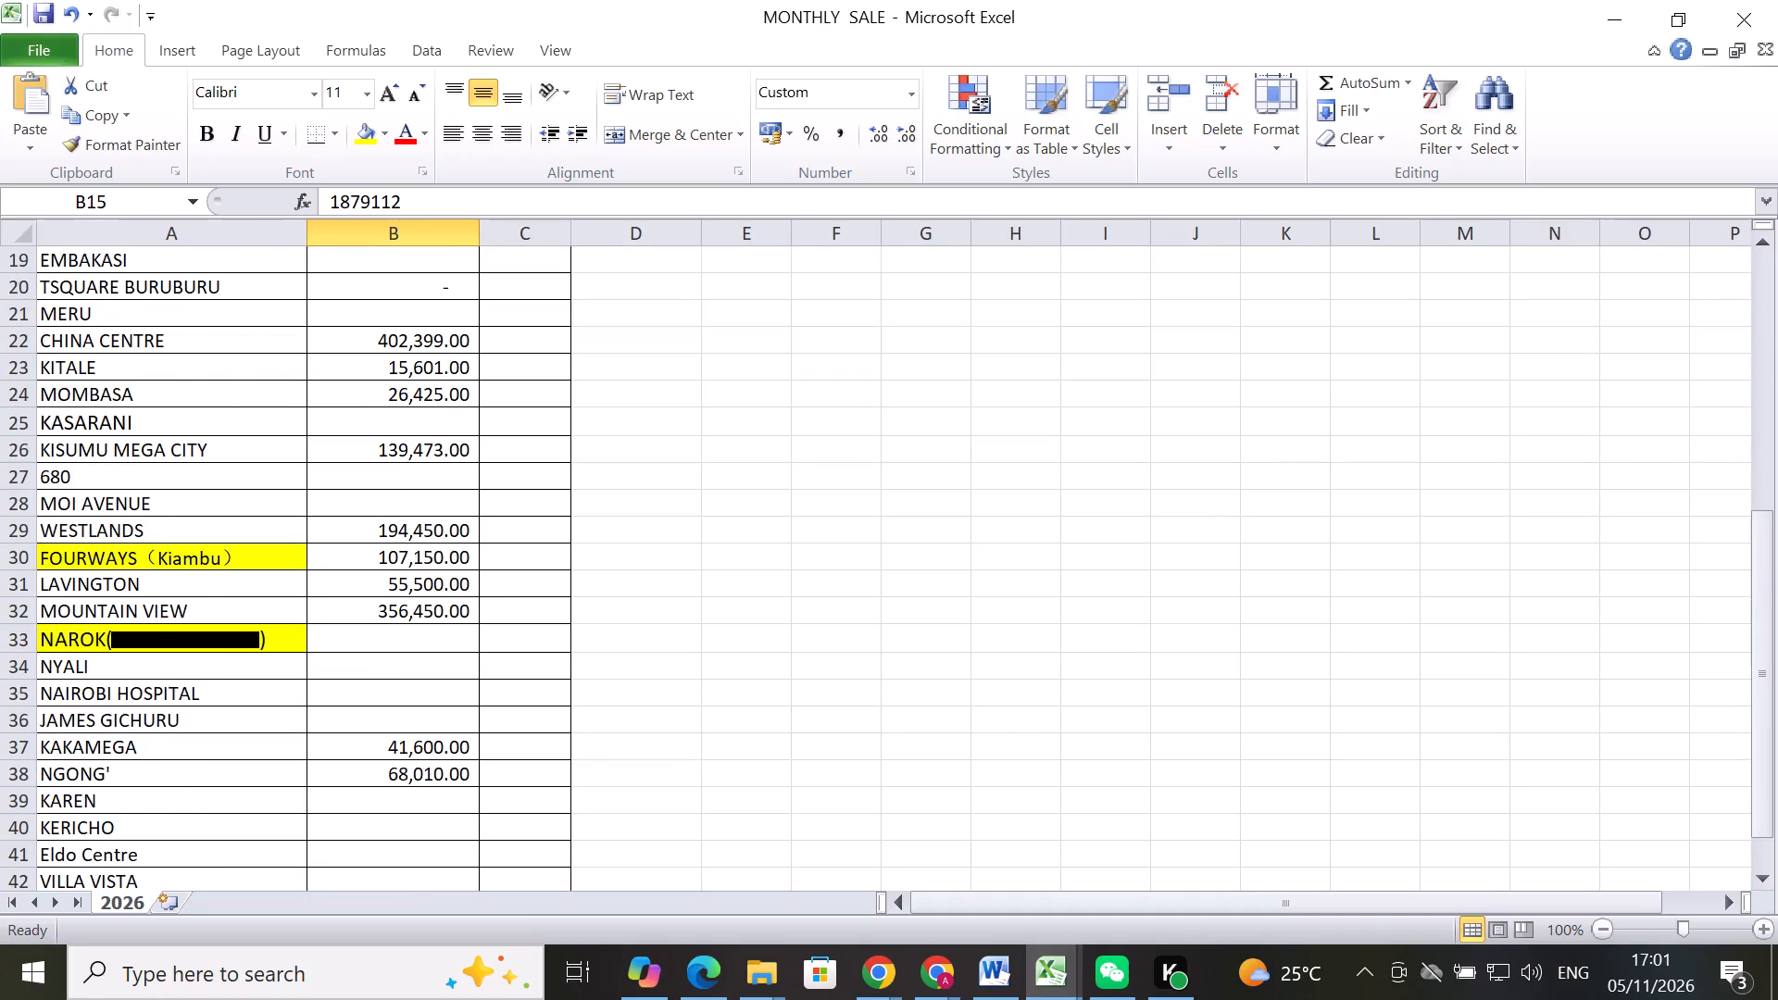
scroll(280, 645, "up", 3)
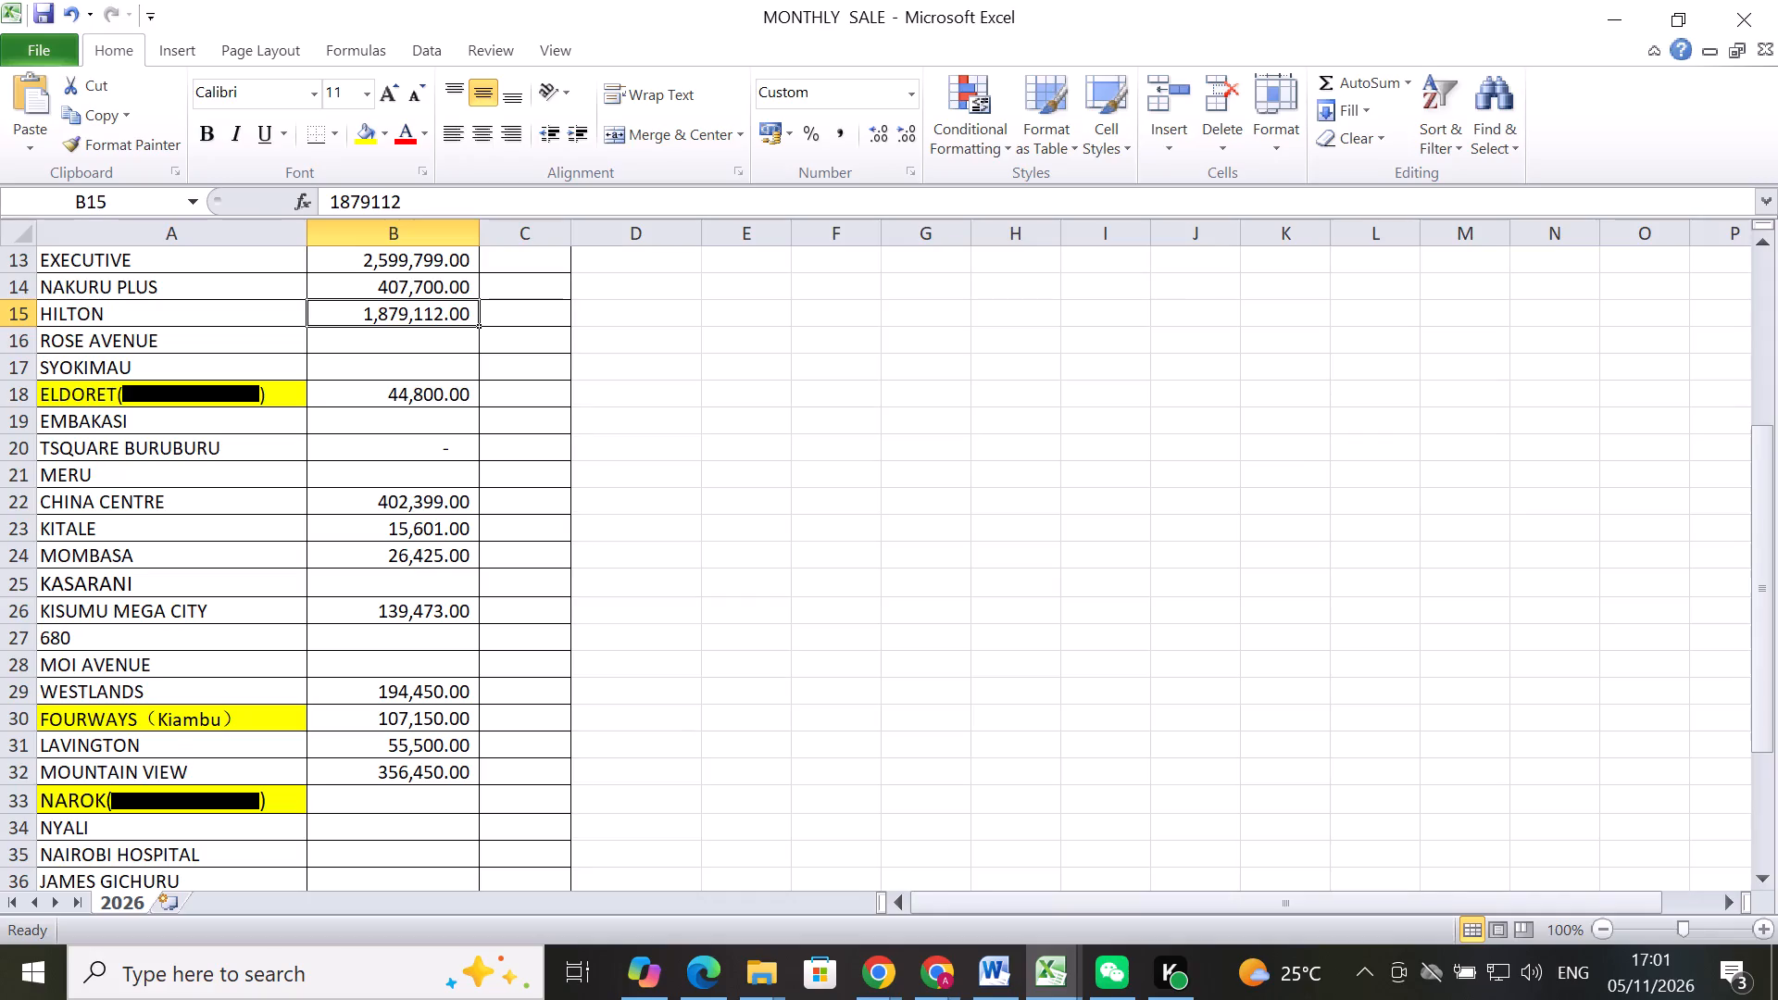
scroll(326, 570, "up", 2)
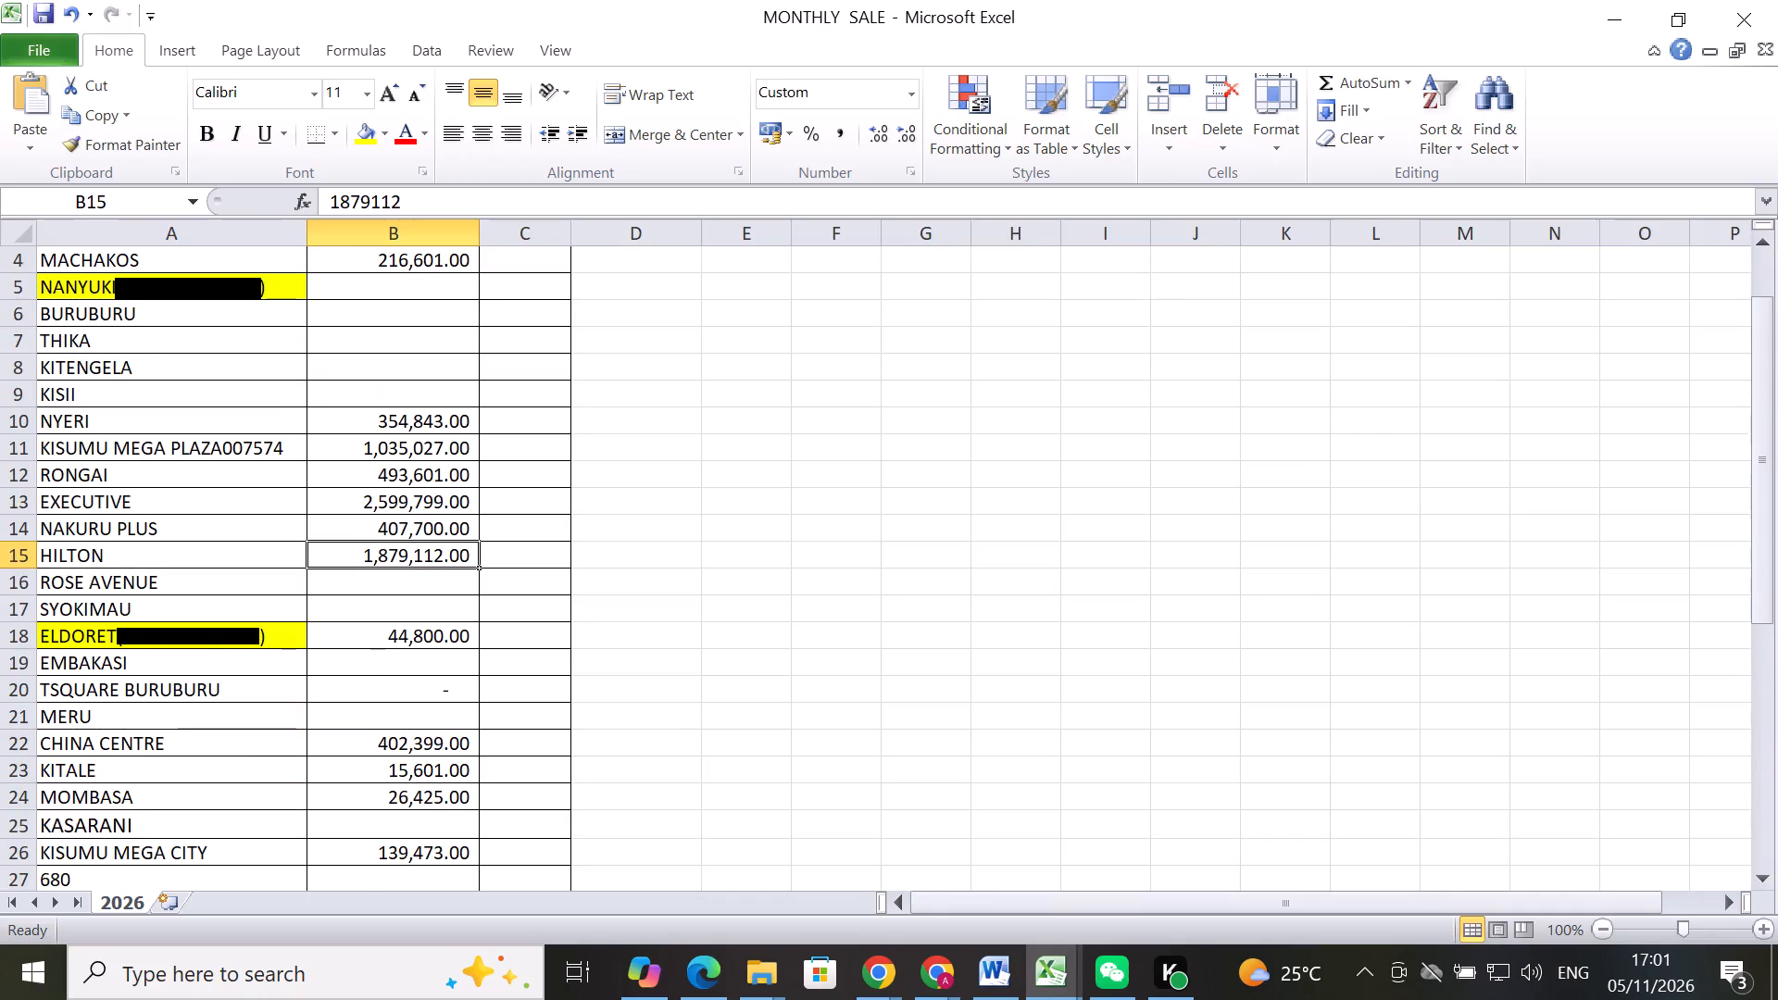
scroll(174, 525, "up", 1)
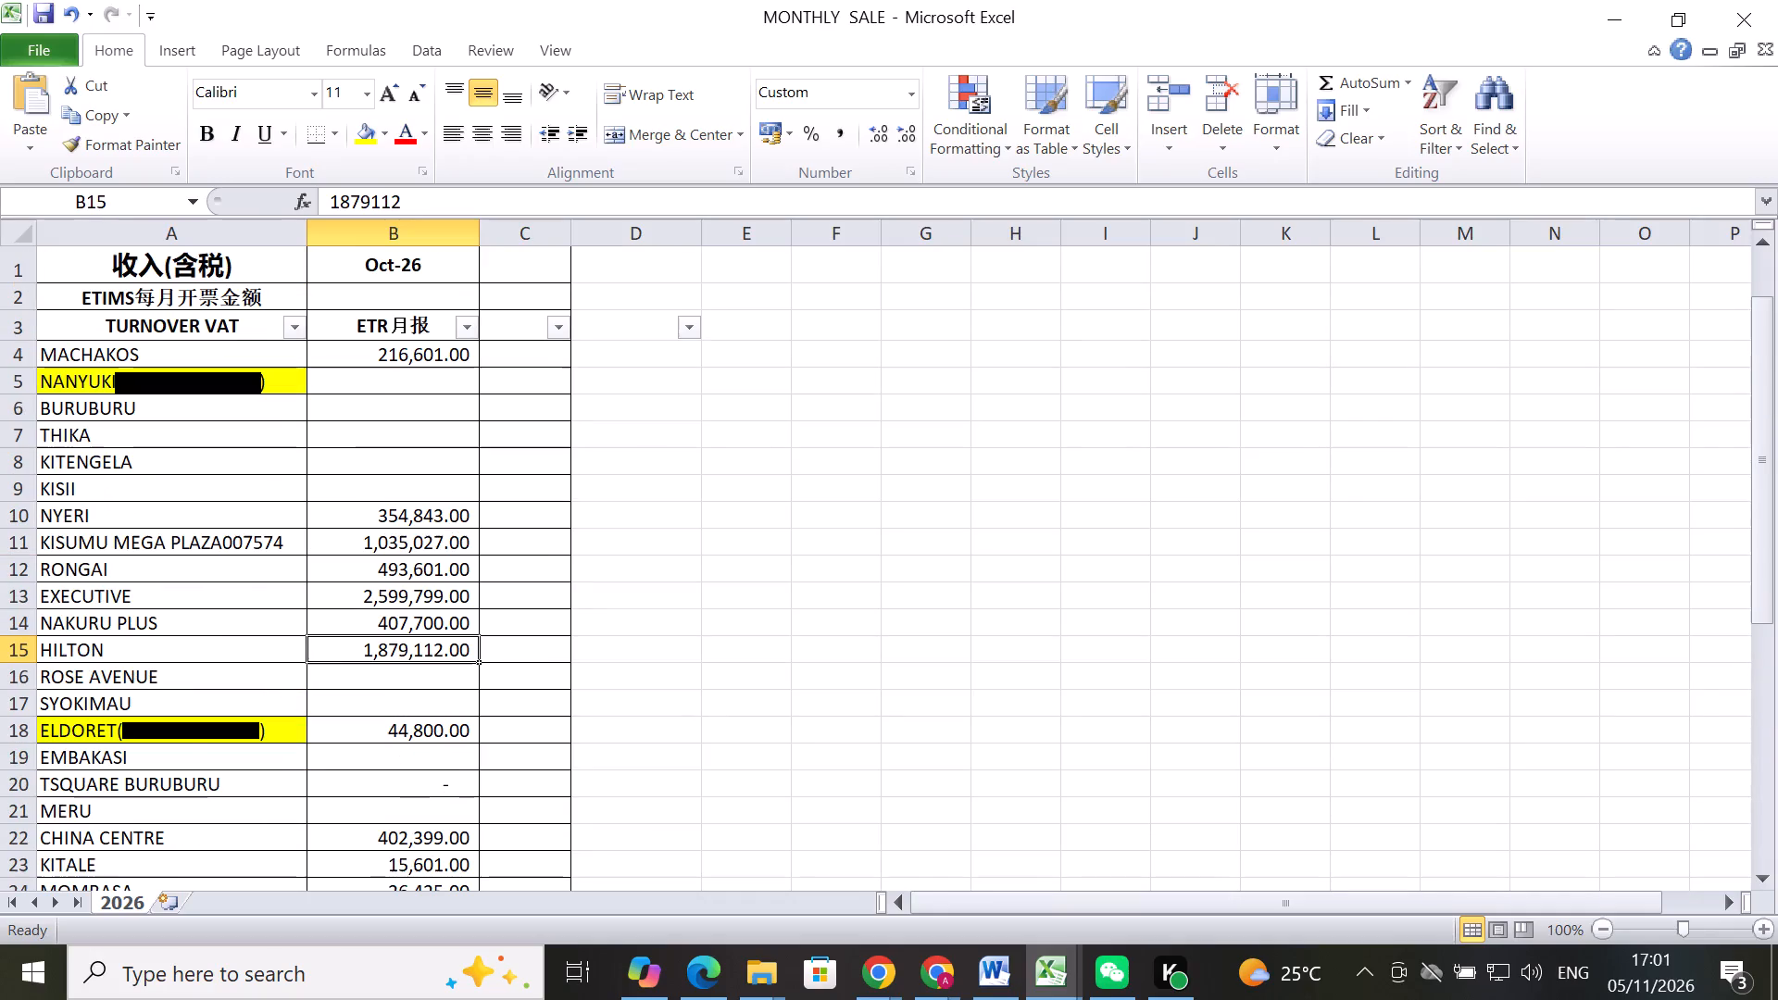
scroll(174, 525, "up", 1)
scroll(174, 525, "down", 1)
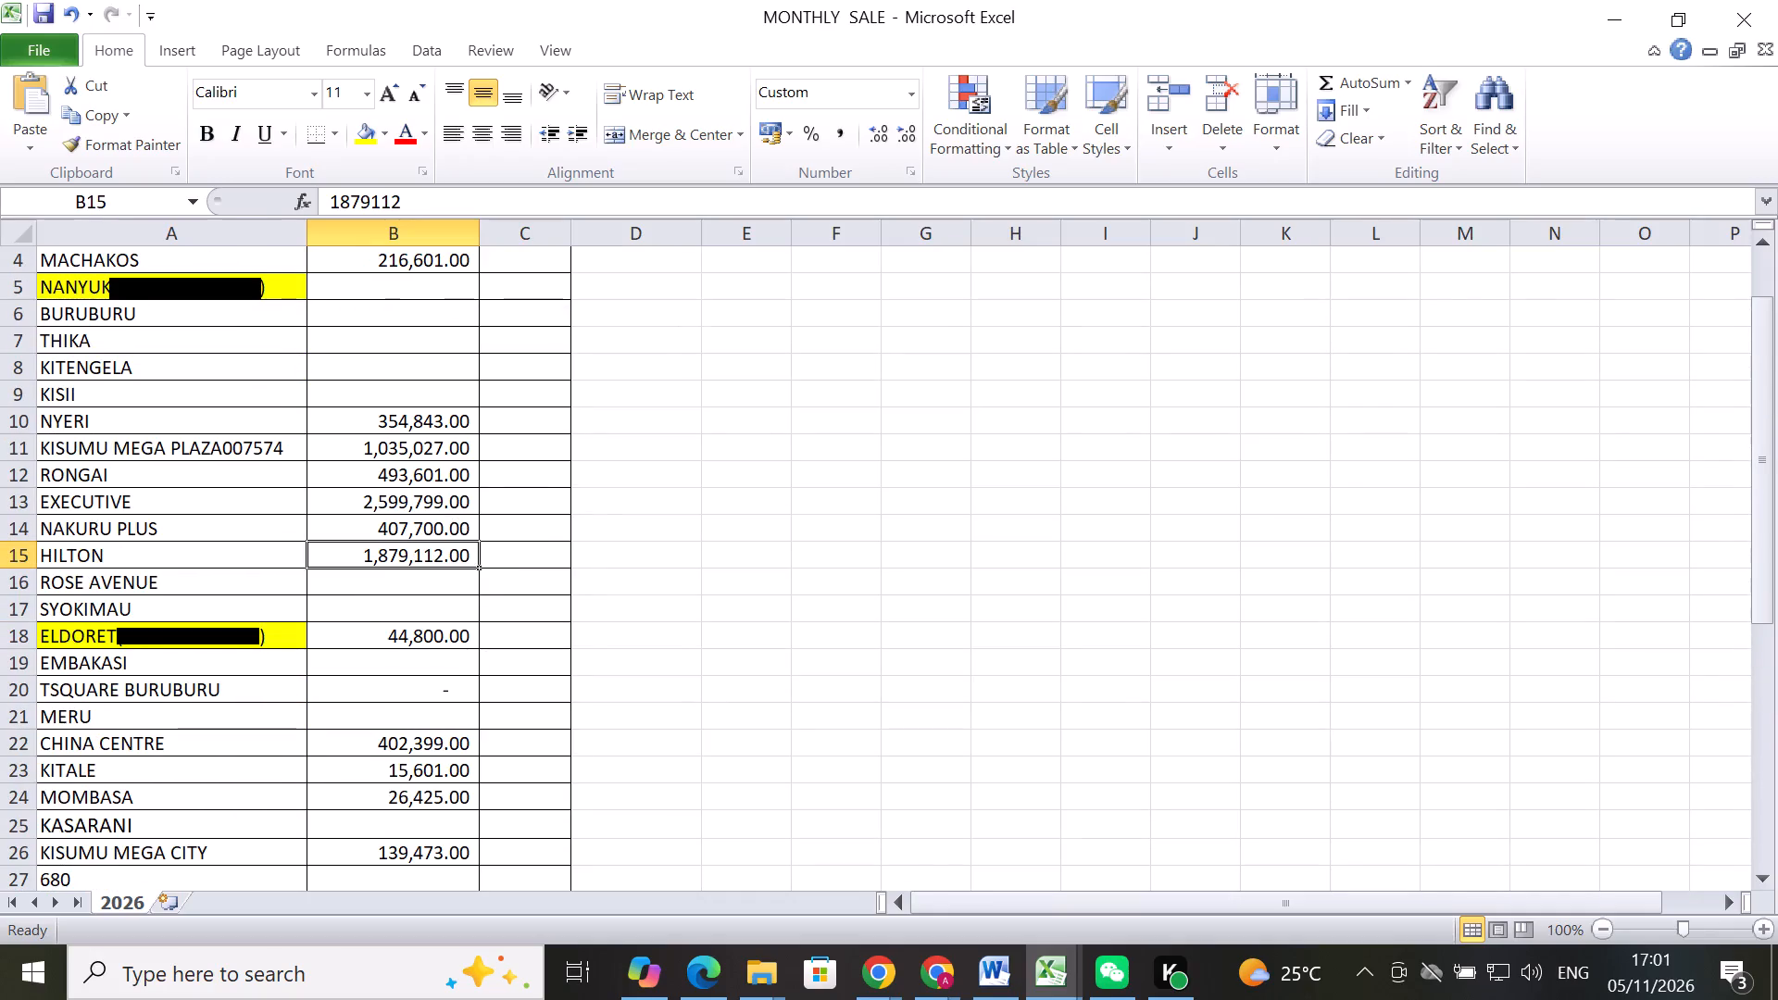
left_click(357, 369)
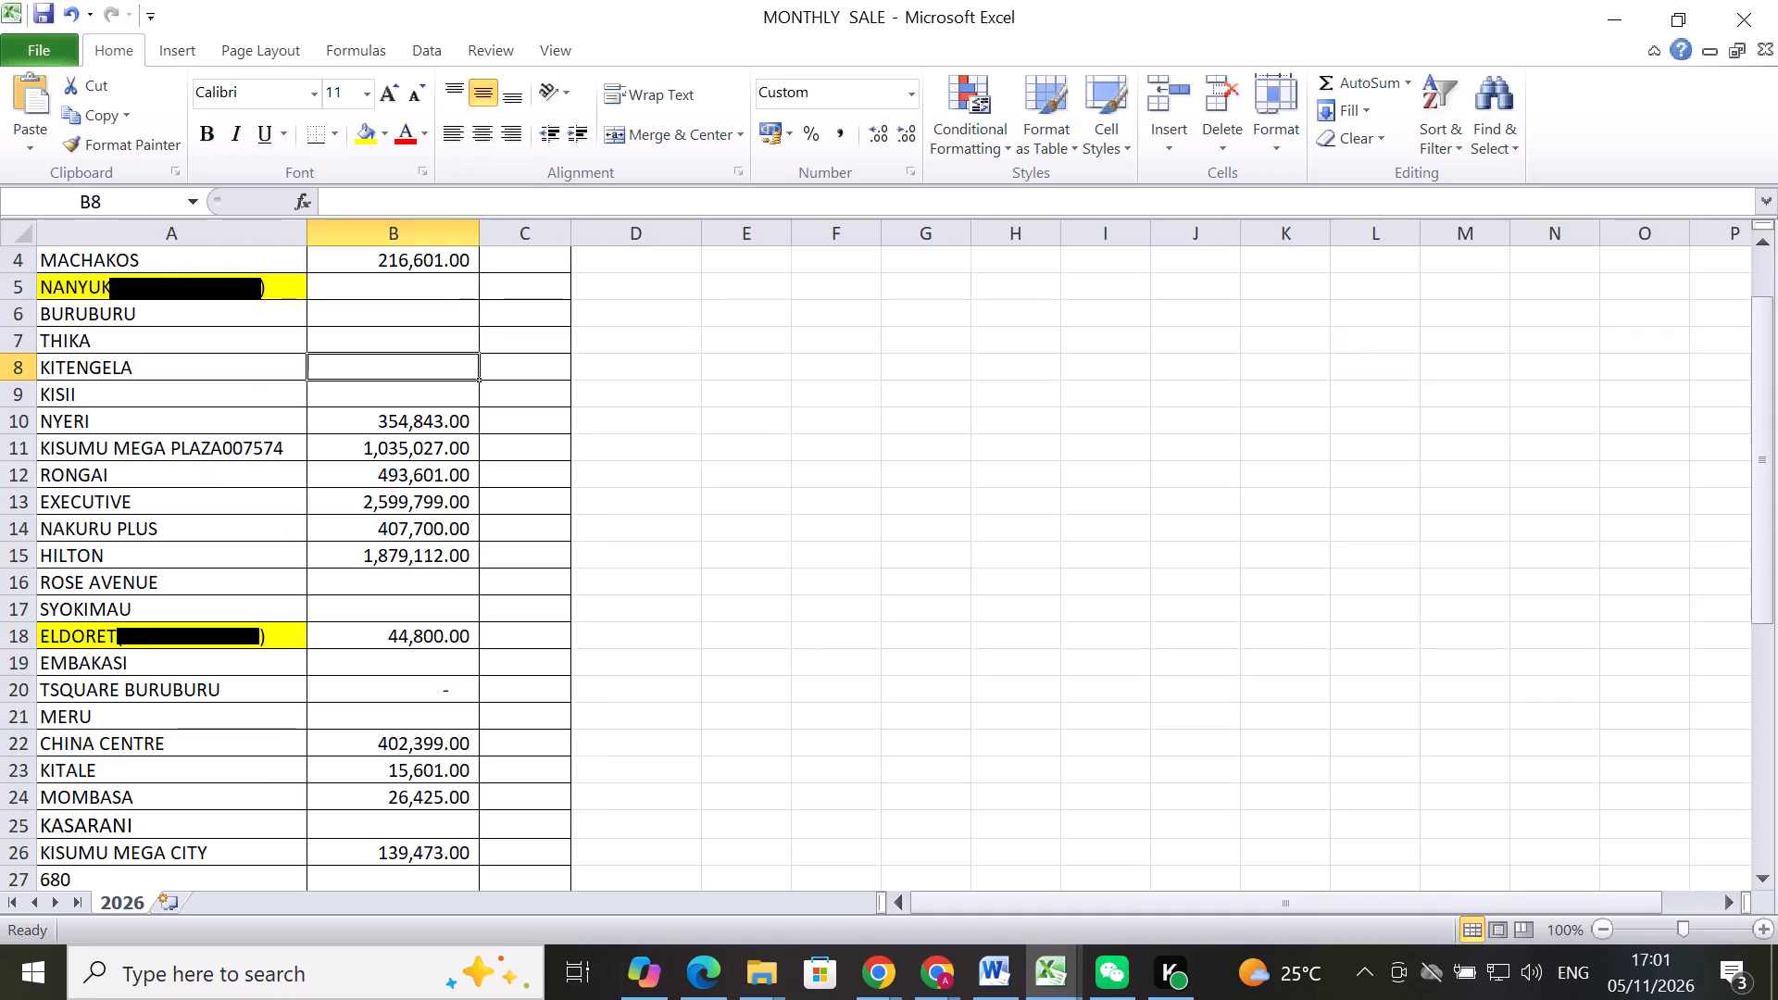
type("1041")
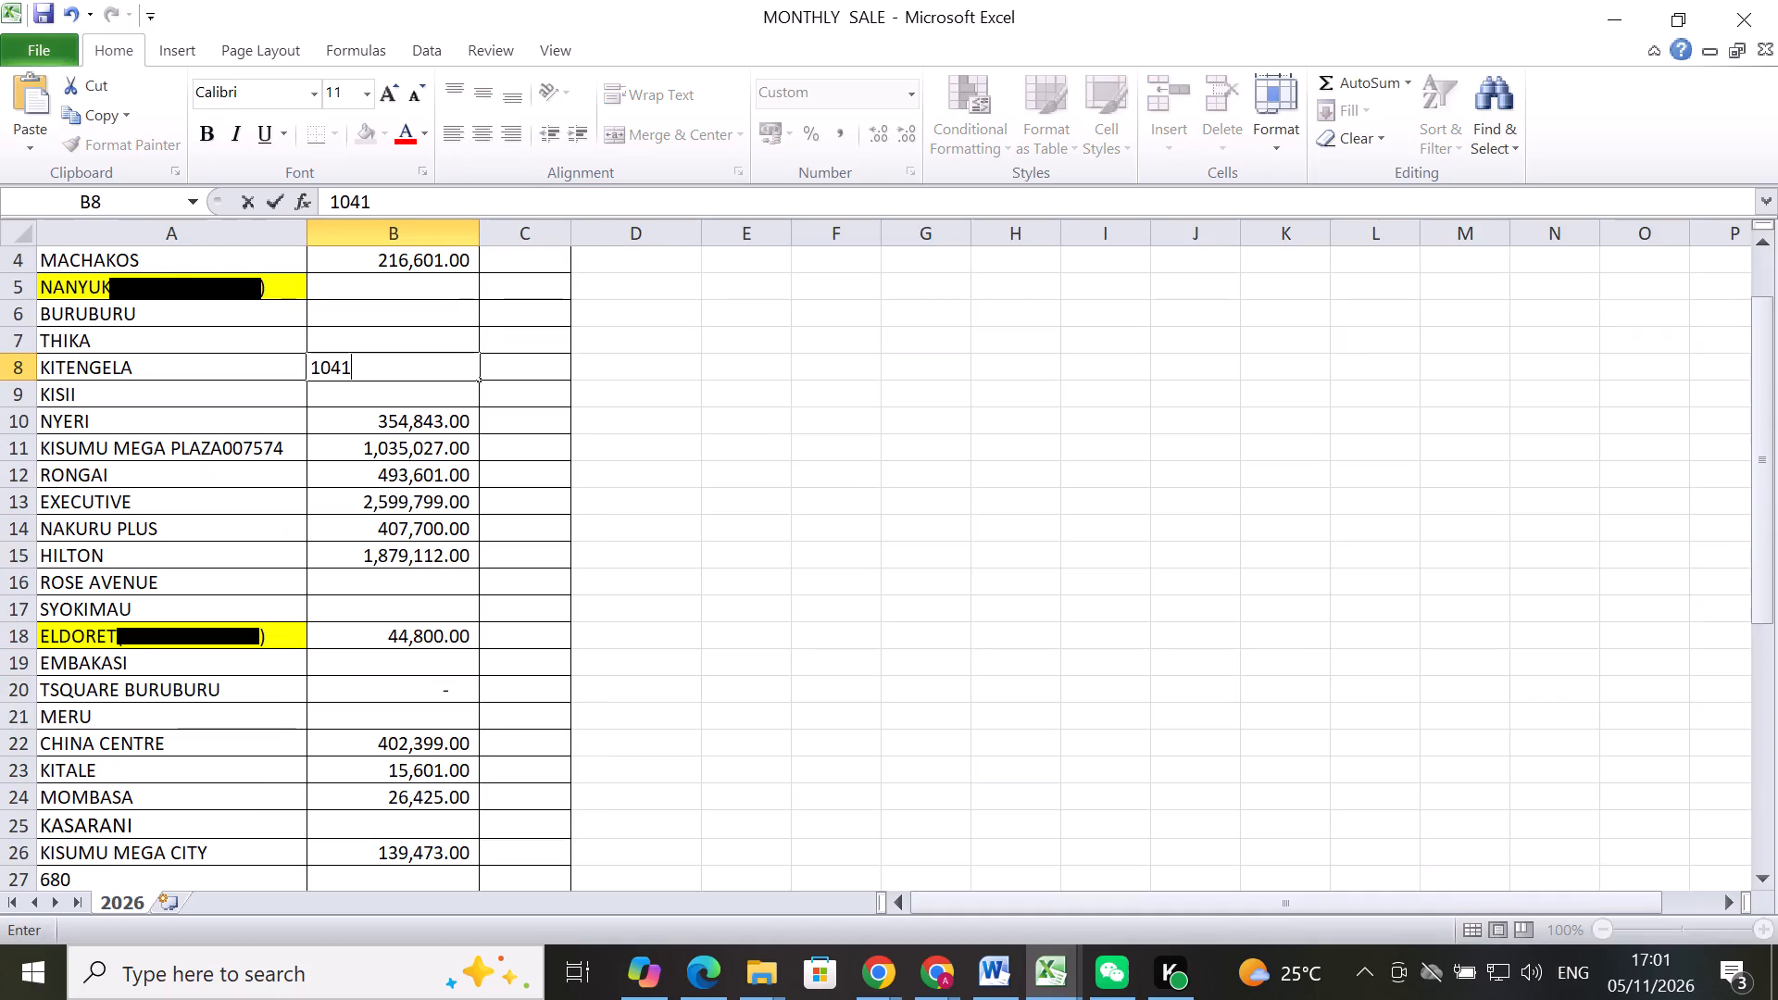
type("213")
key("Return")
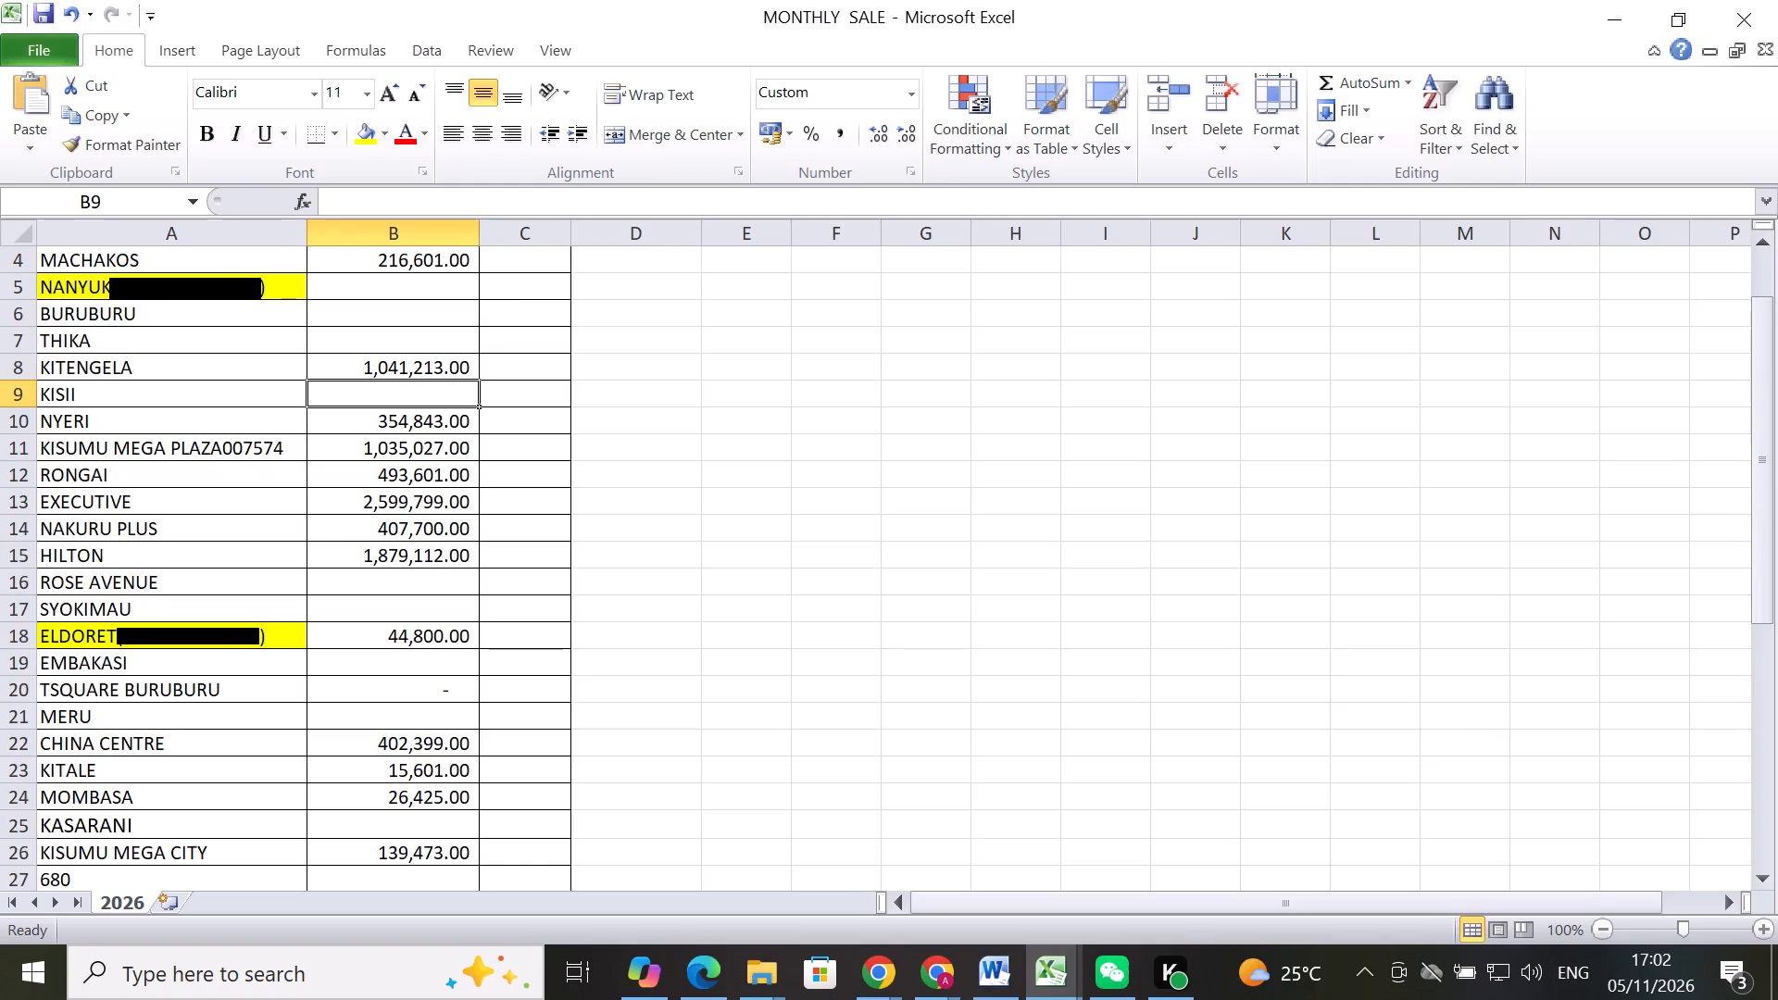
Find the NAROK row in the shop list and enter 21950 as its Oct-26 ETR amount.
scroll(357, 369, "down", 1)
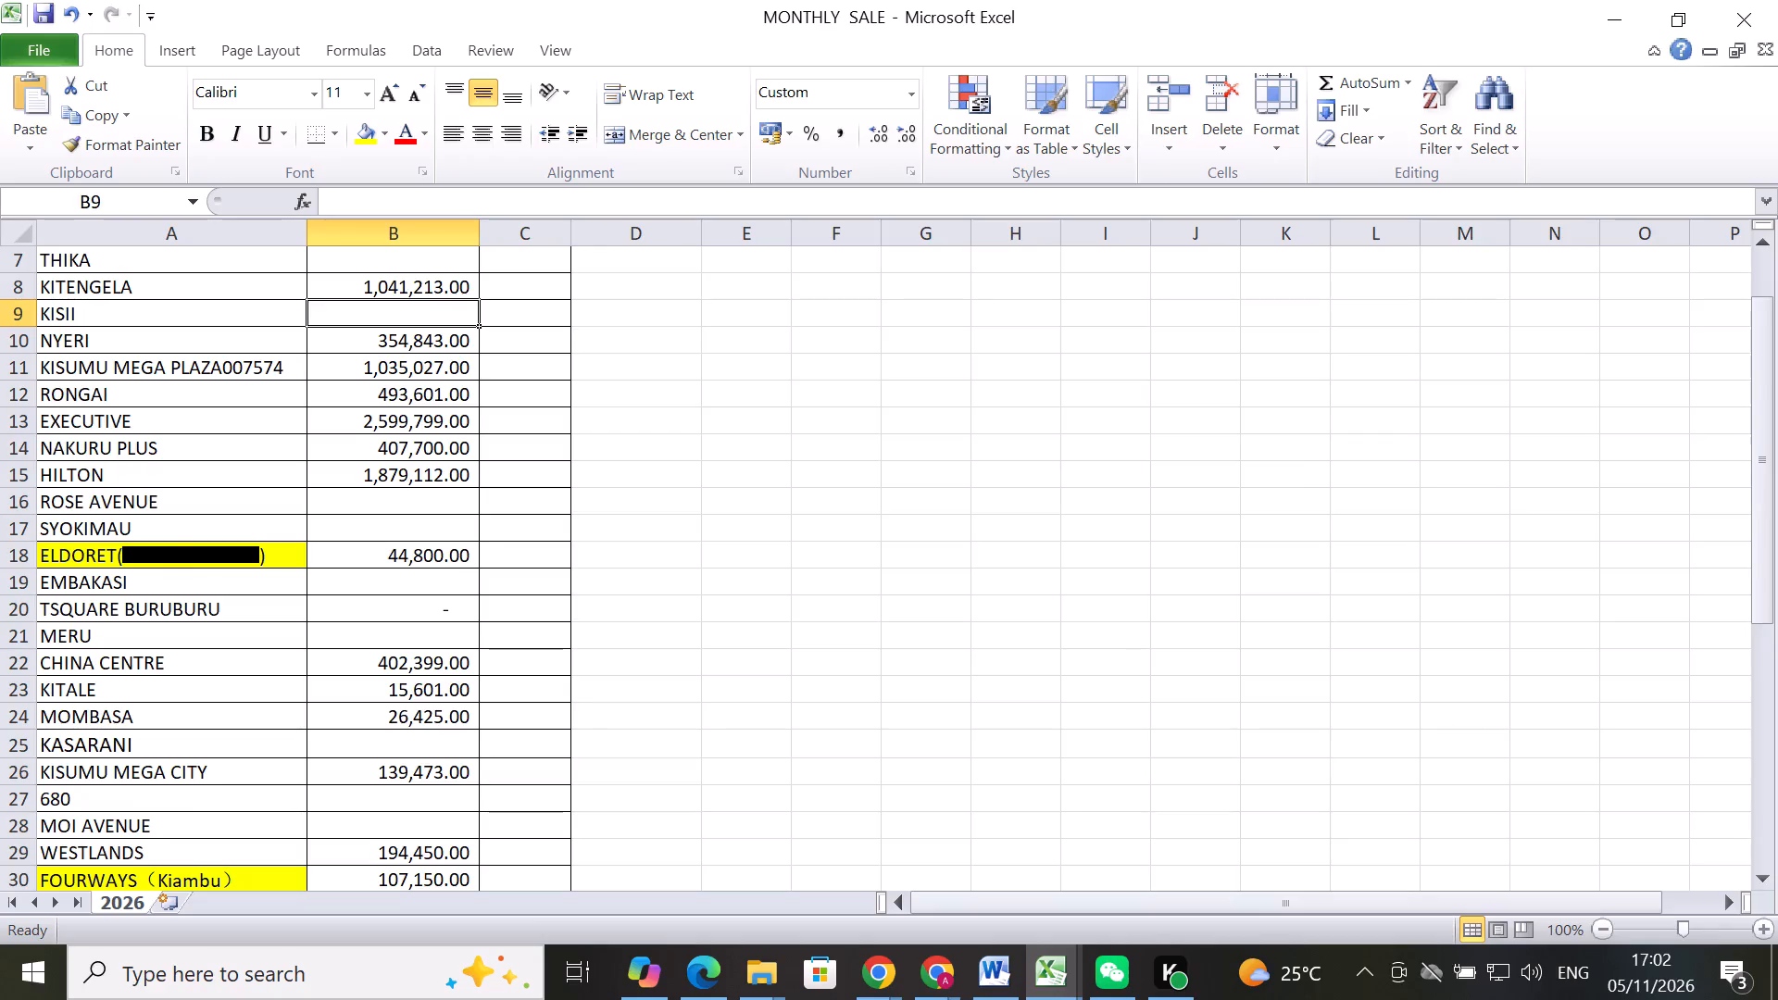
scroll(255, 438, "up", 2)
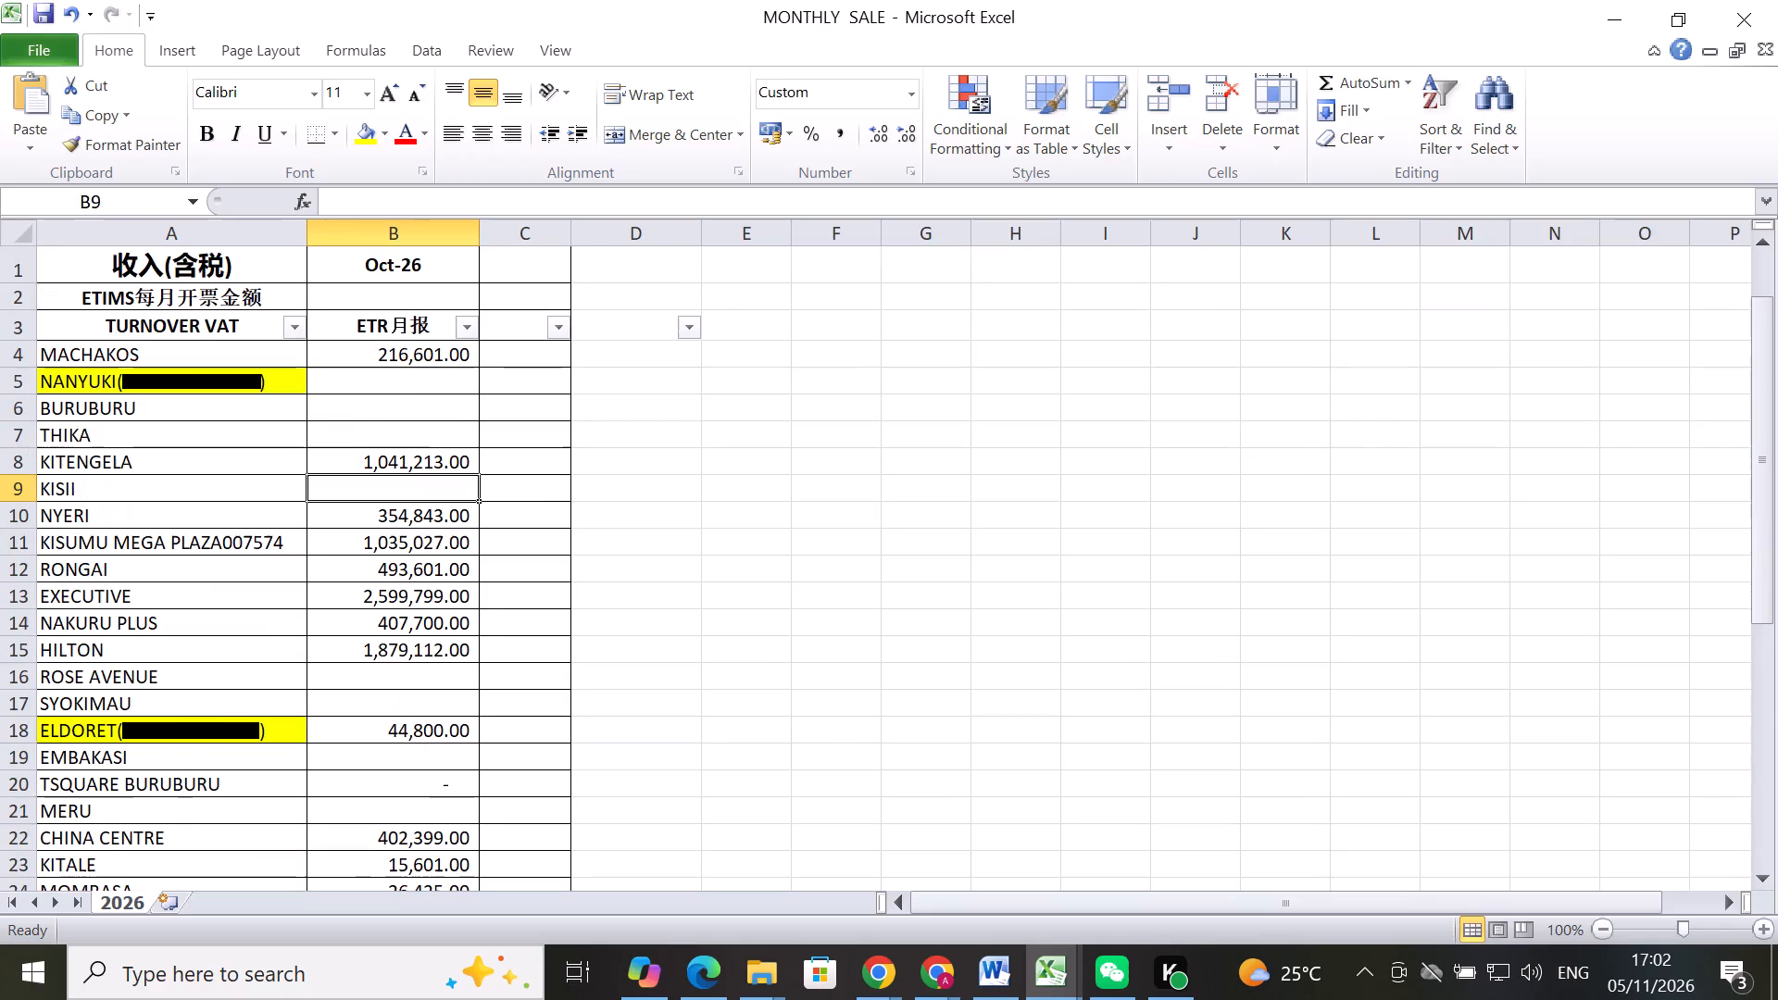
scroll(157, 556, "down", 5)
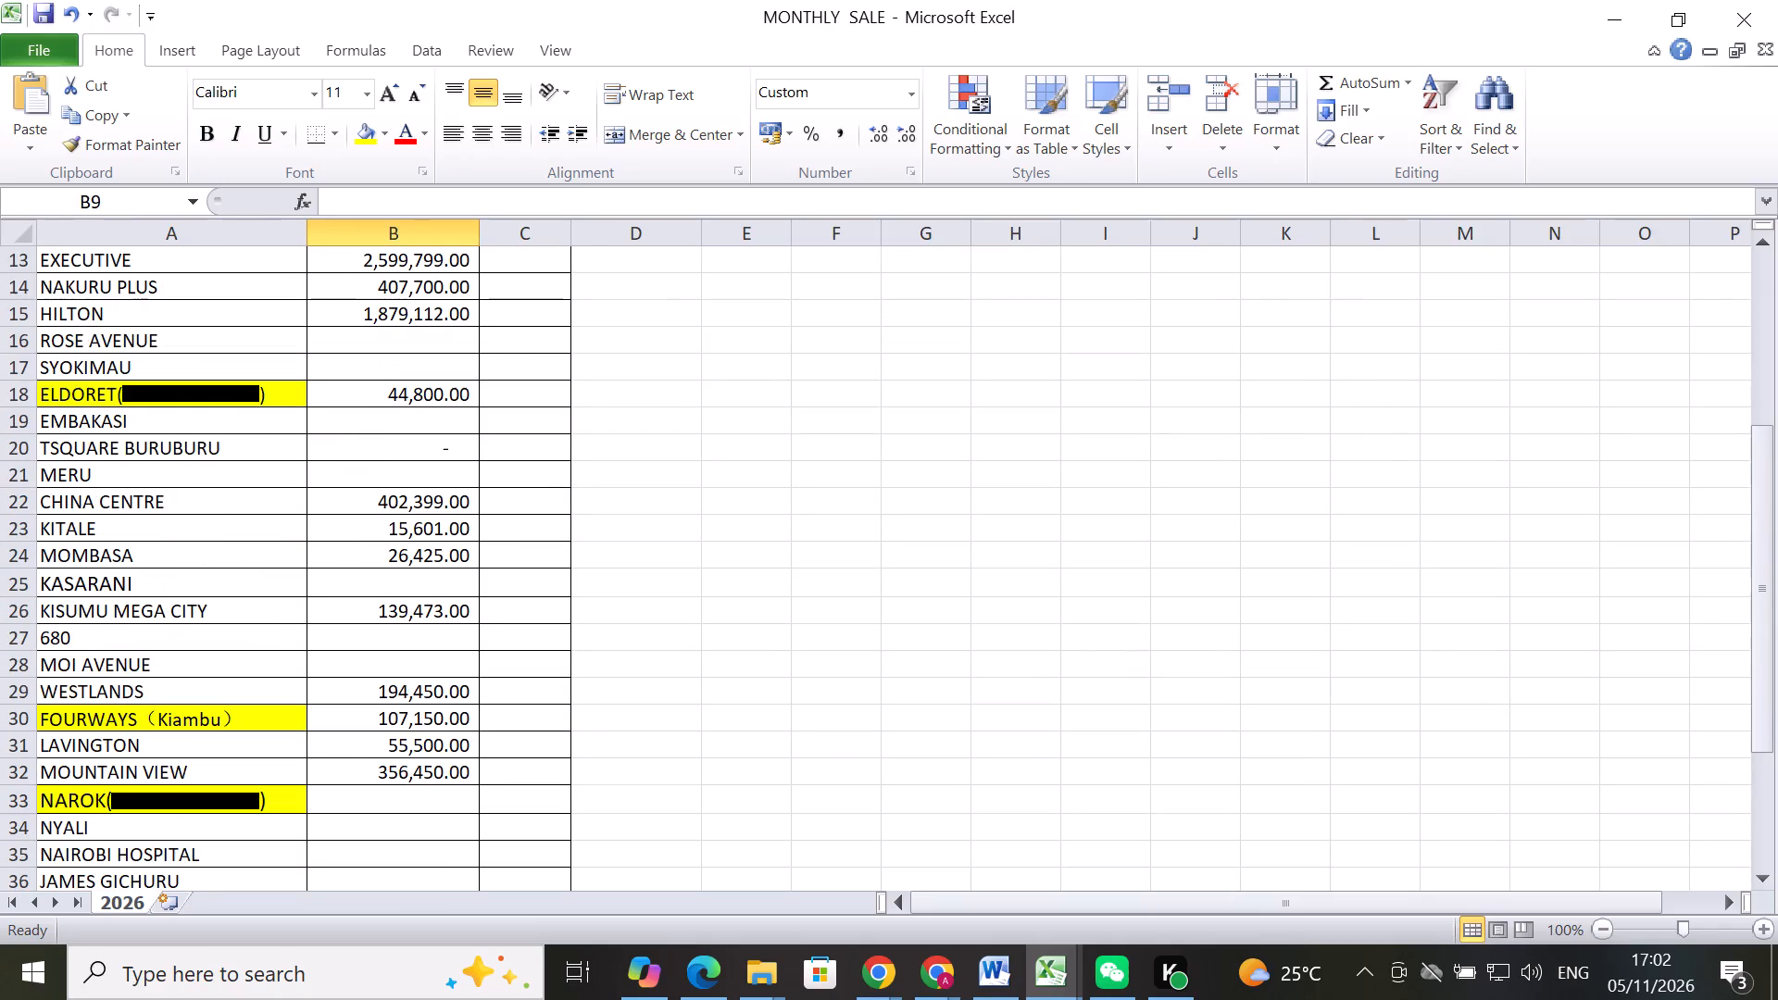
left_click(369, 726)
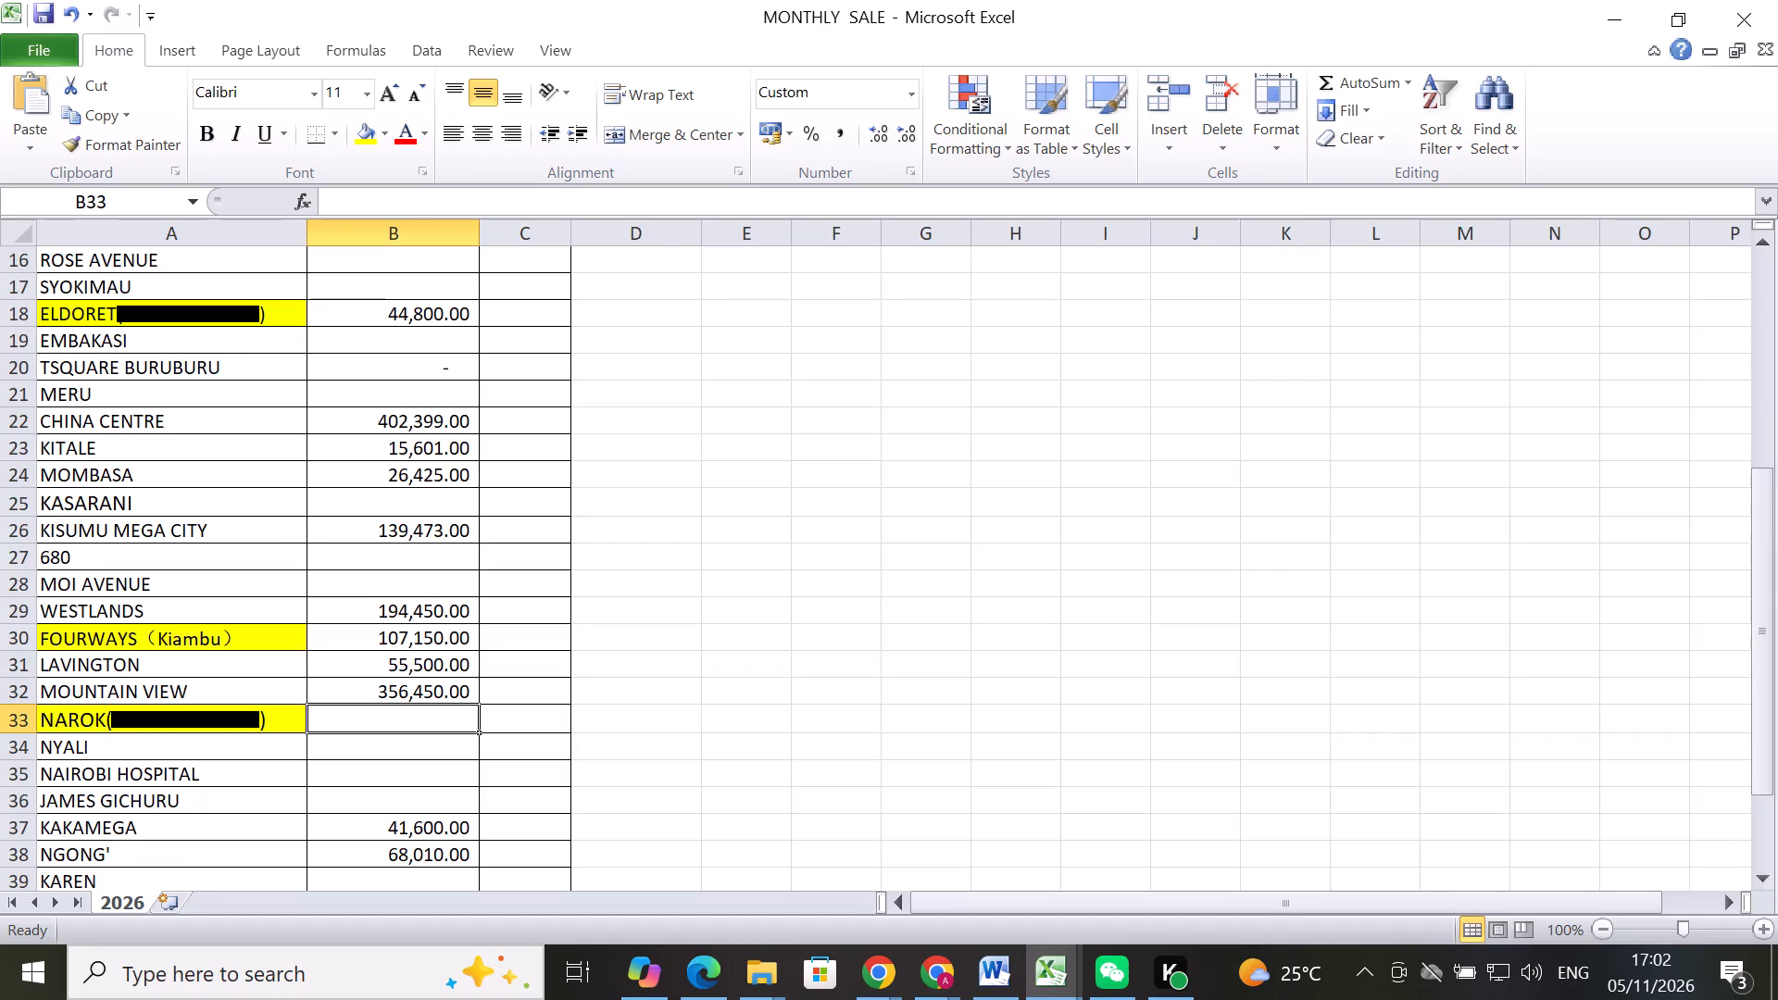
type("21950")
key("Return")
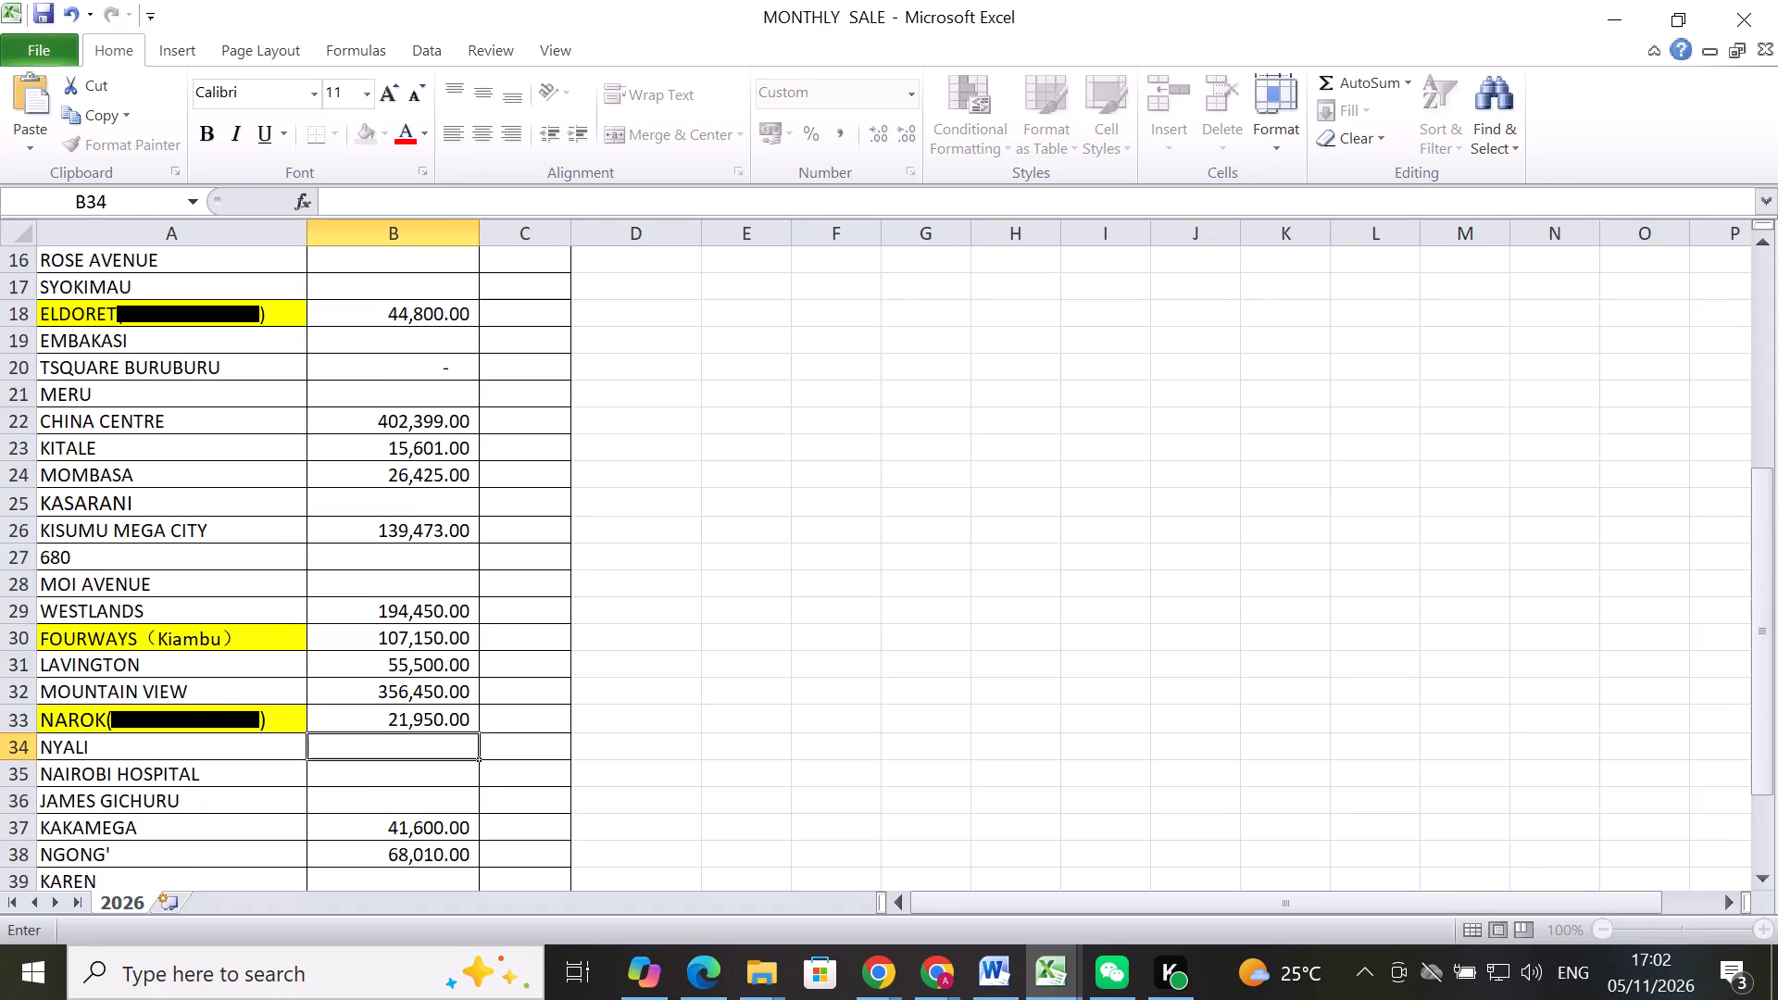
Enter 269500 as the Oct-26 ETR amount for the shop named 680.
scroll(373, 724, "down", 1)
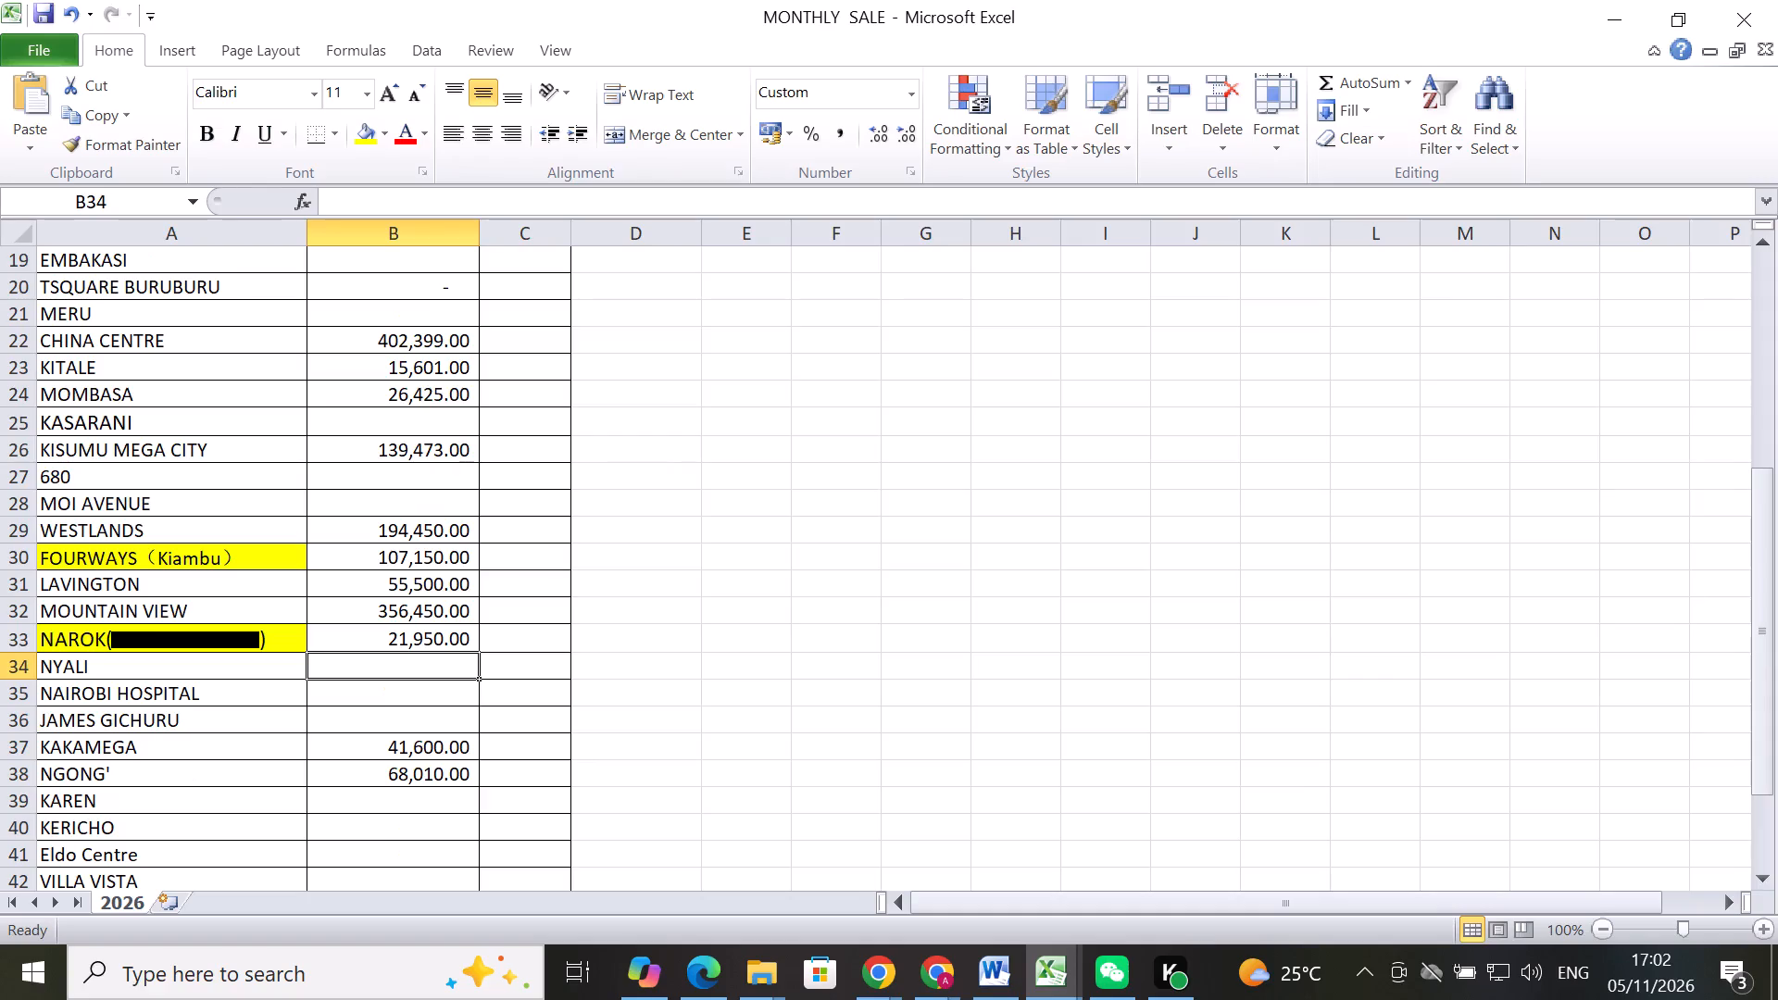
left_click(382, 476)
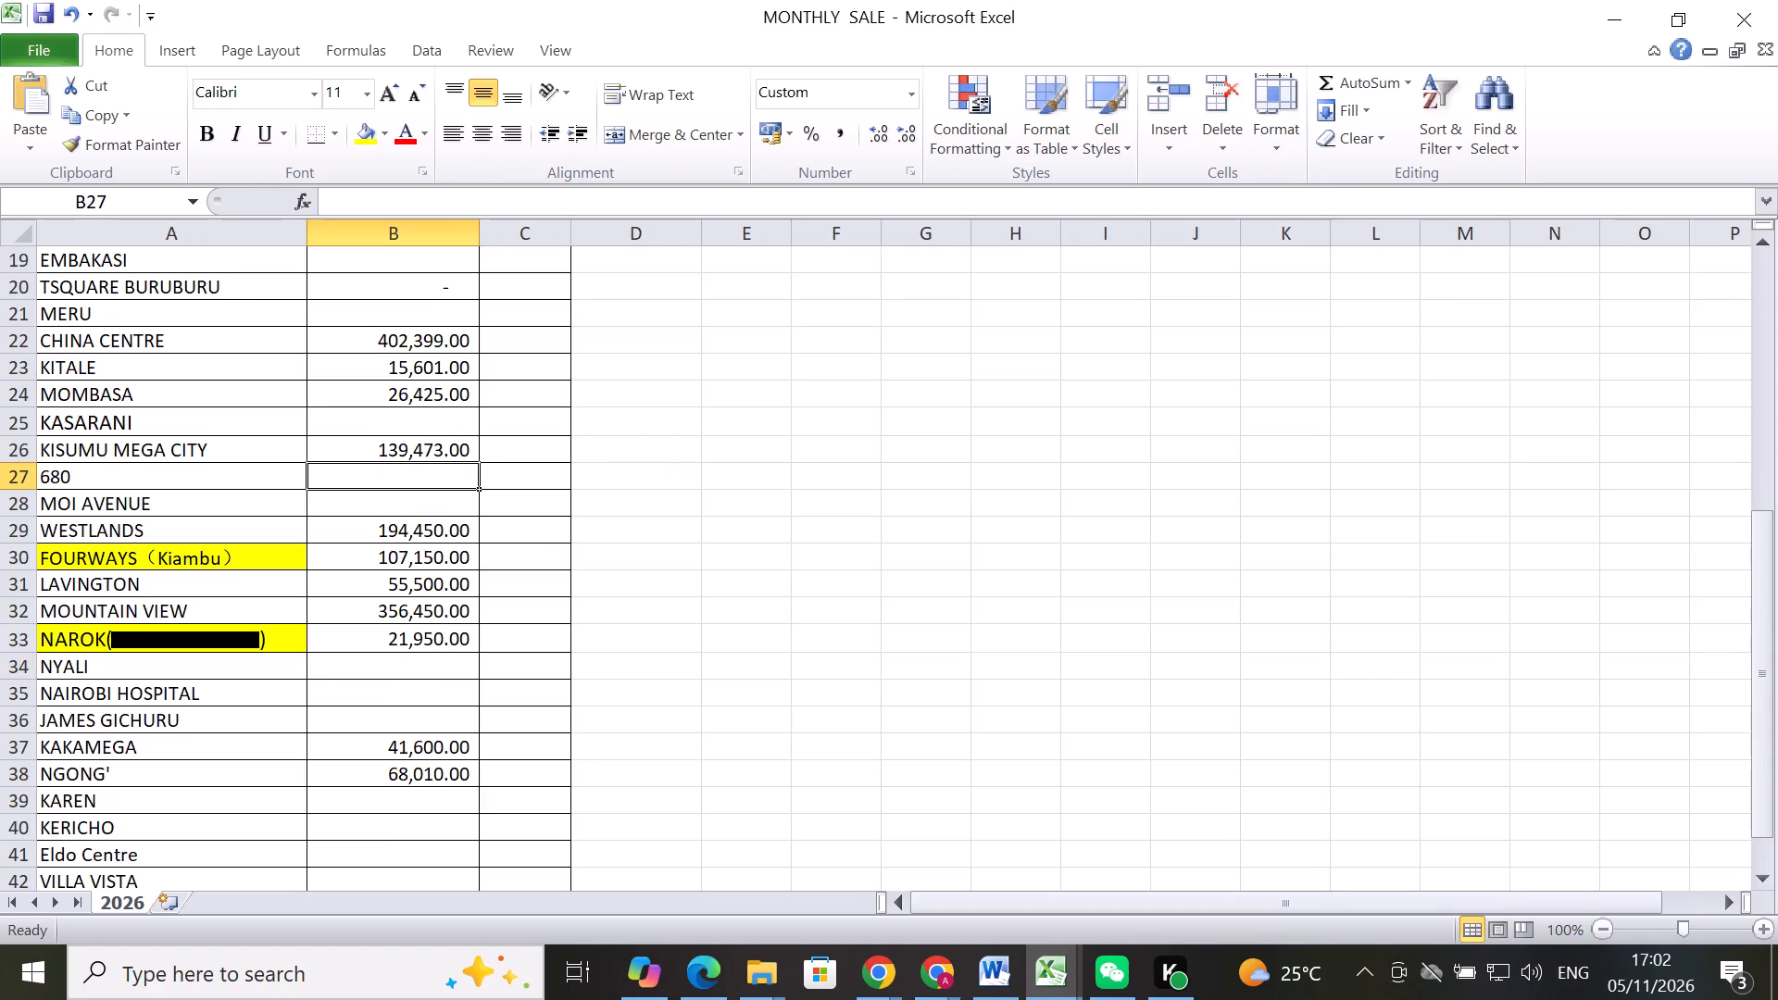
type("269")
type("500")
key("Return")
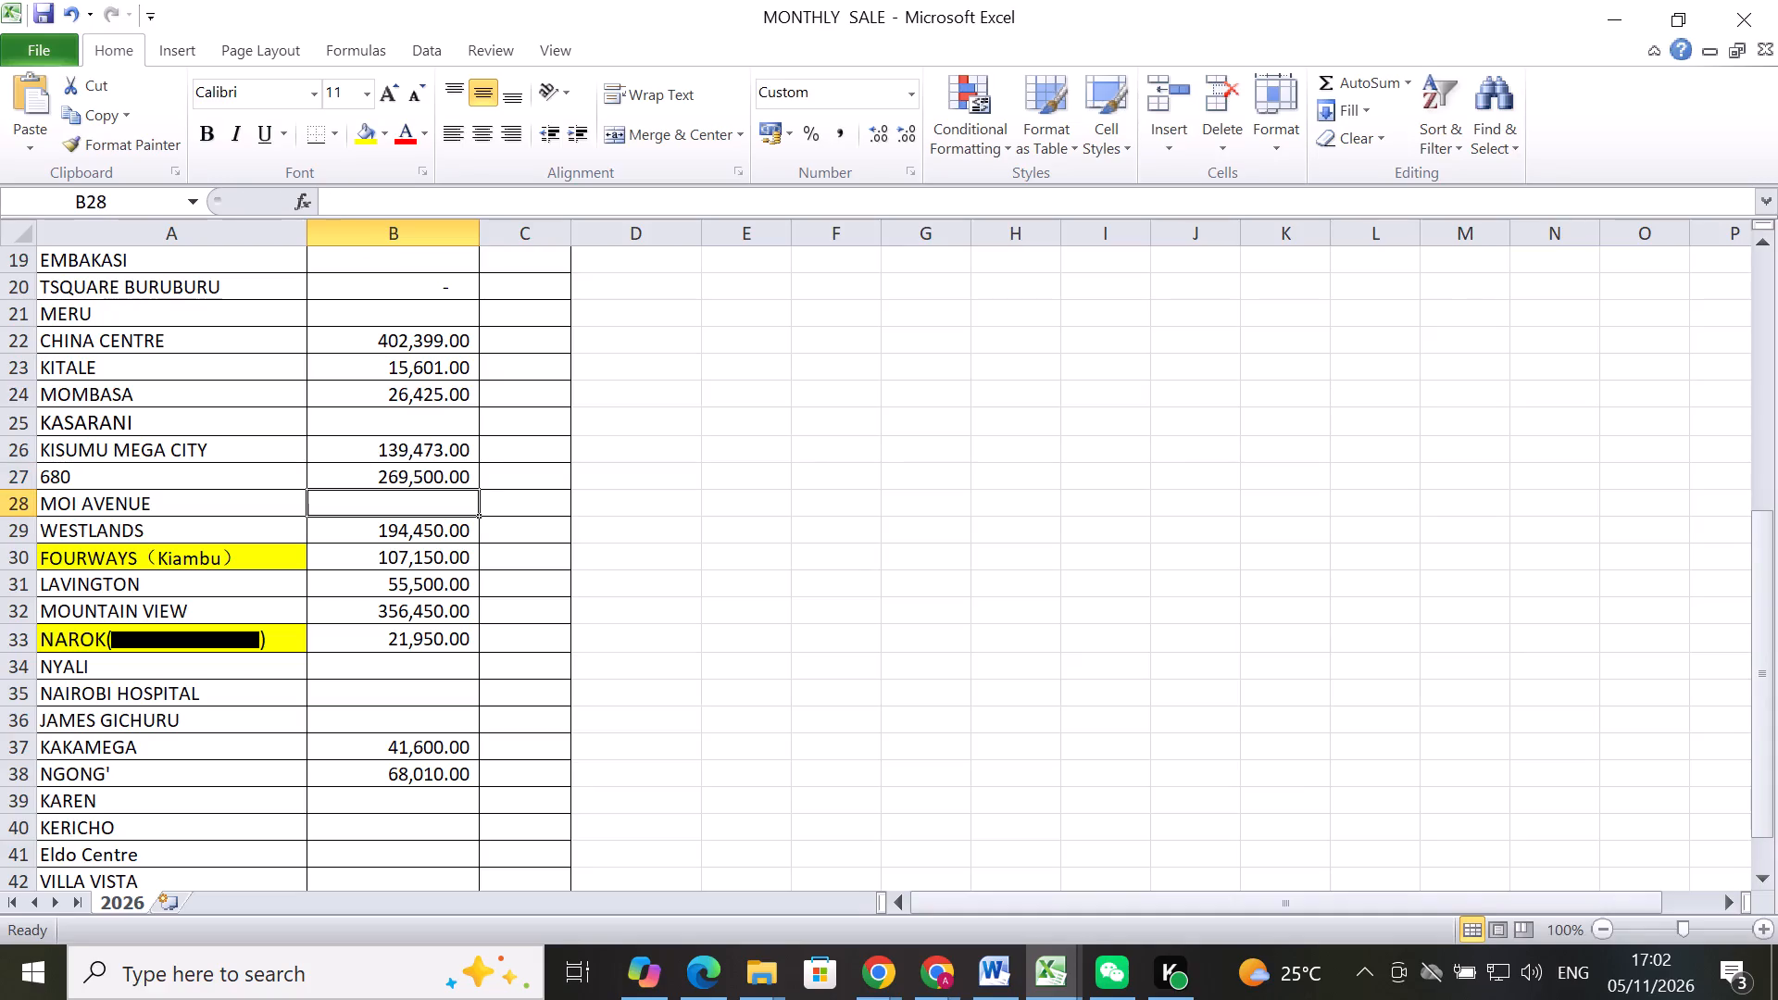
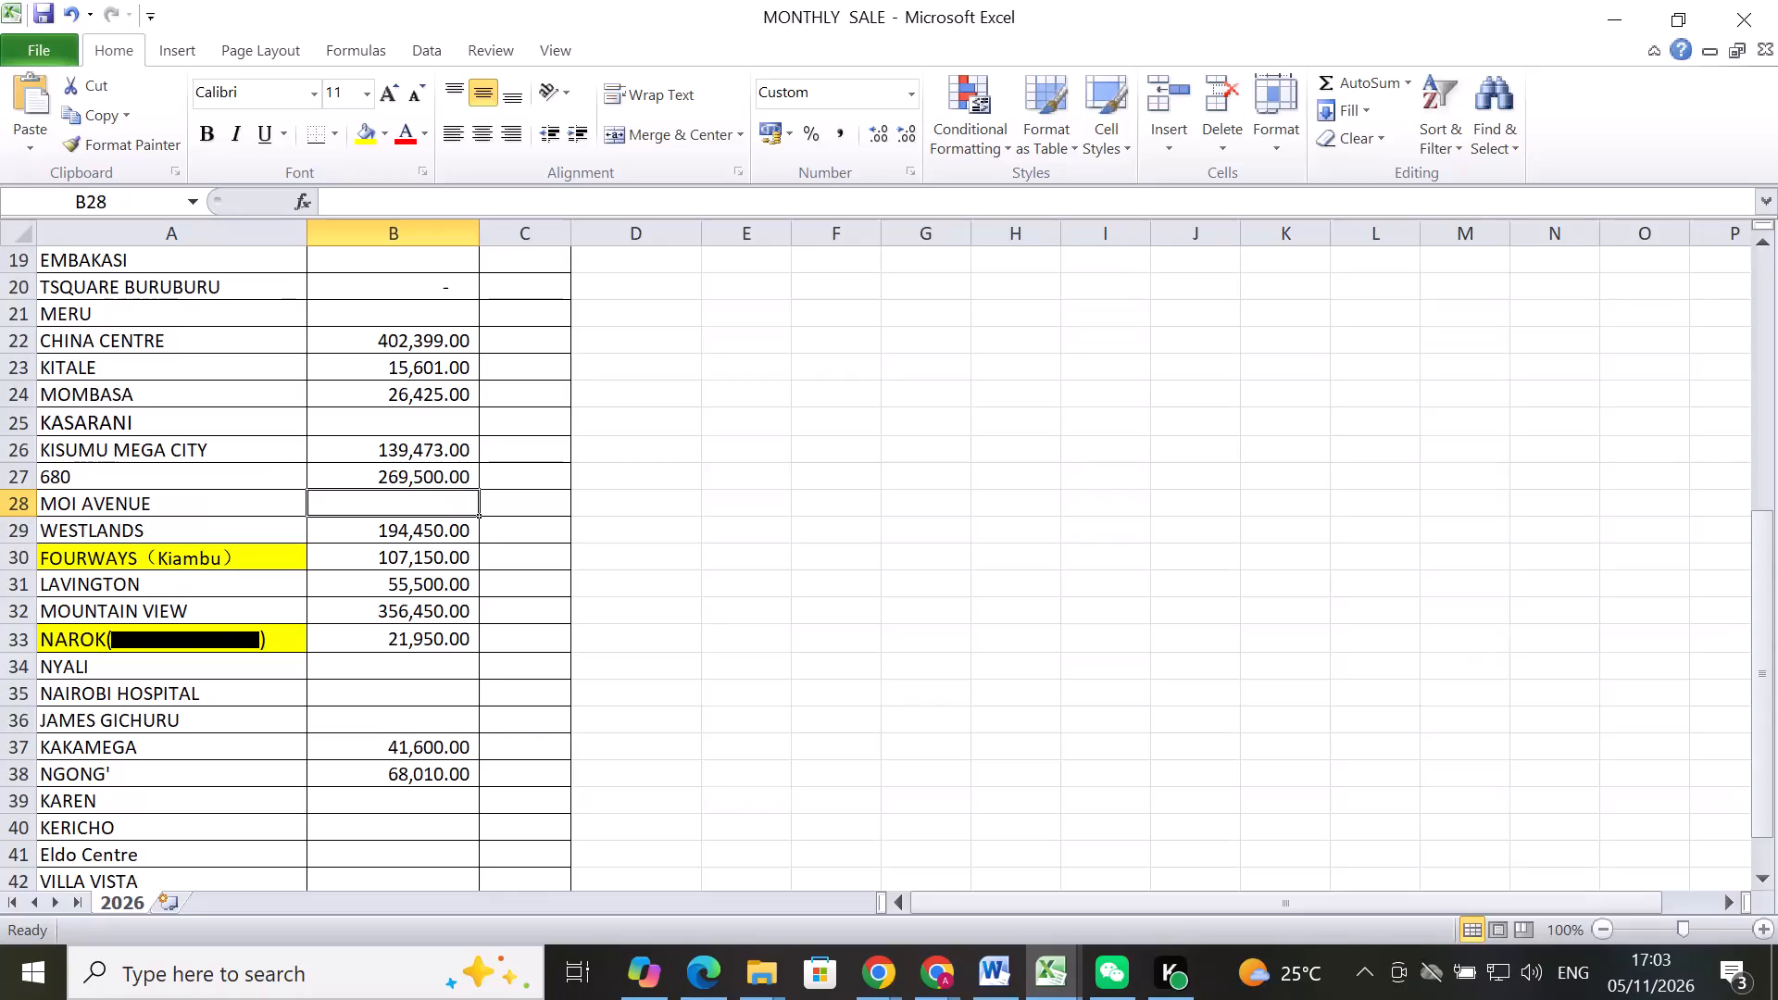
Find the SYOKIMAU row in the shop list and enter 457297 as its Oct-26 ETR amount.
left_click_drag(1762, 587, 1760, 780)
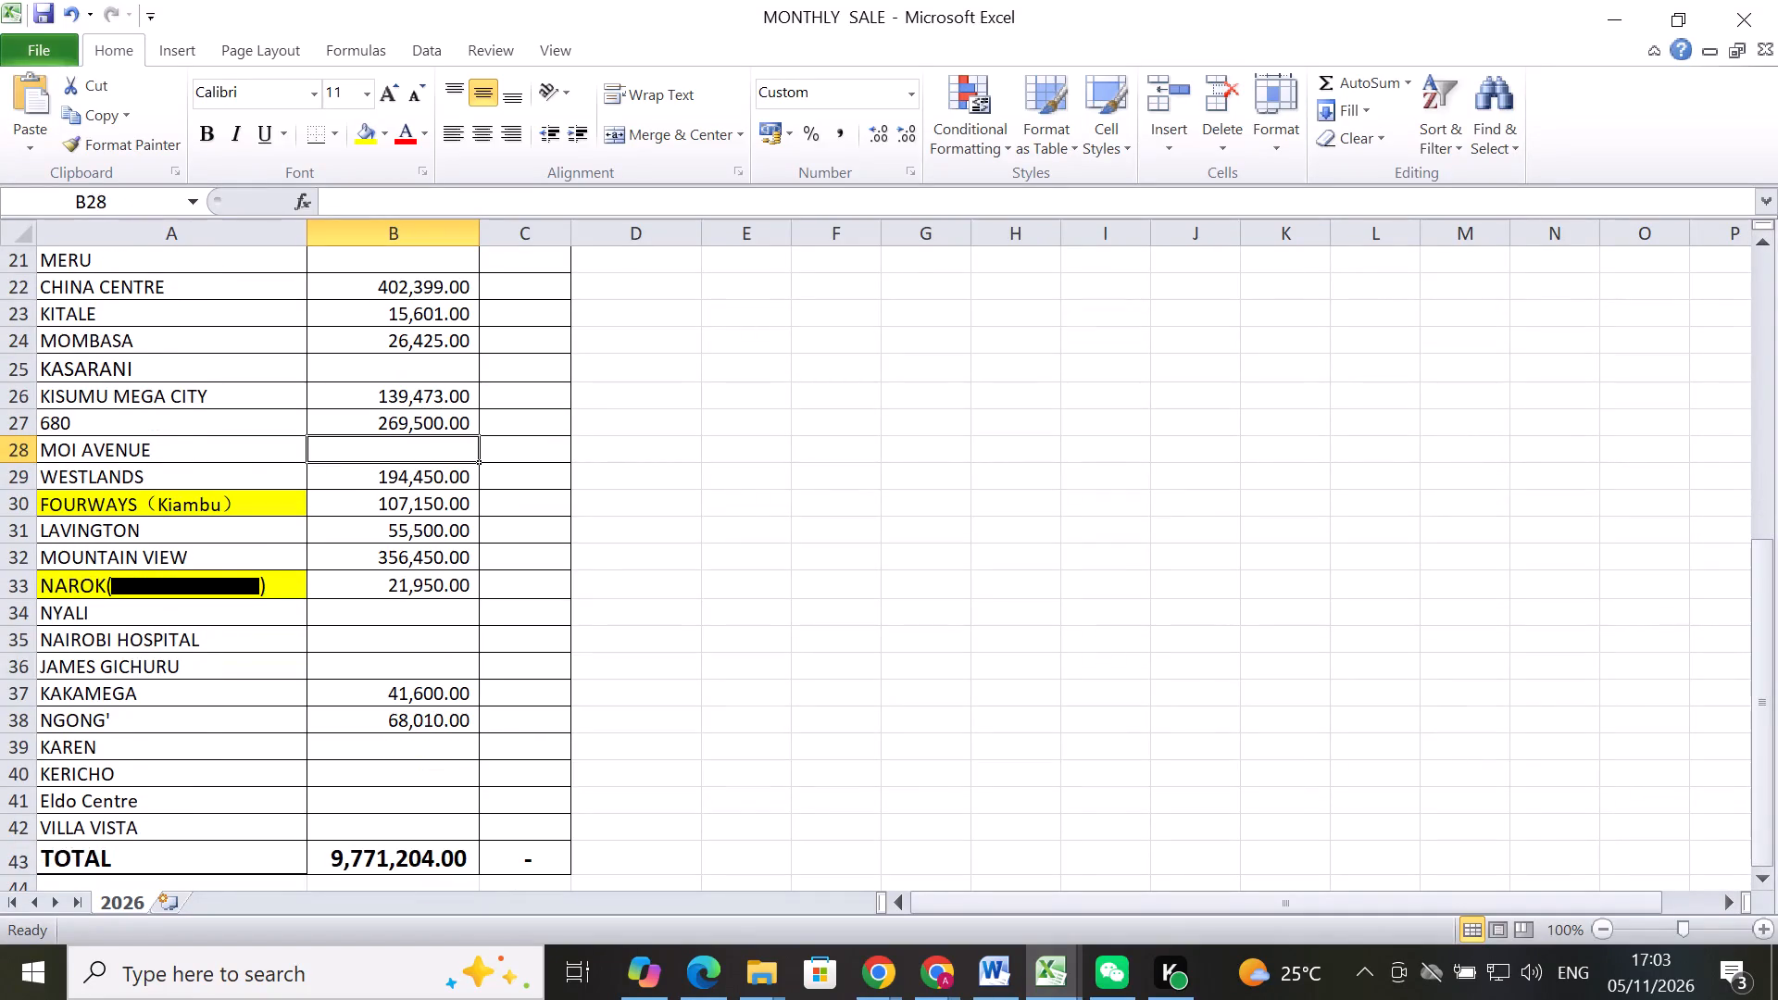
scroll(134, 429, "down", 1)
scroll(142, 407, "up", 1)
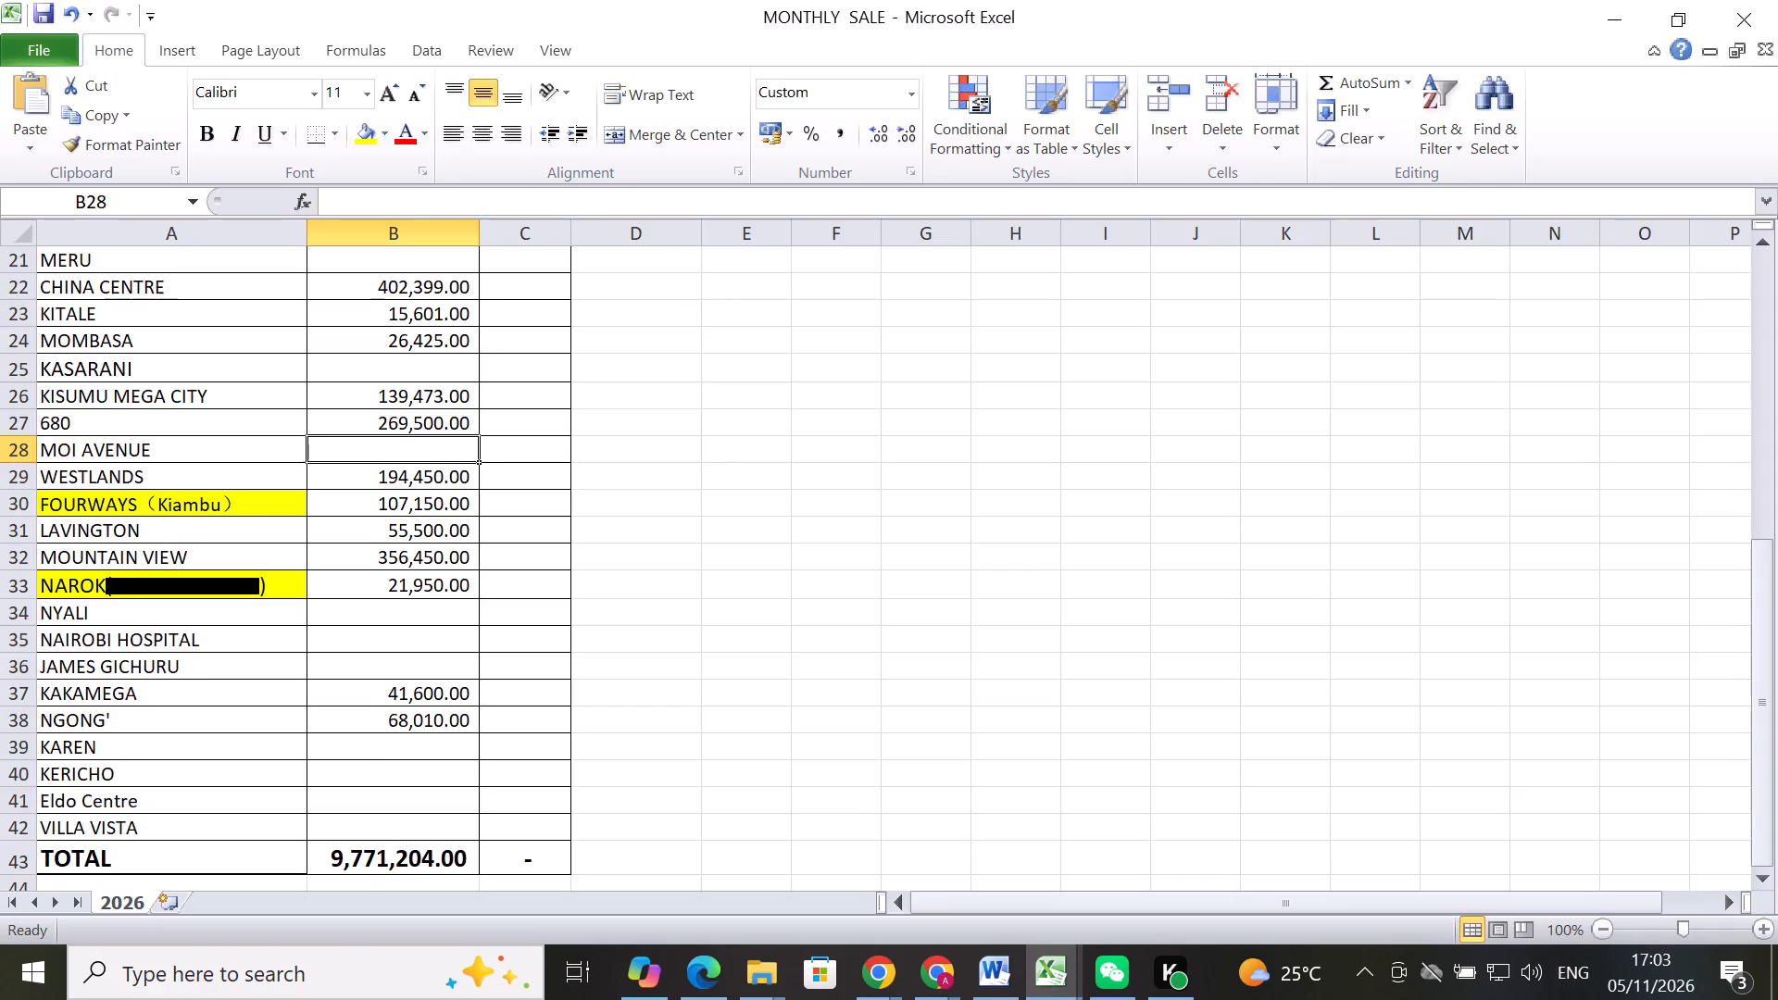
scroll(137, 495, "down", 1)
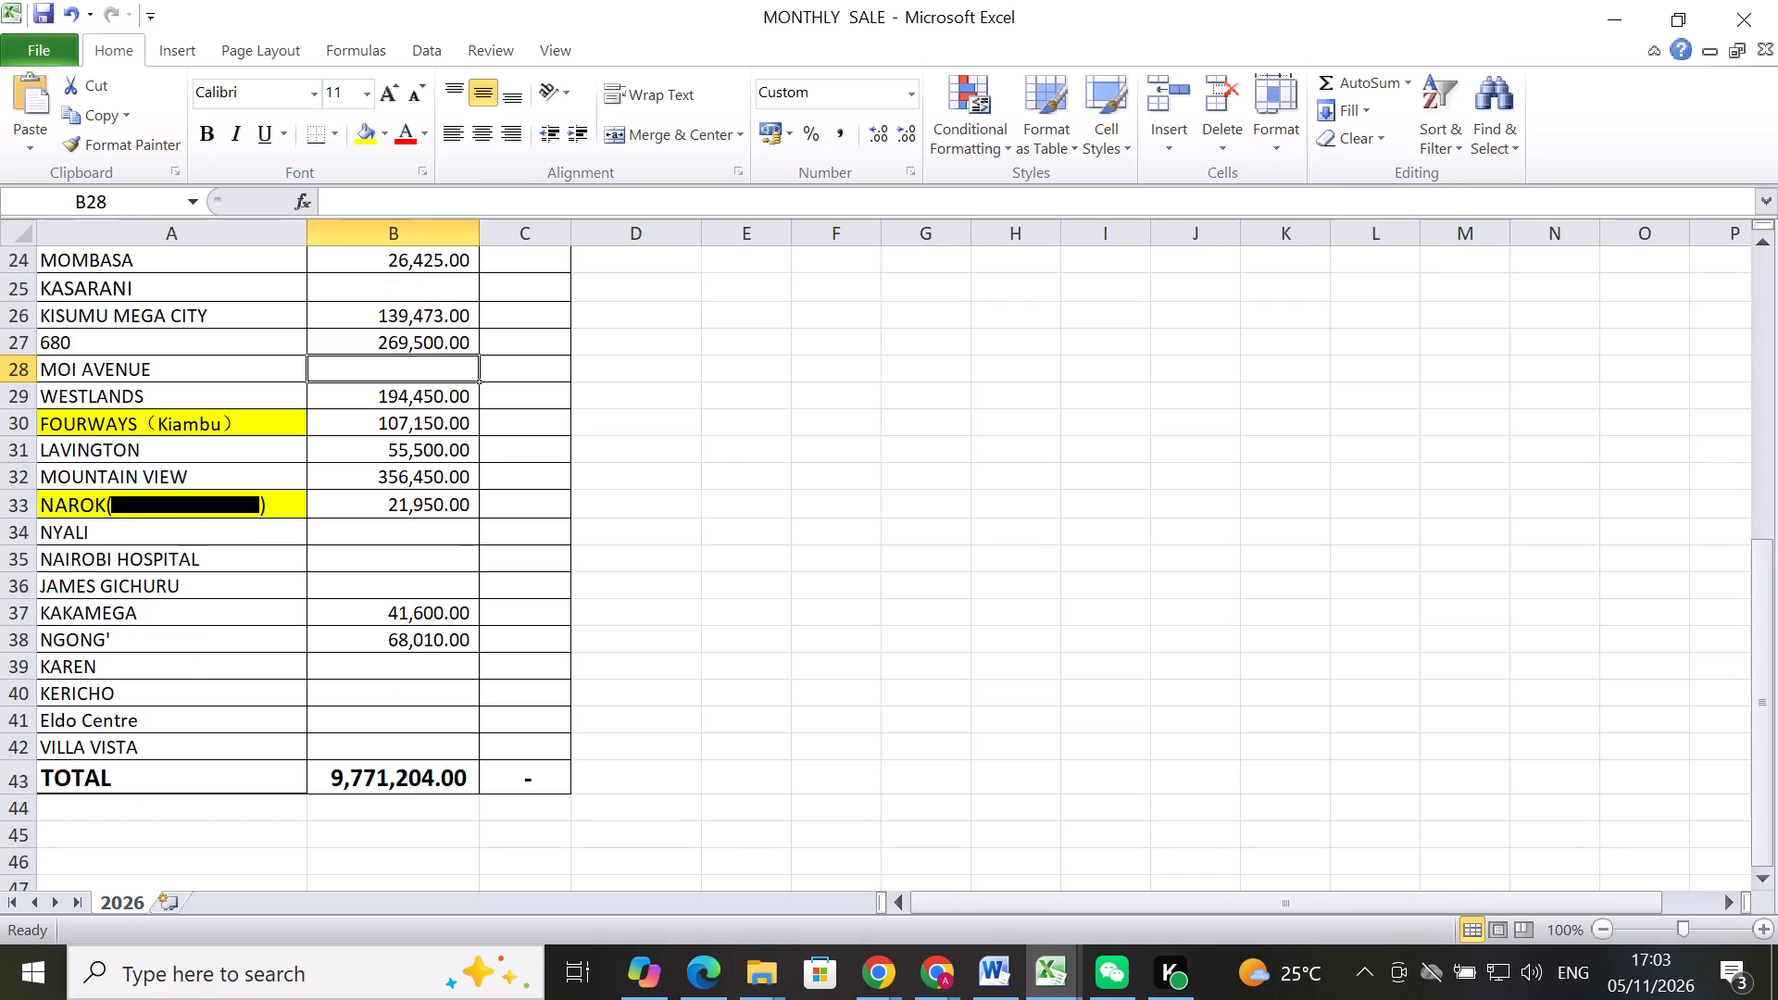
scroll(131, 272, "up", 3)
left_click(367, 310)
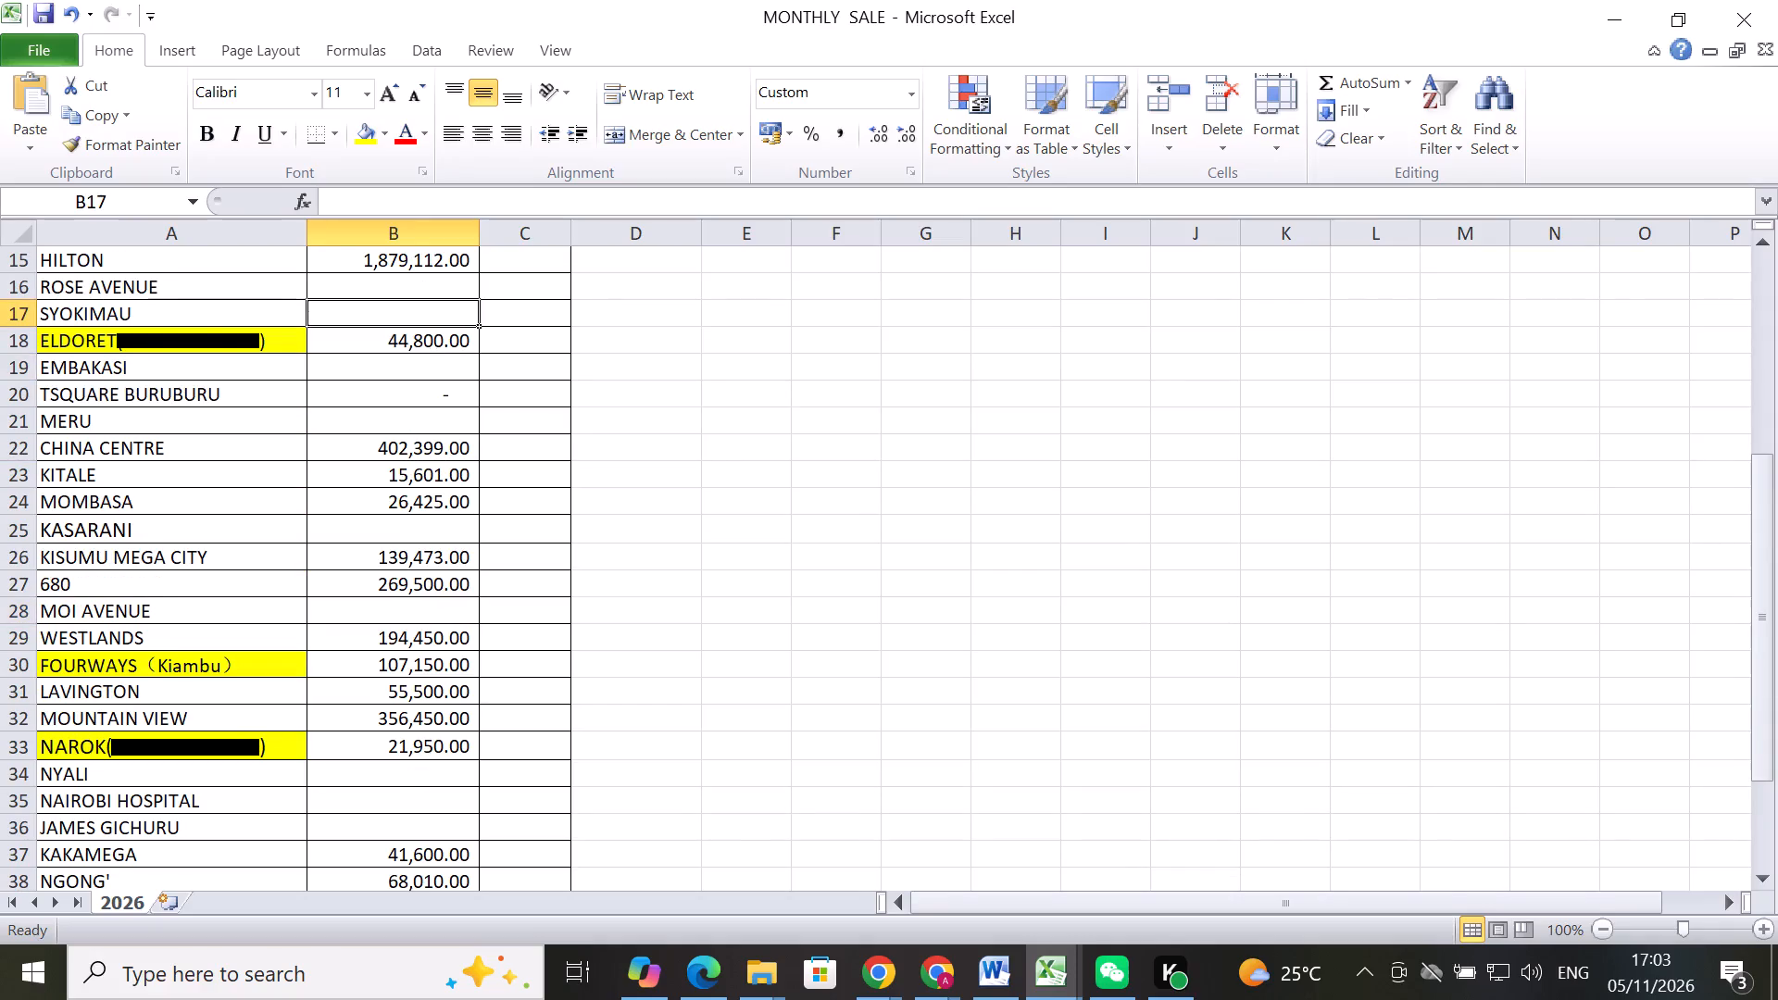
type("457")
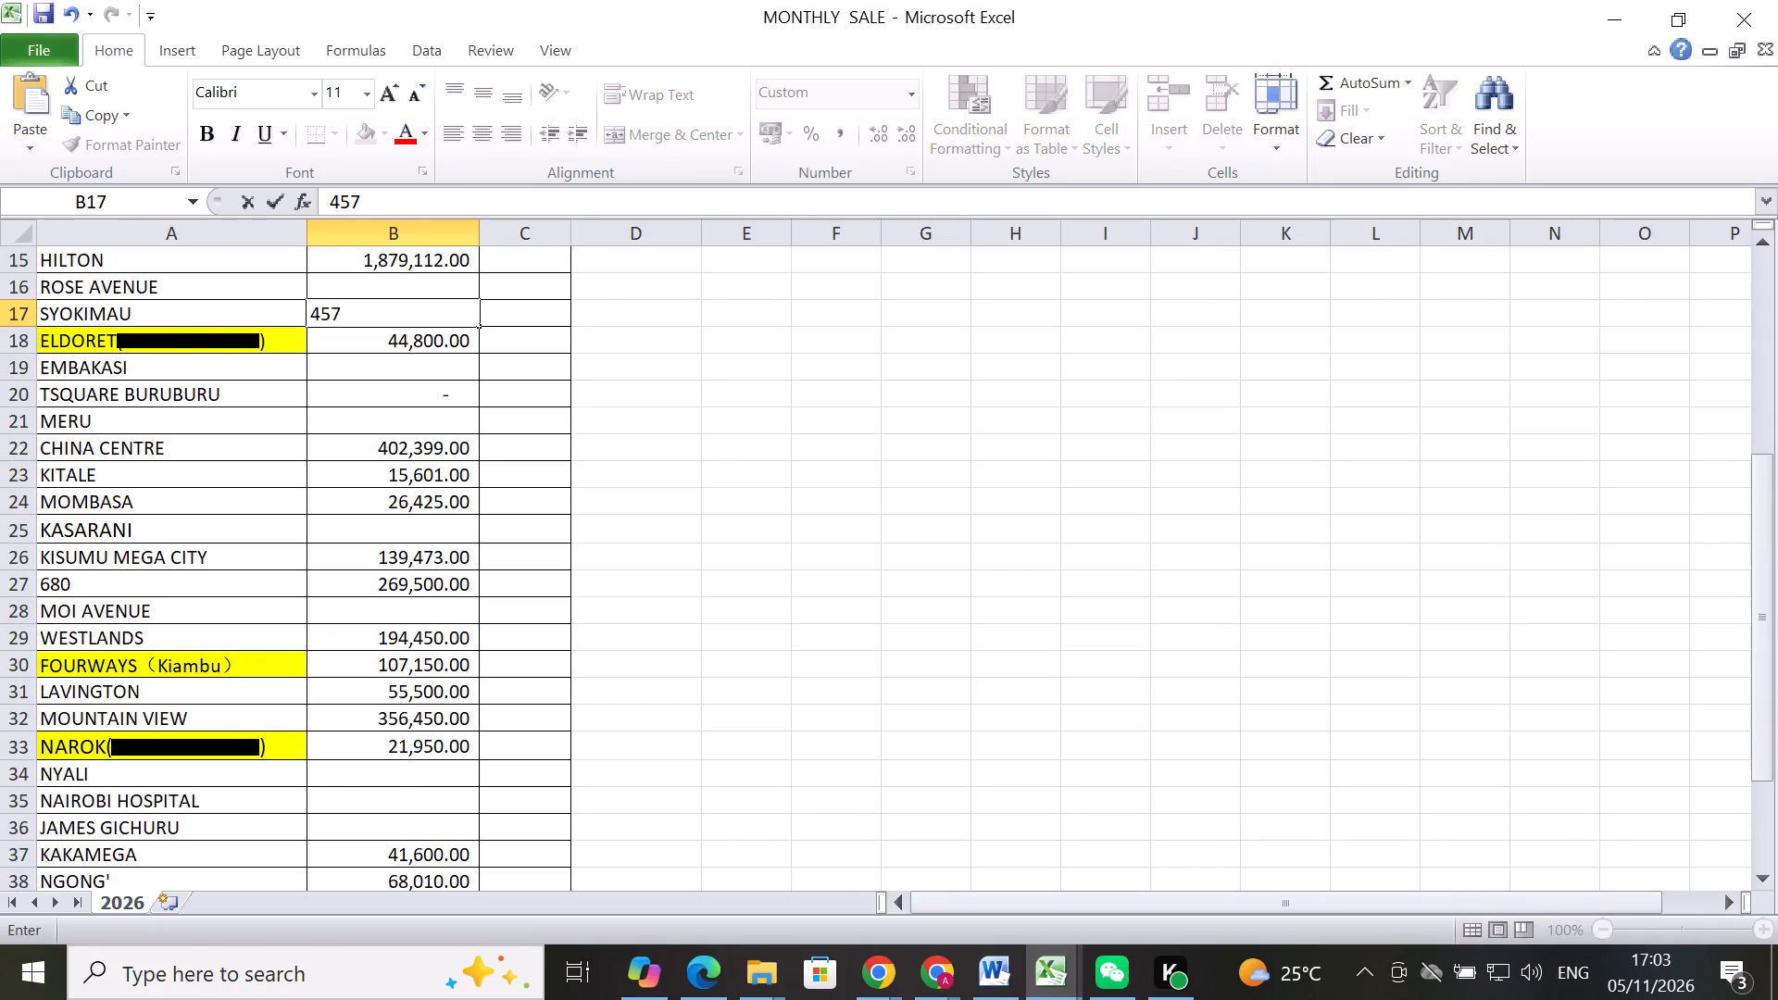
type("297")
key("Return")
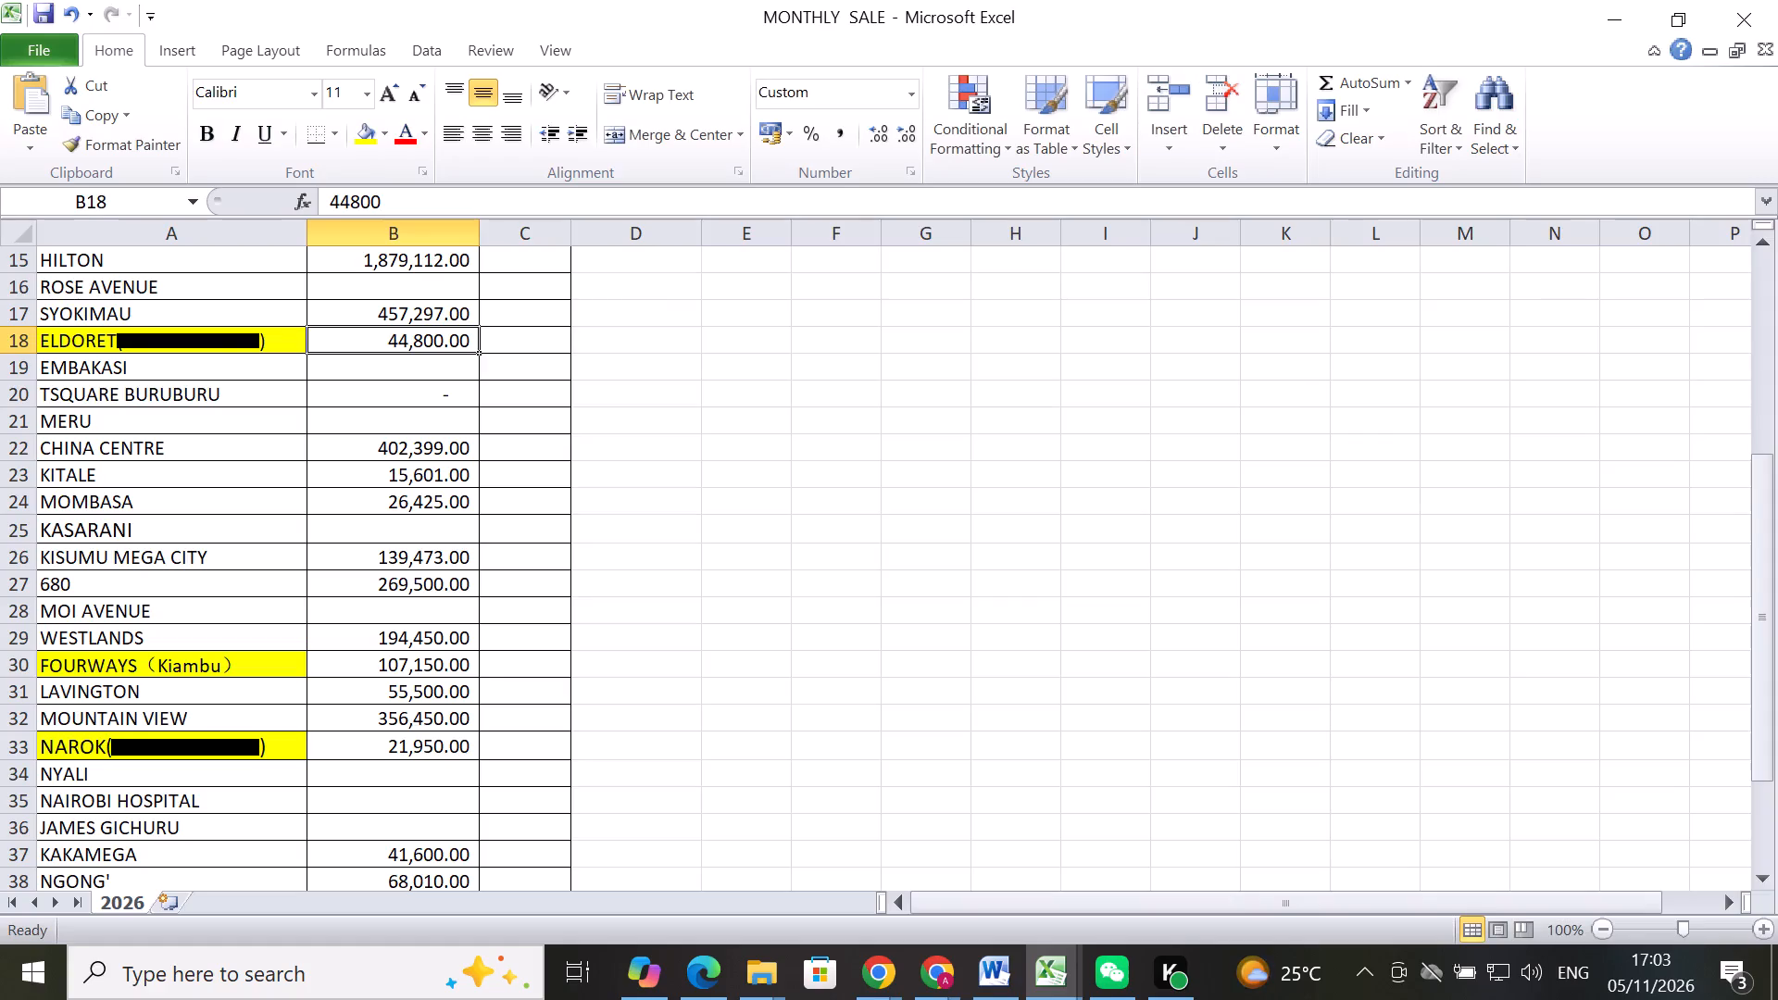
Find the NANYUKI row in the shop list and enter 117748 as its Oct-26 ETR amount.
scroll(77, 592, "down", 2)
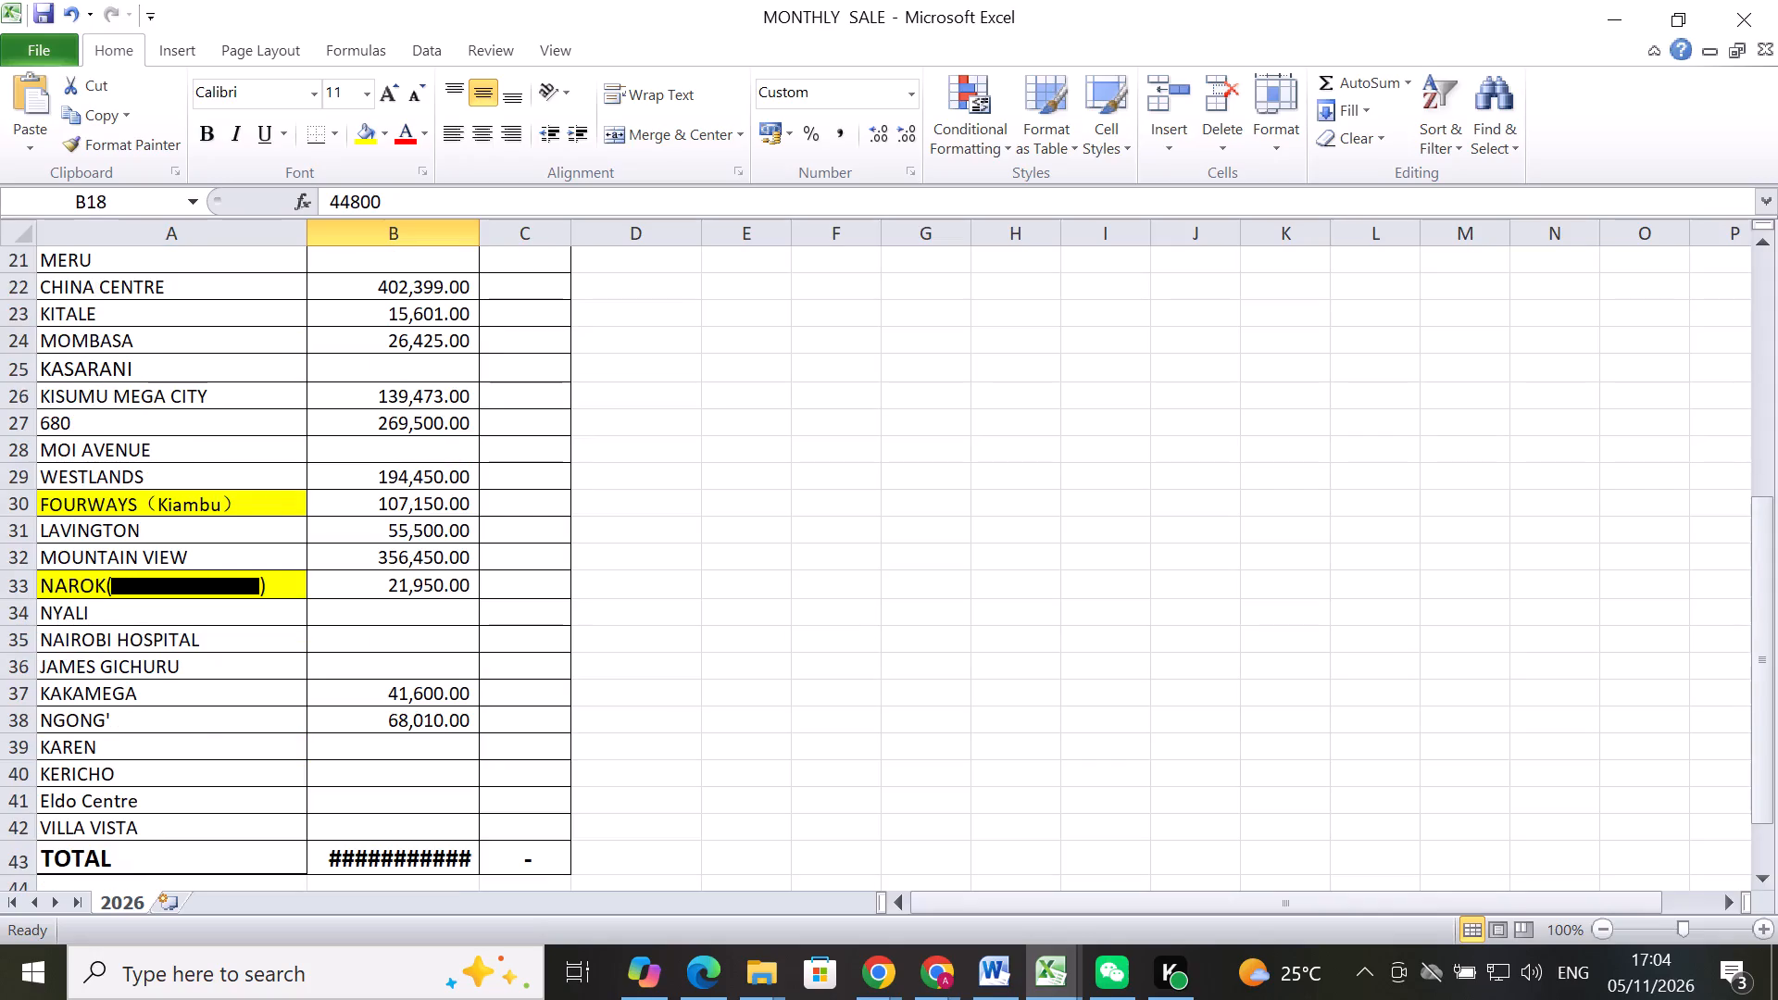
scroll(94, 527, "down", 1)
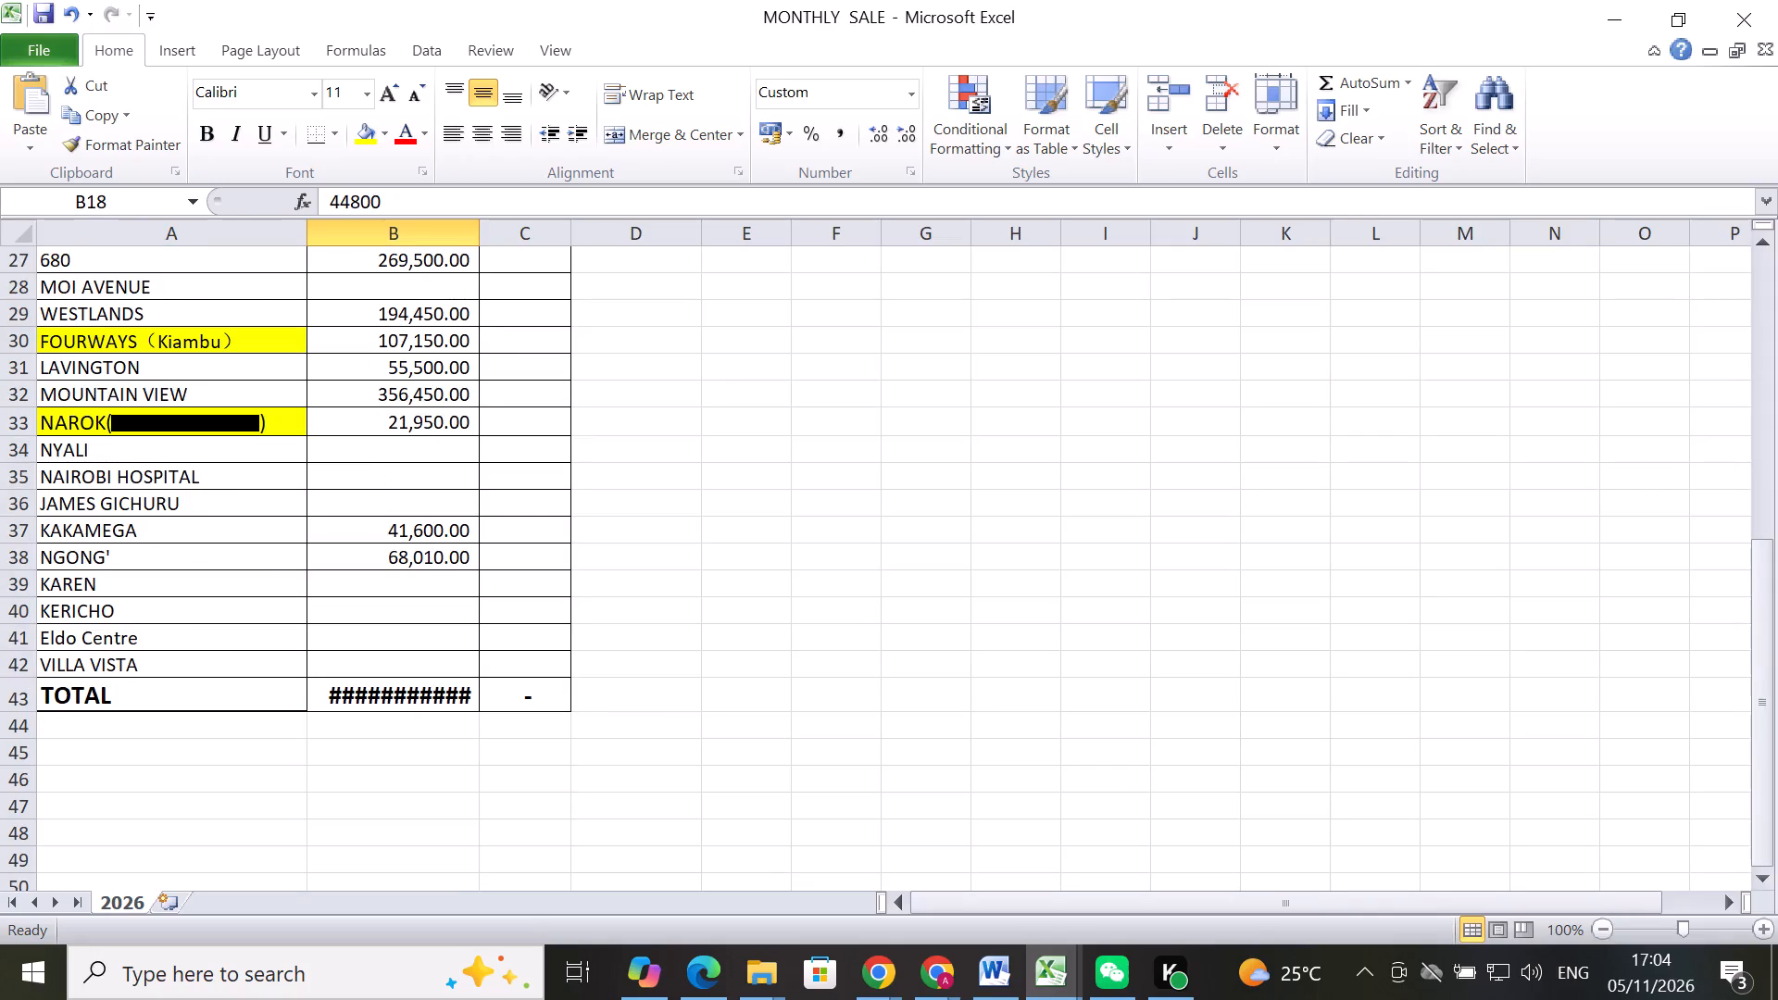
scroll(94, 527, "up", 3)
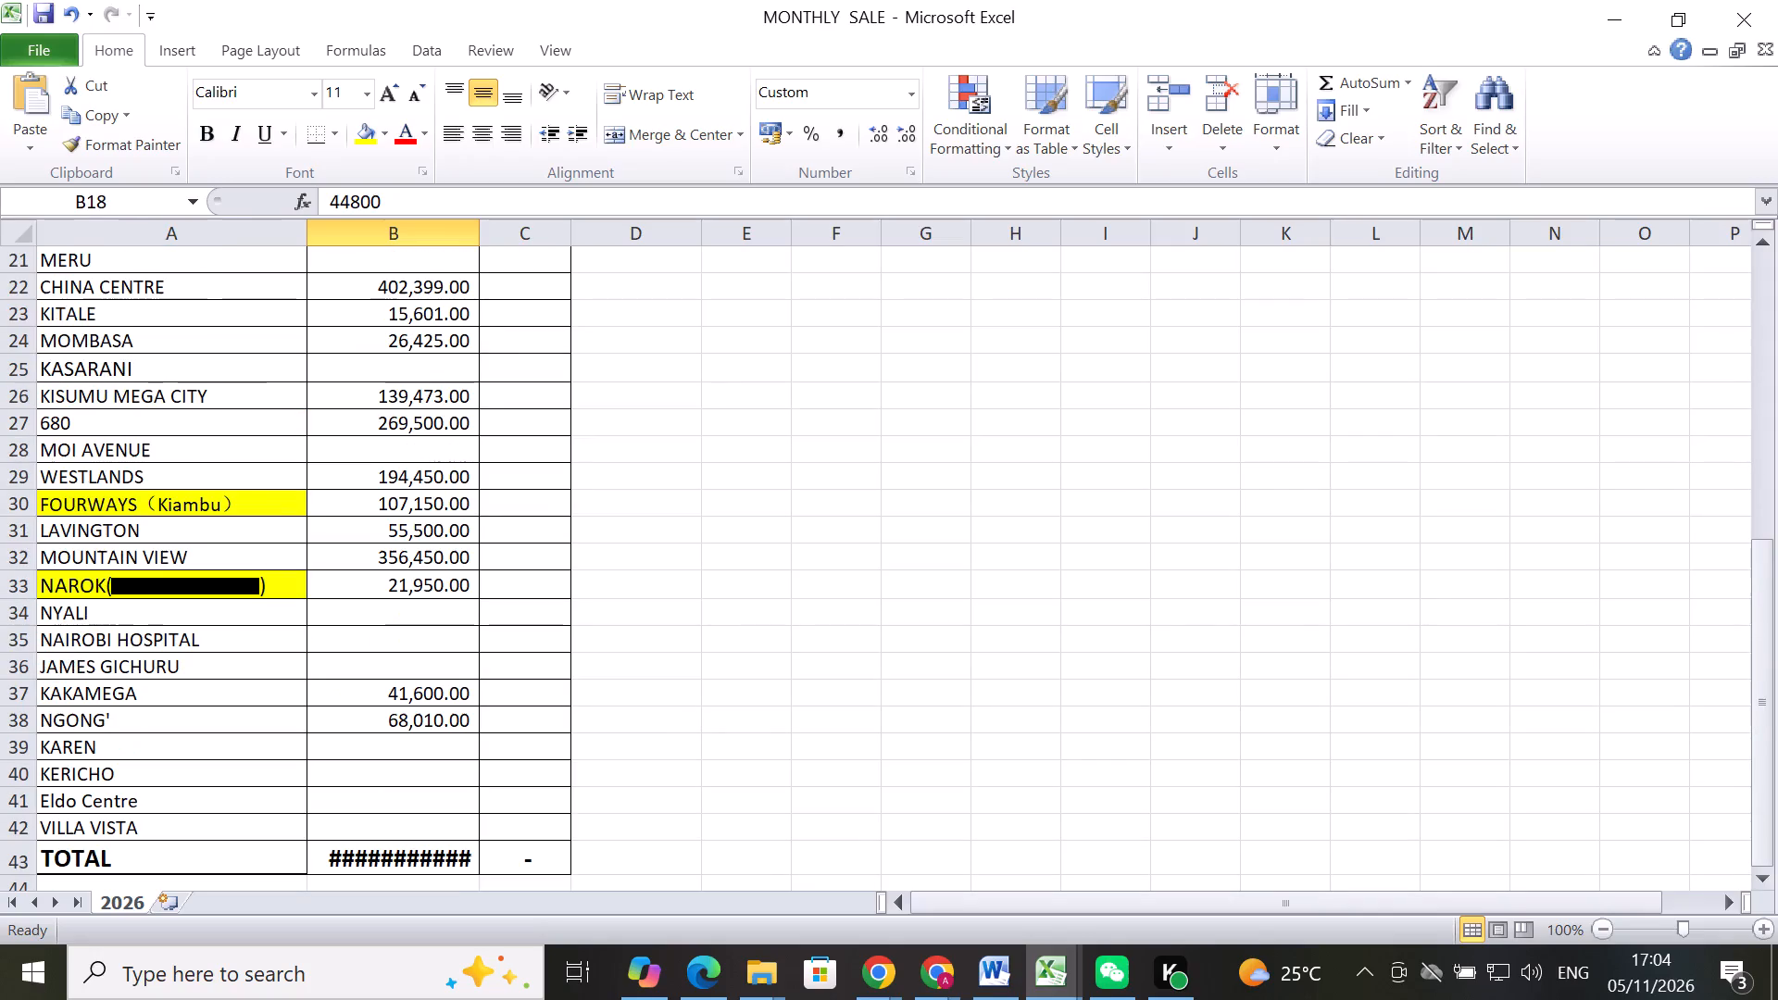
scroll(94, 527, "up", 4)
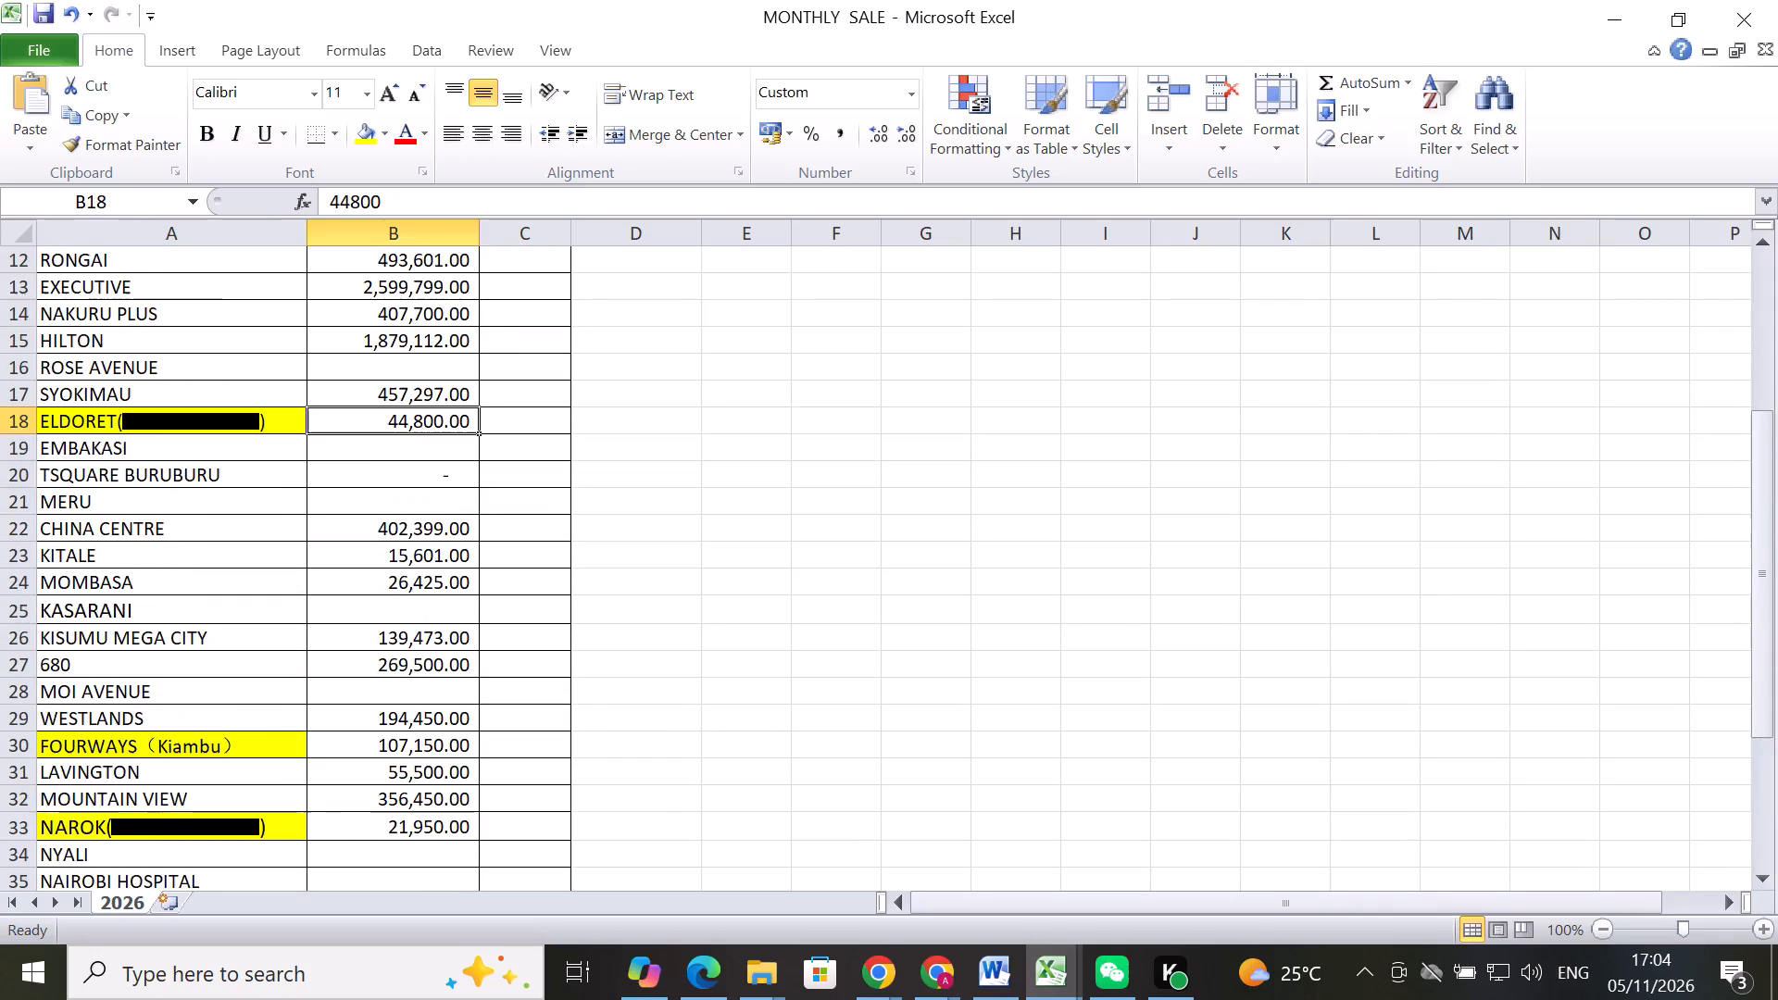
scroll(94, 527, "up", 2)
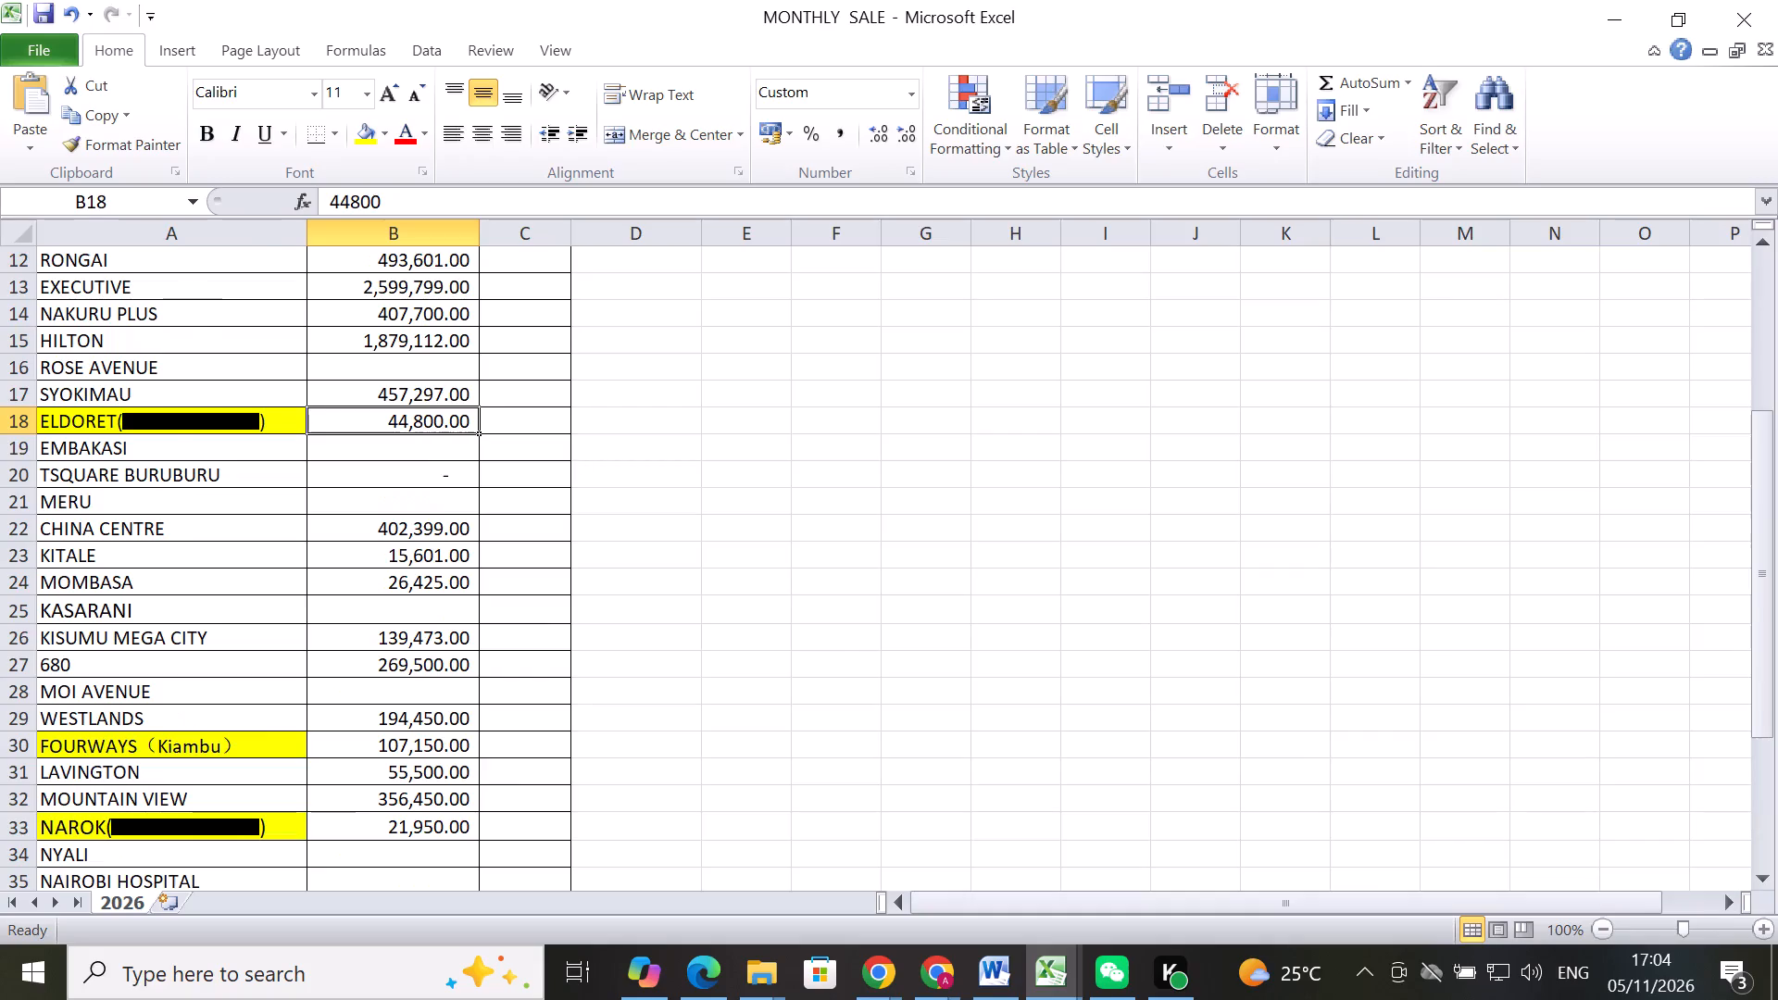
scroll(94, 527, "up", 1)
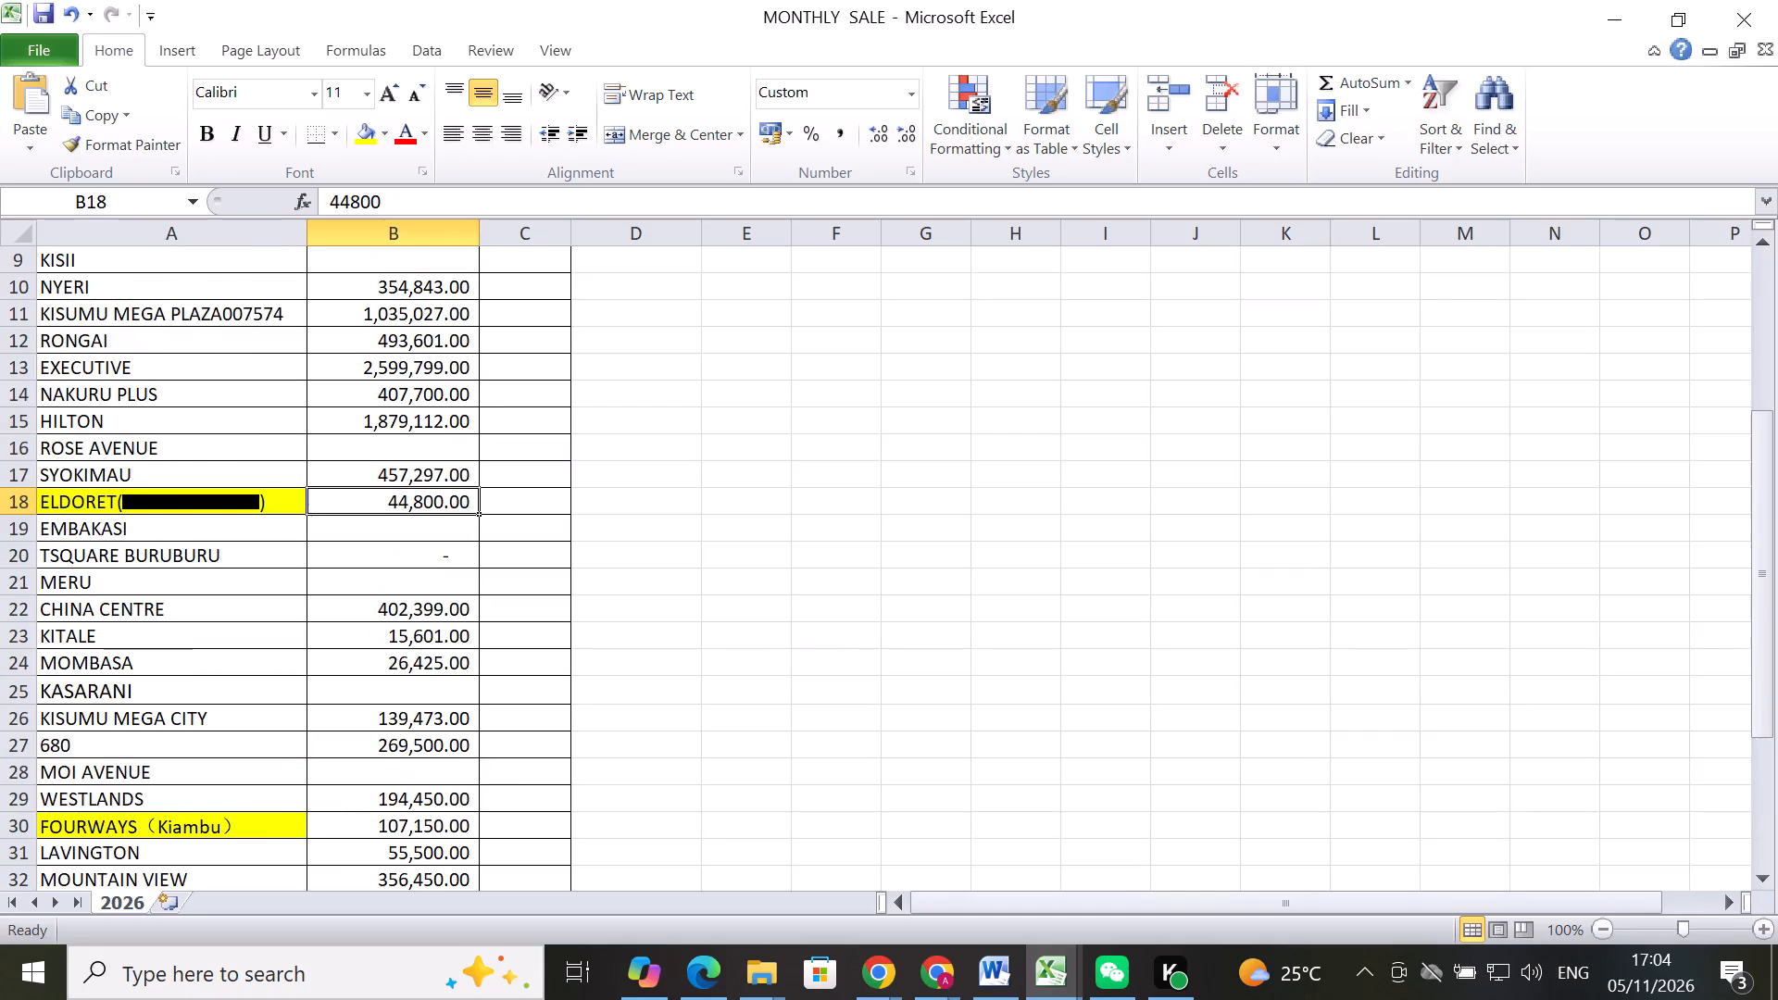
scroll(94, 527, "up", 1)
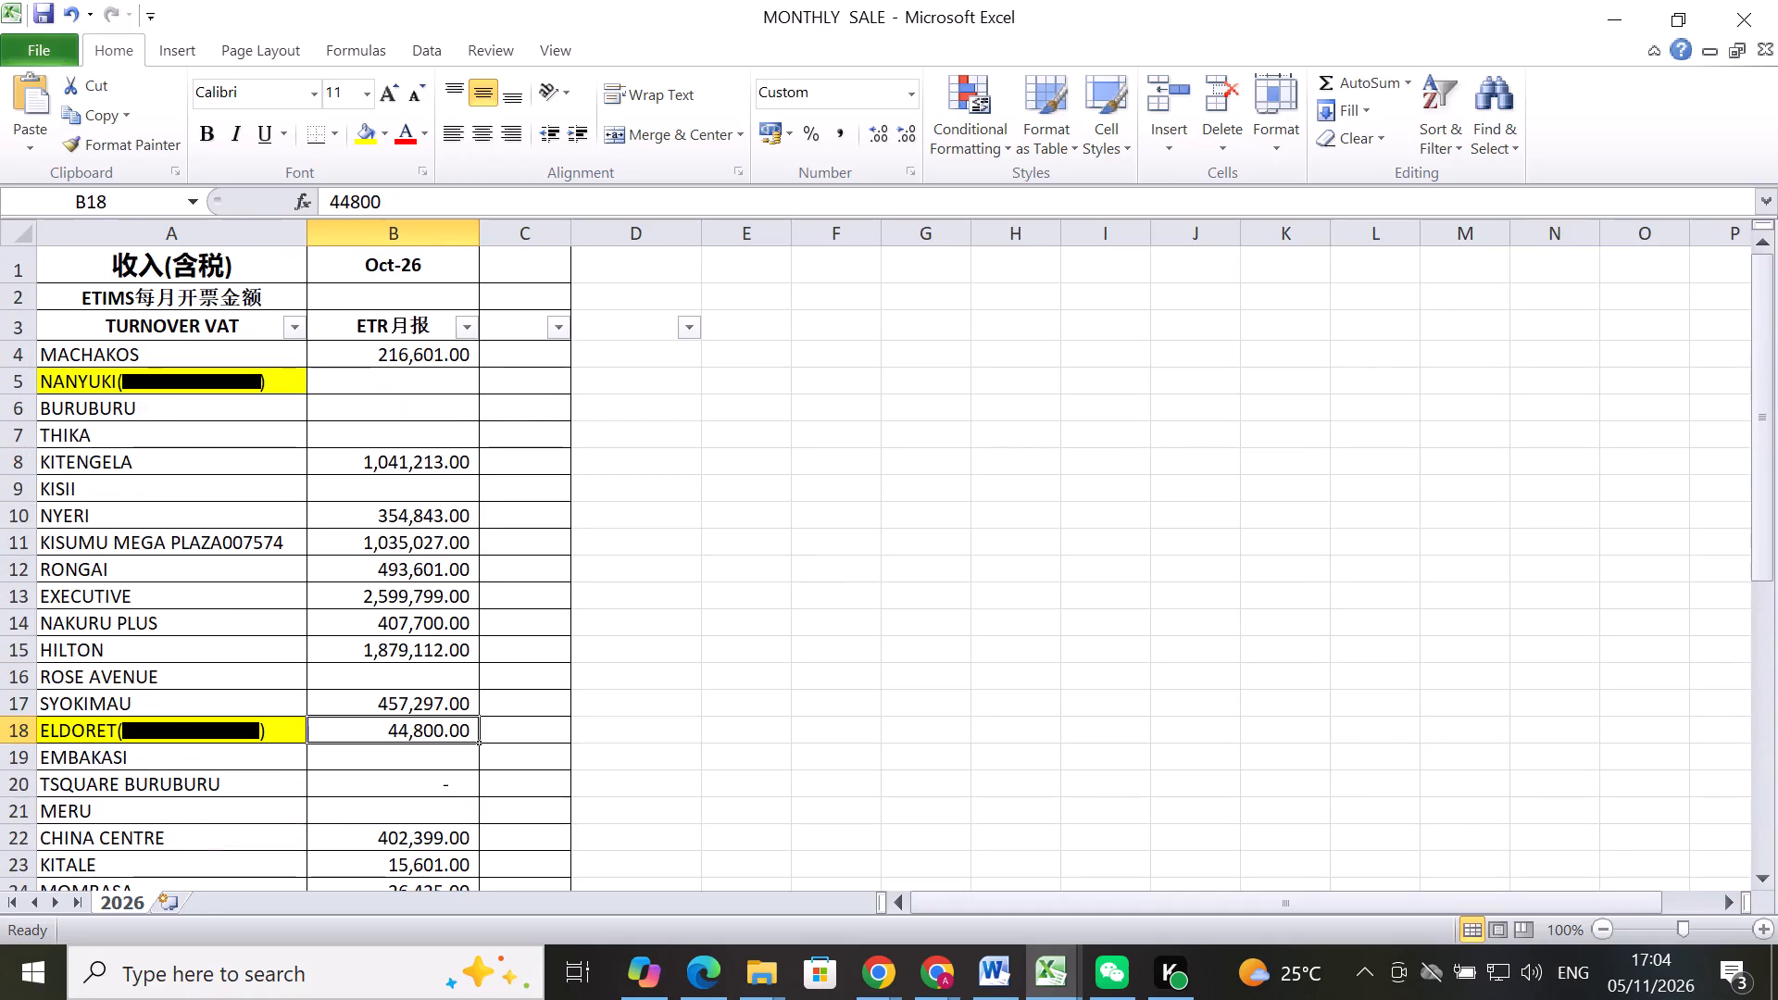
scroll(181, 611, "down", 2)
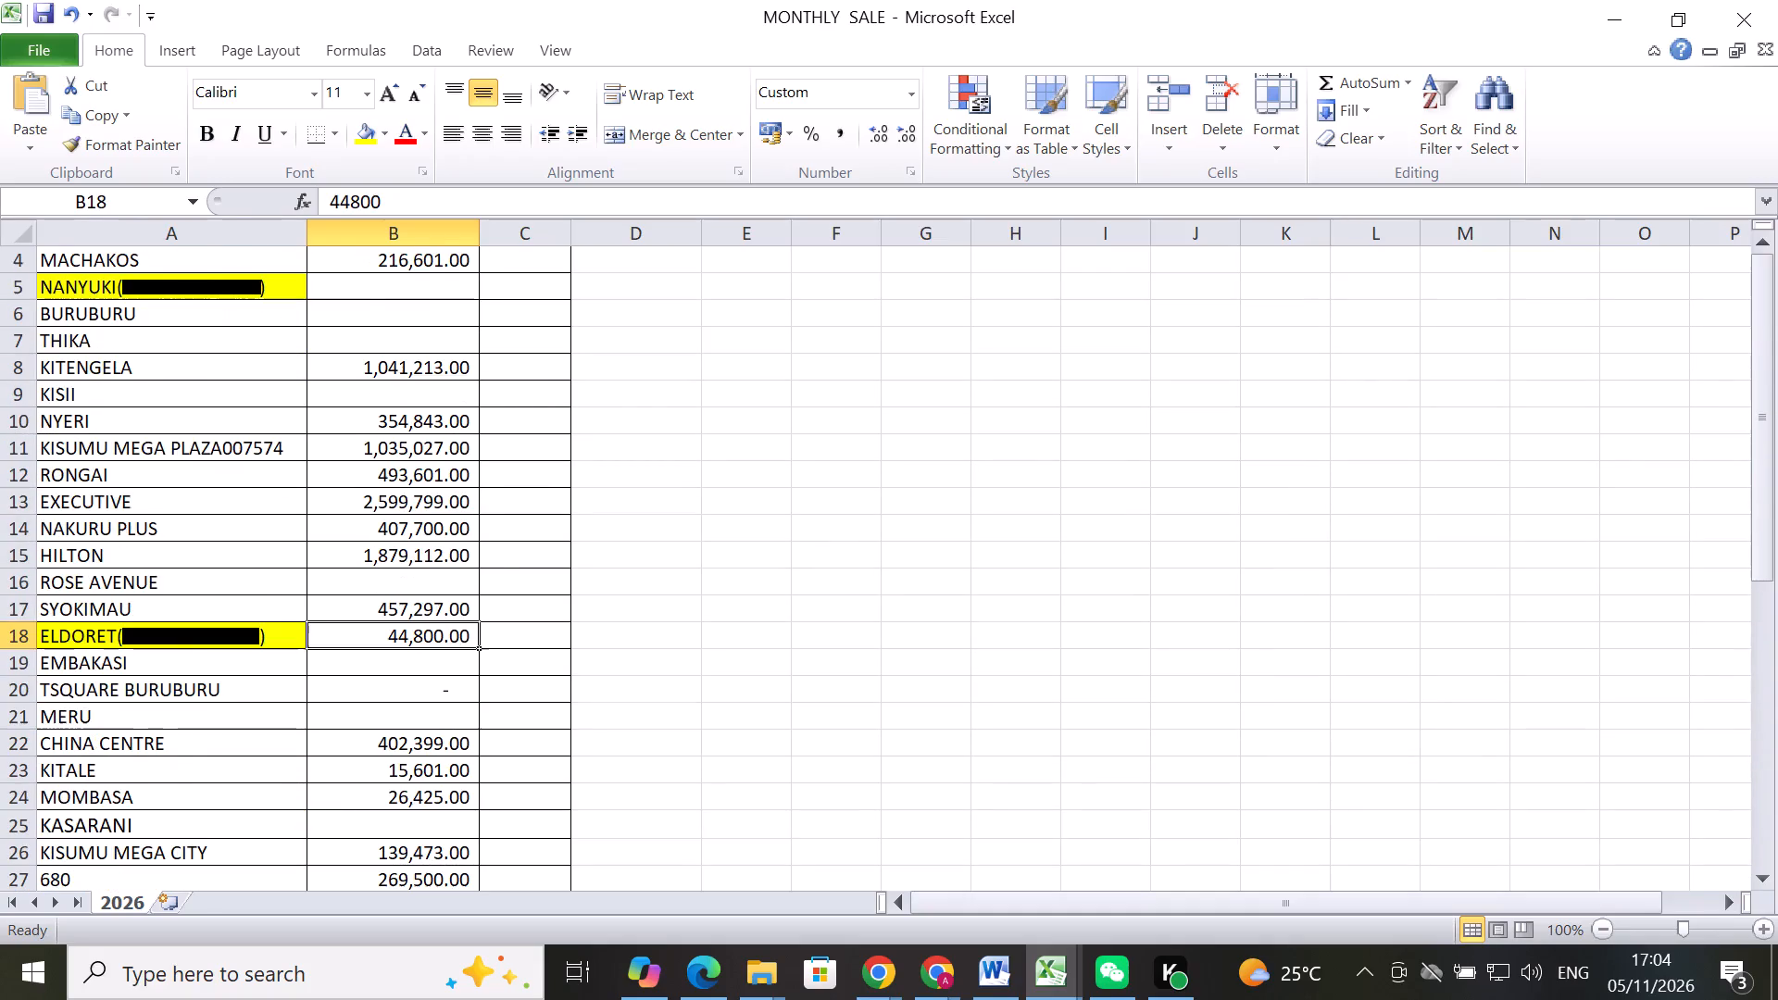
scroll(181, 611, "down", 3)
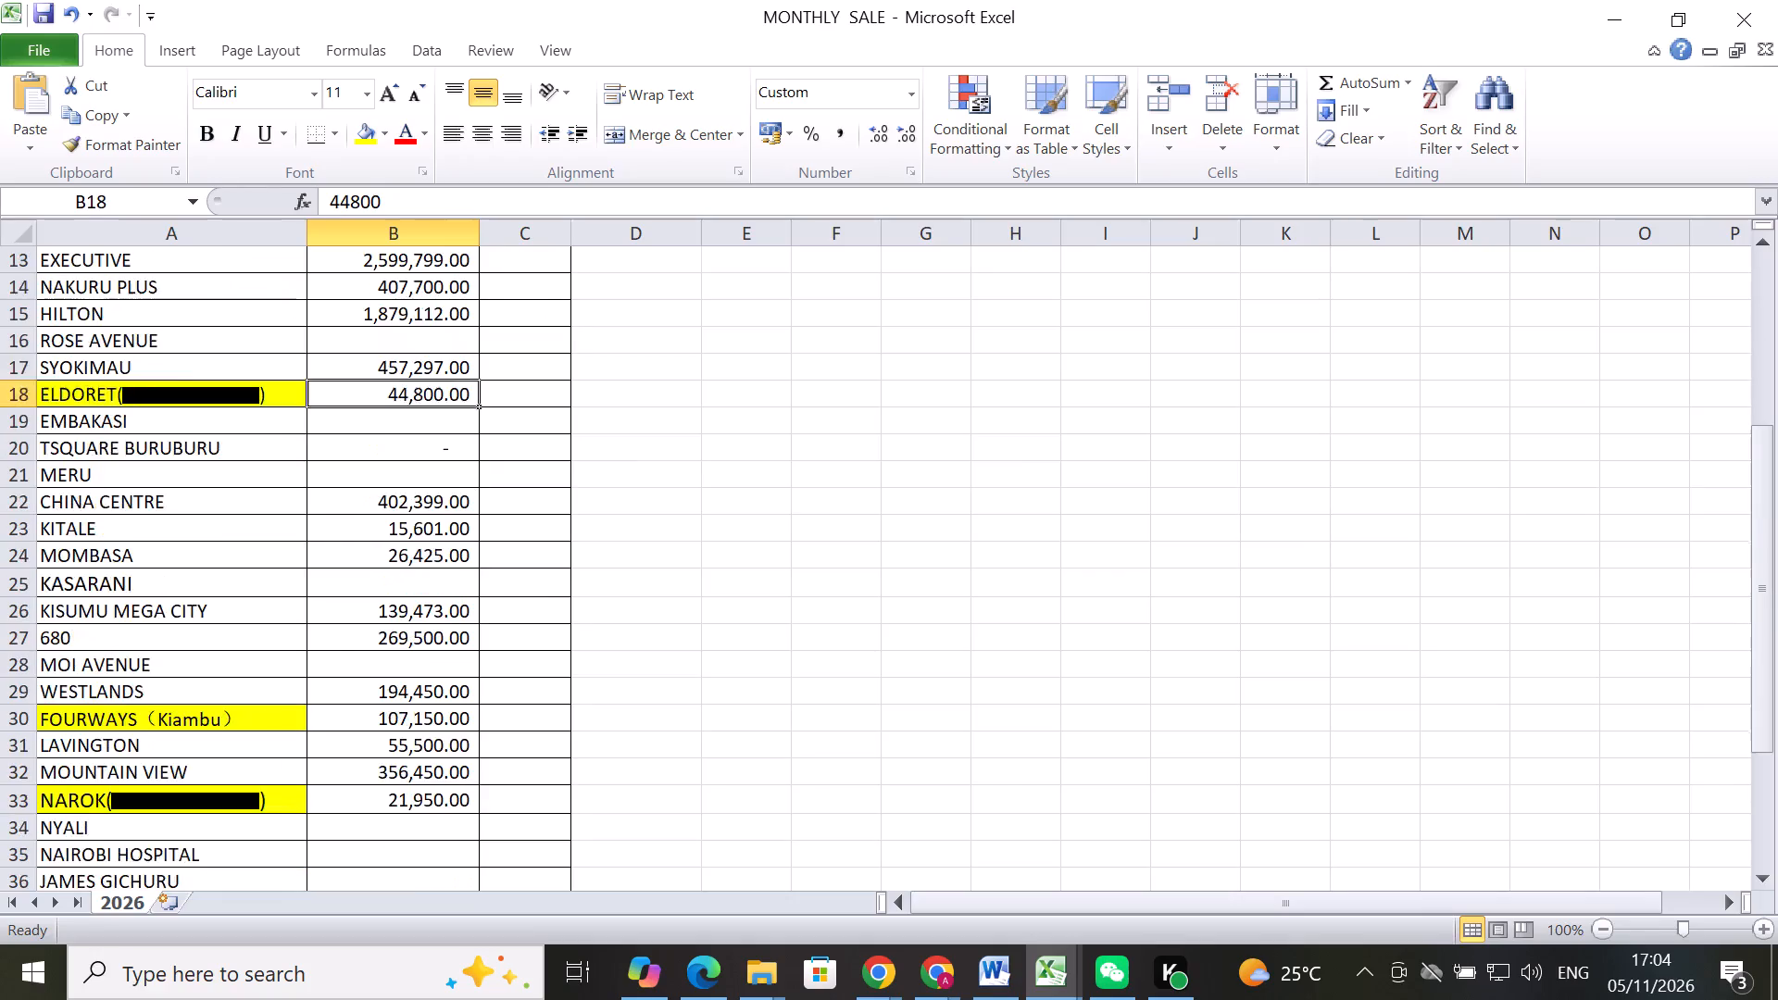
scroll(181, 611, "down", 2)
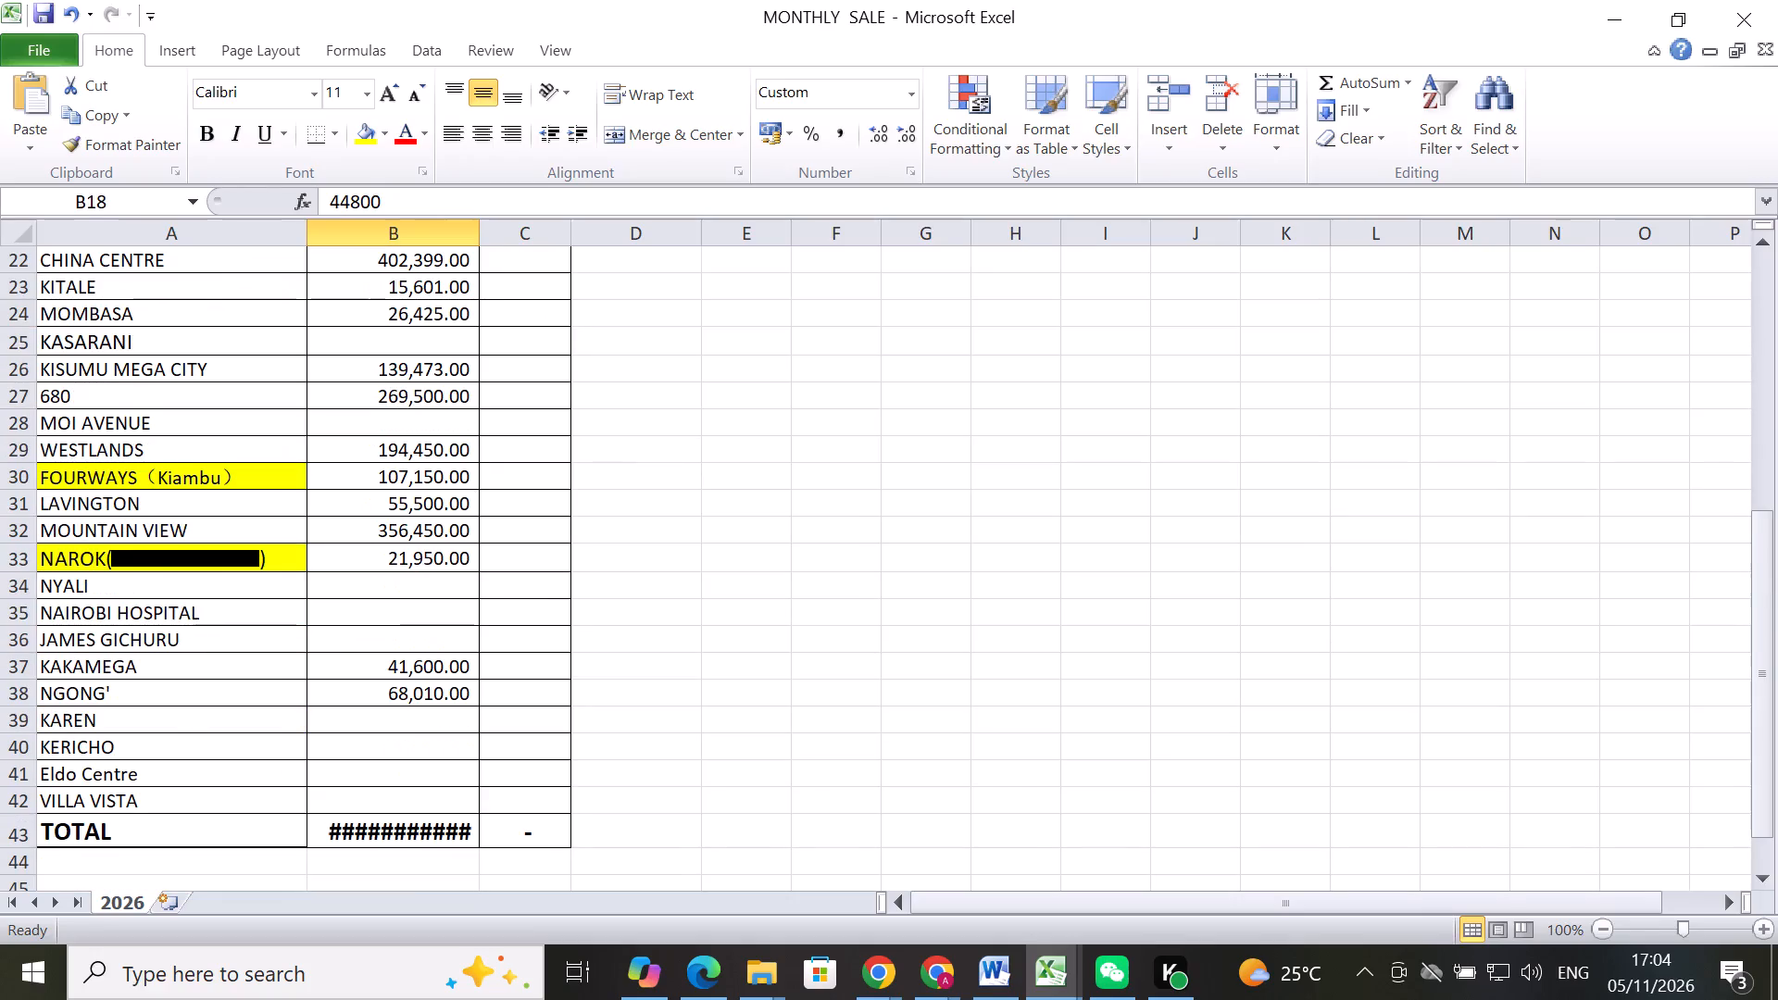
scroll(181, 611, "up", 2)
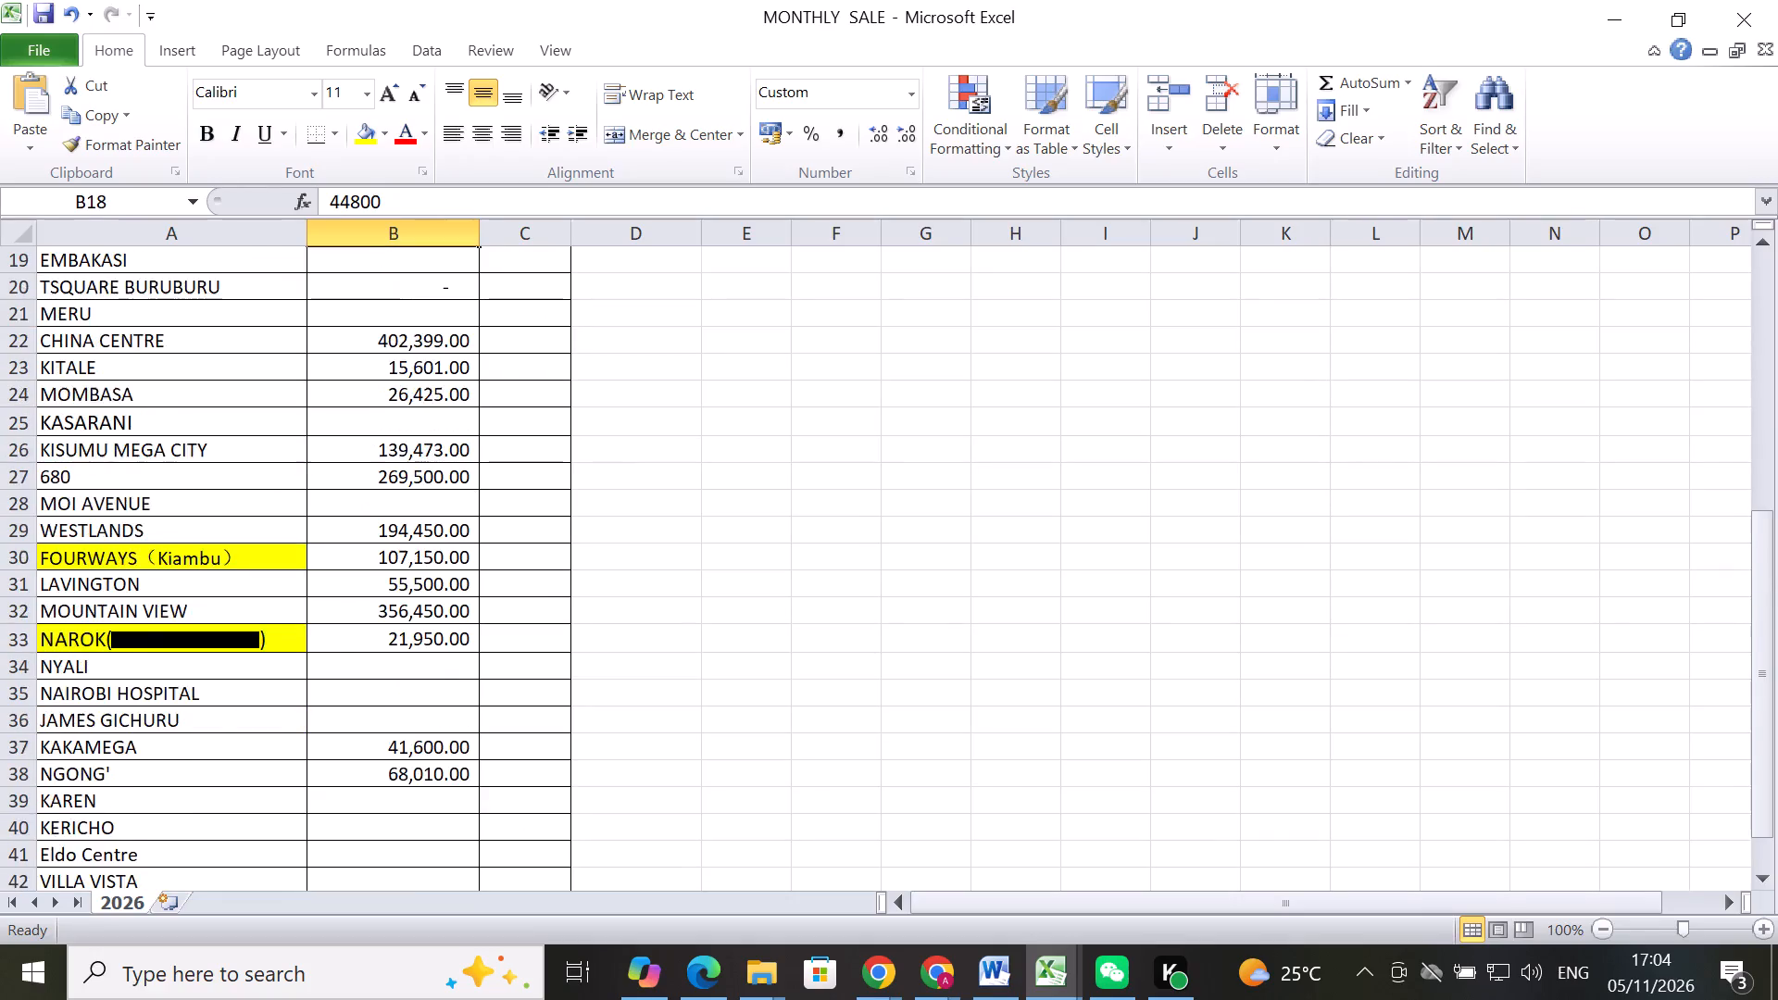
scroll(181, 611, "up", 1)
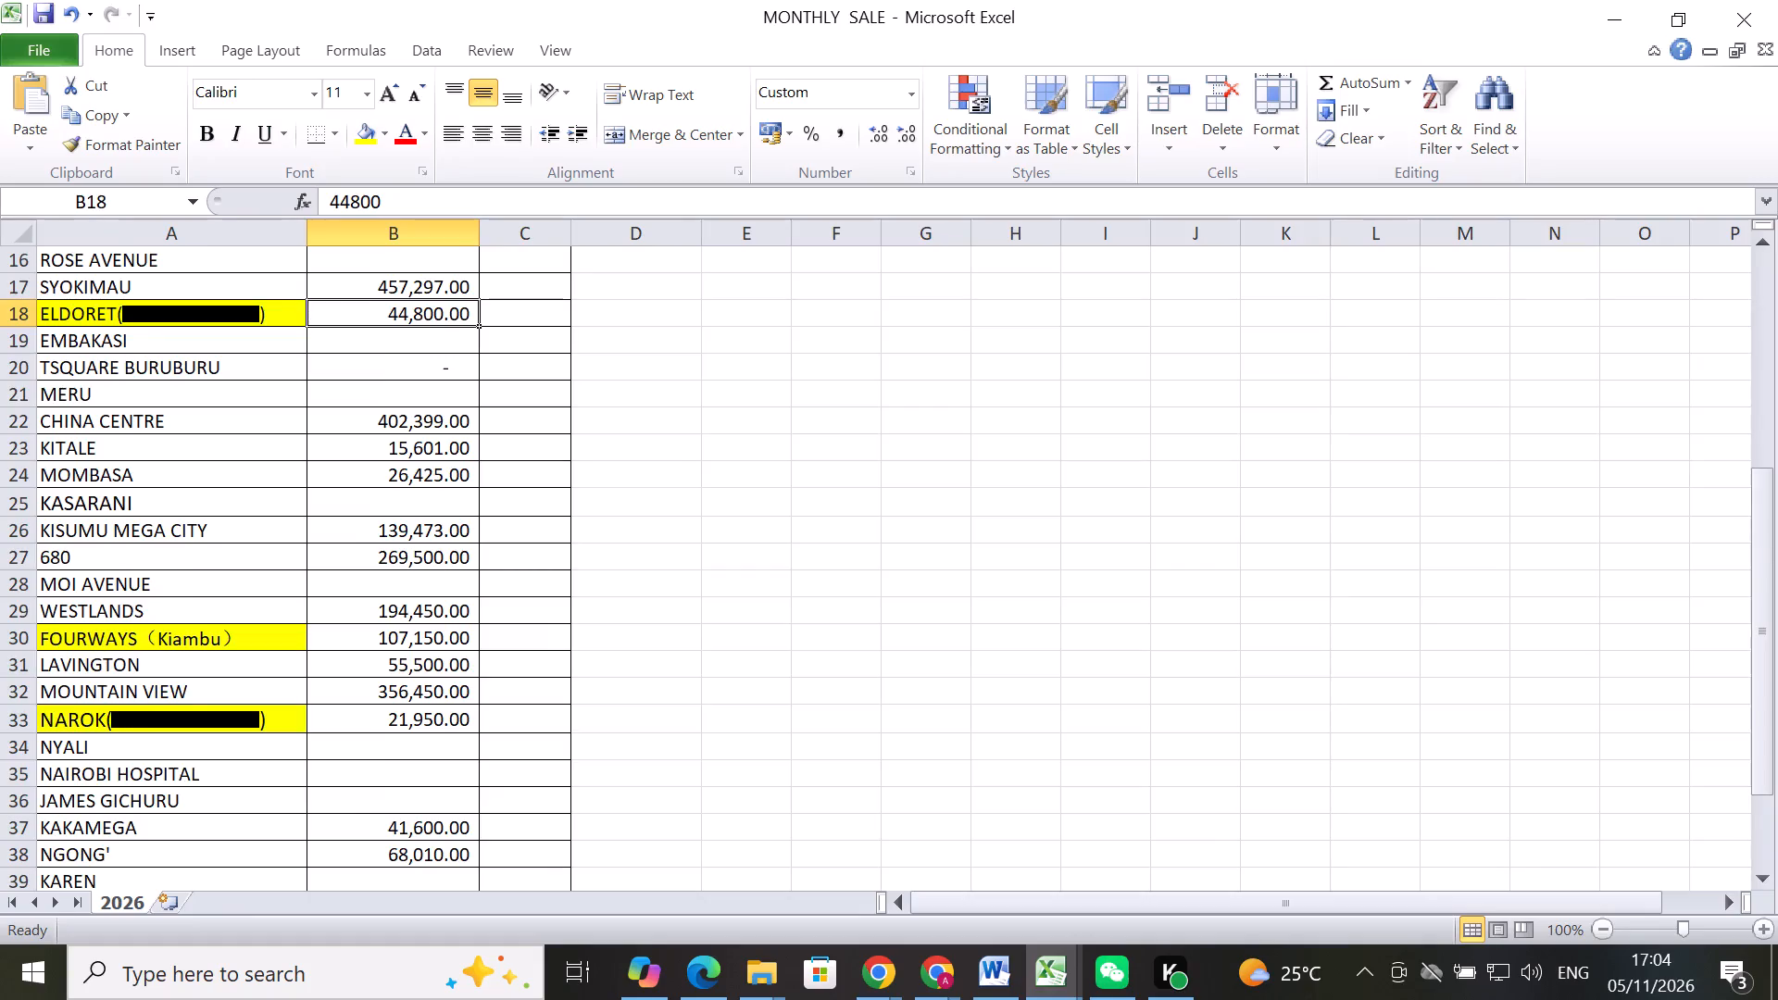
scroll(106, 359, "up", 3)
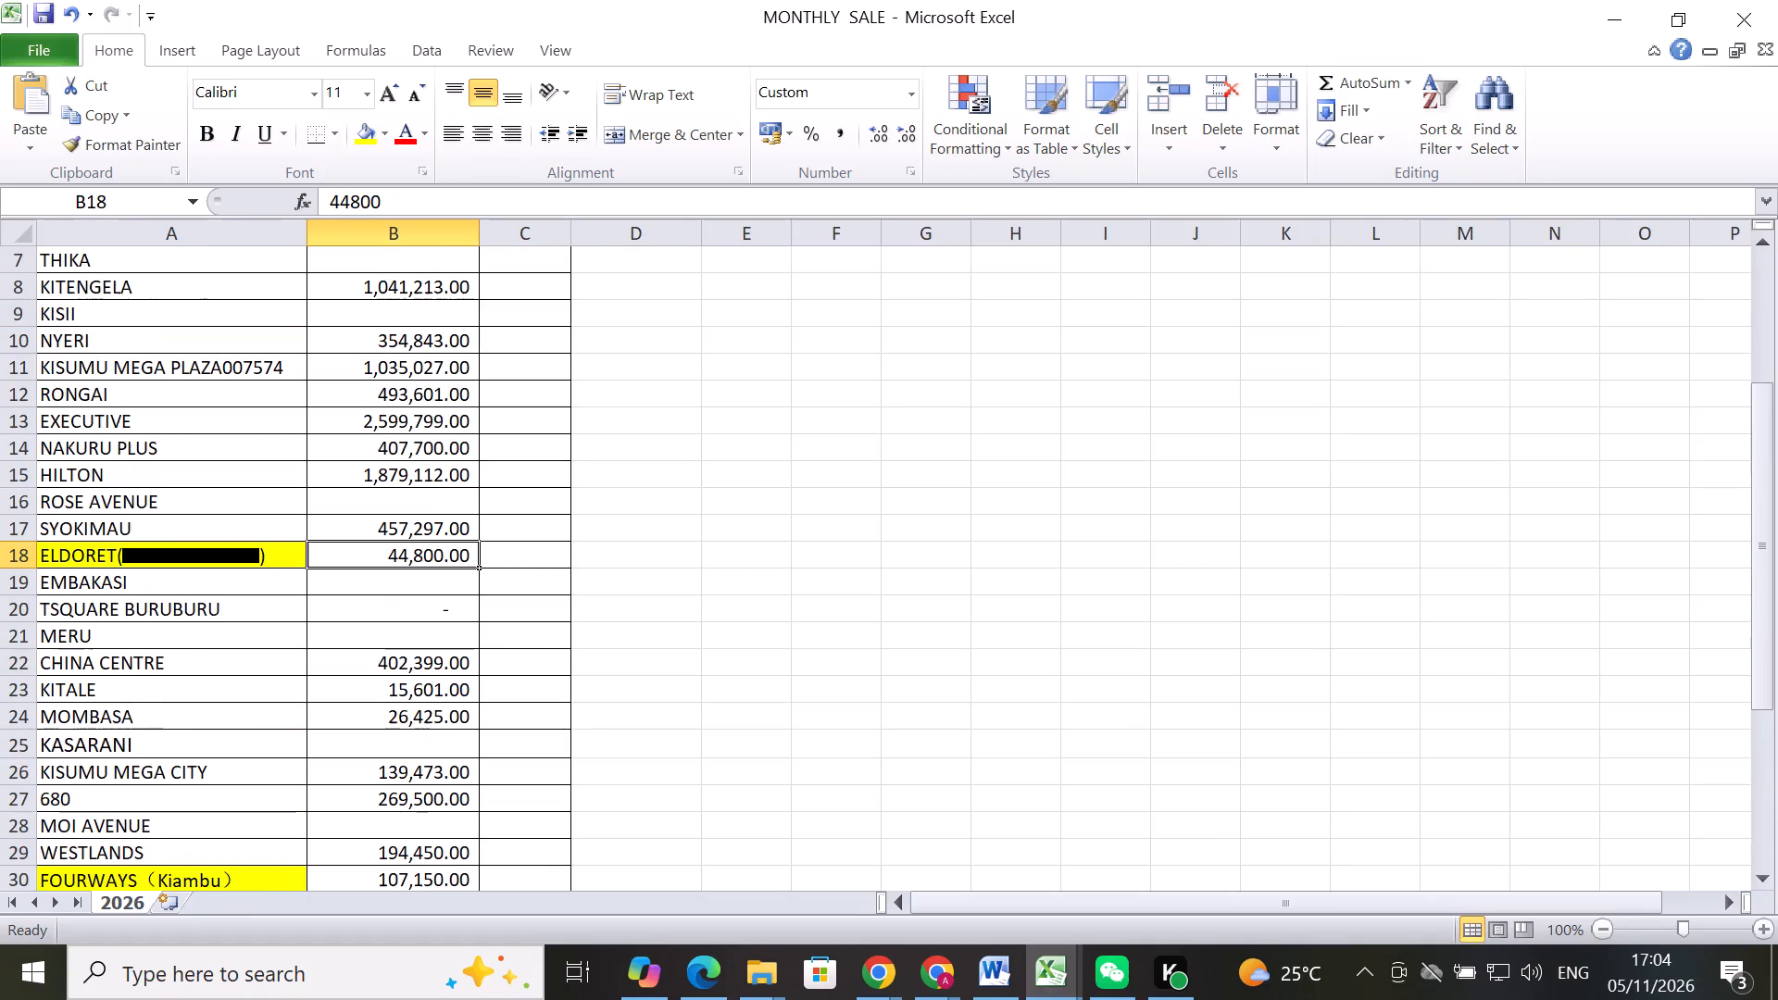
scroll(106, 359, "up", 2)
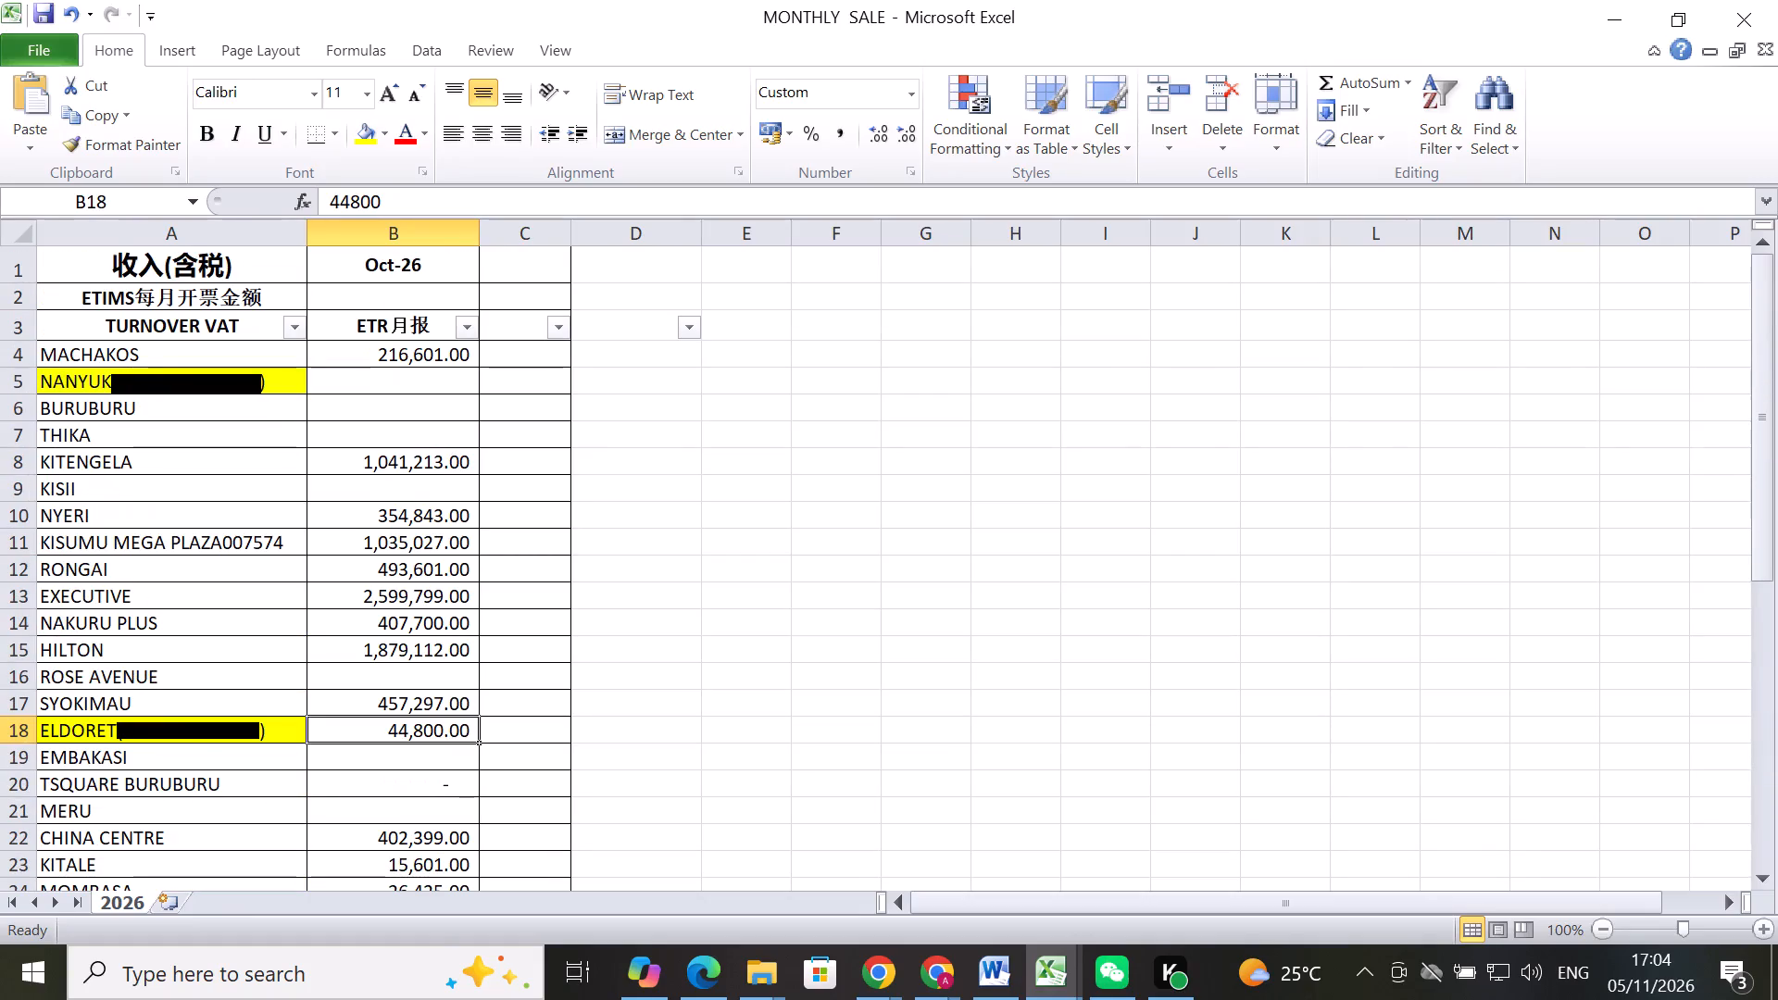
left_click(378, 376)
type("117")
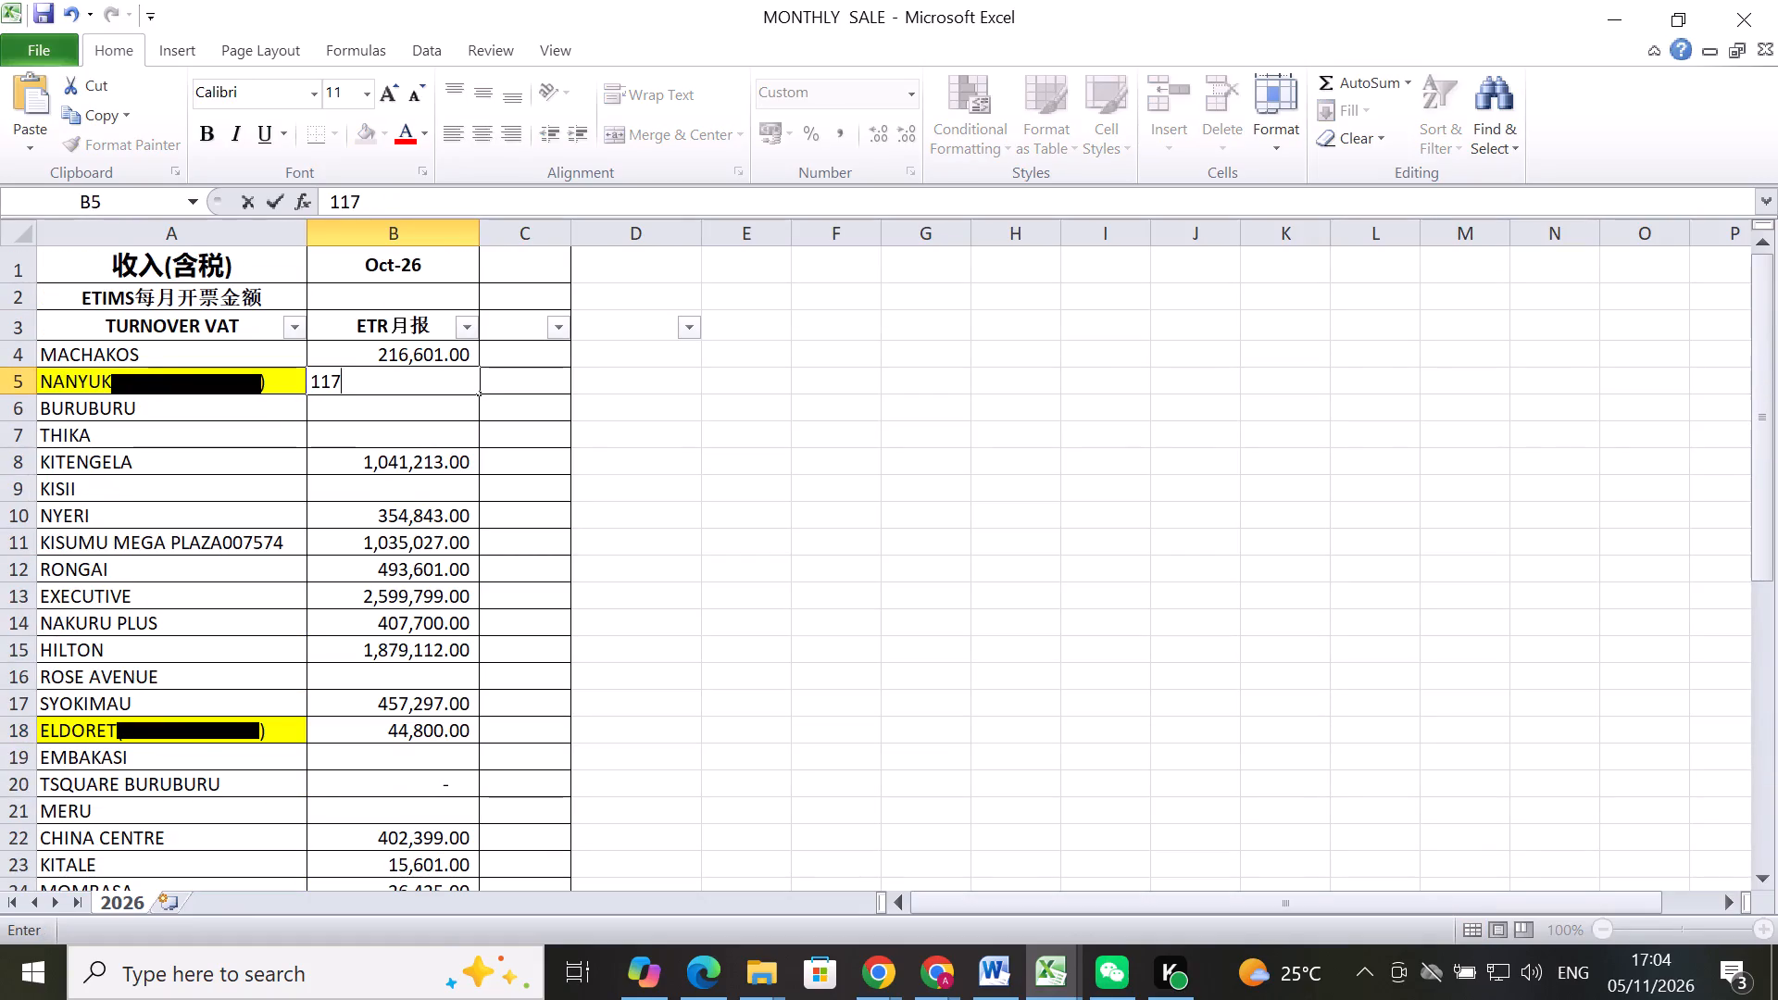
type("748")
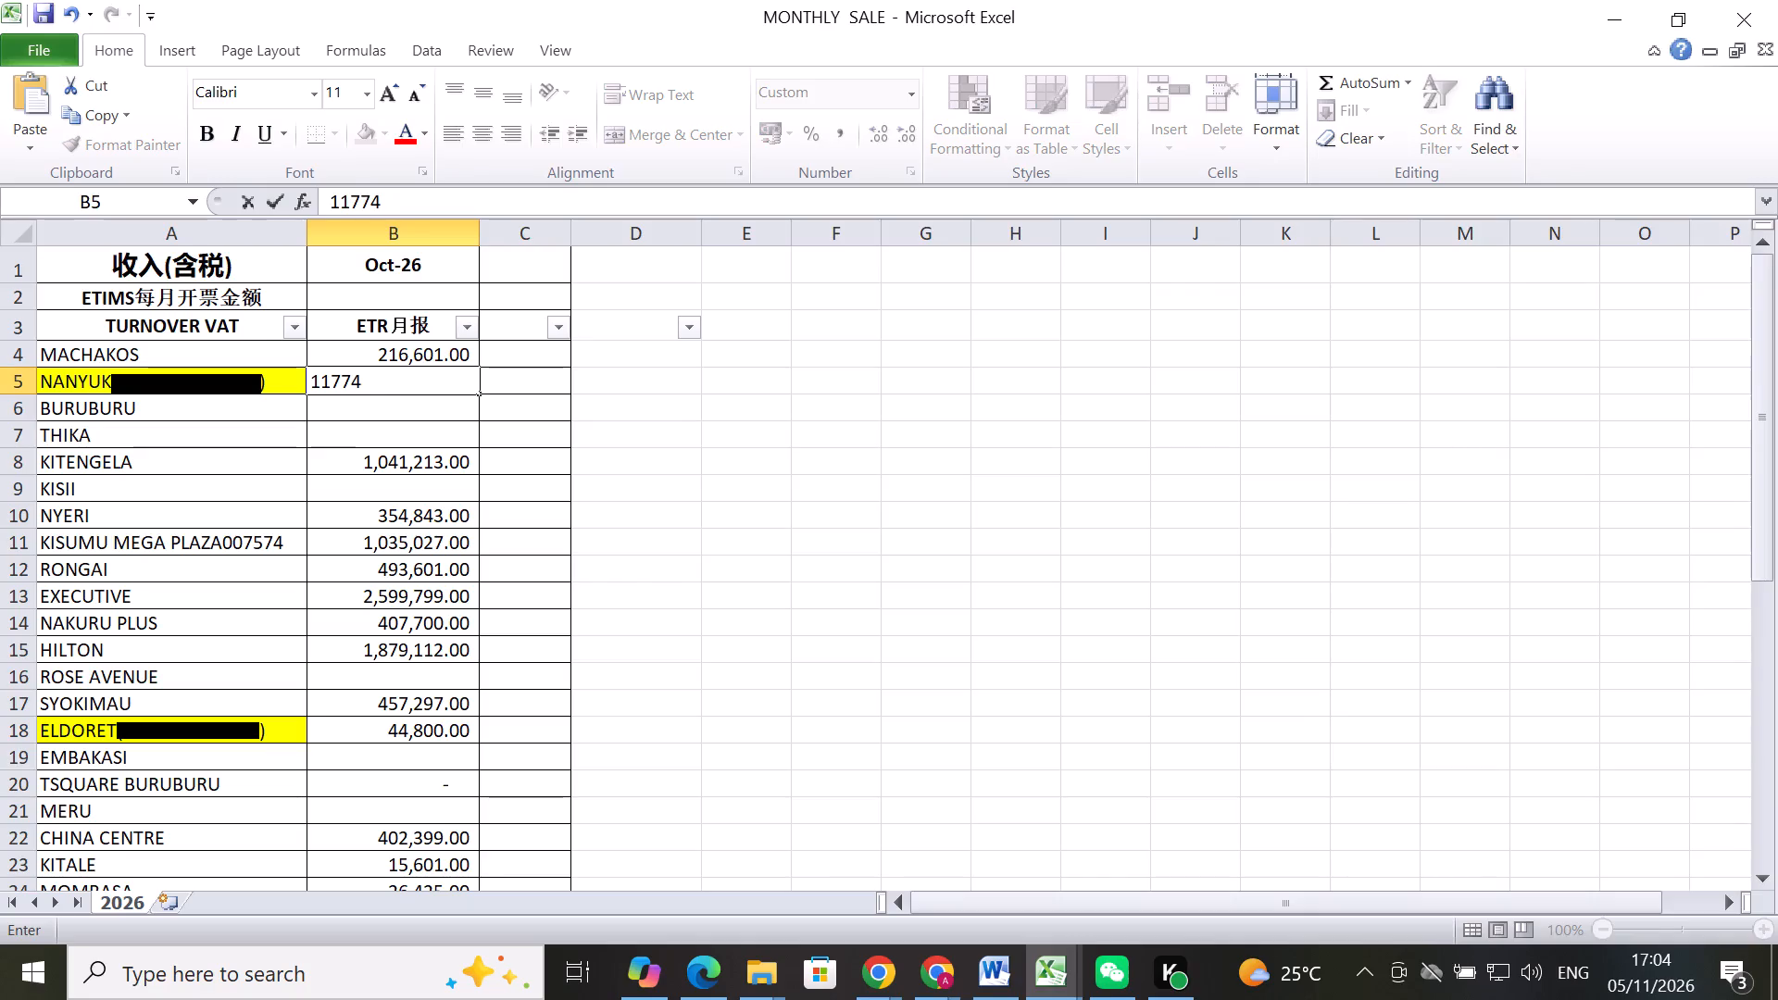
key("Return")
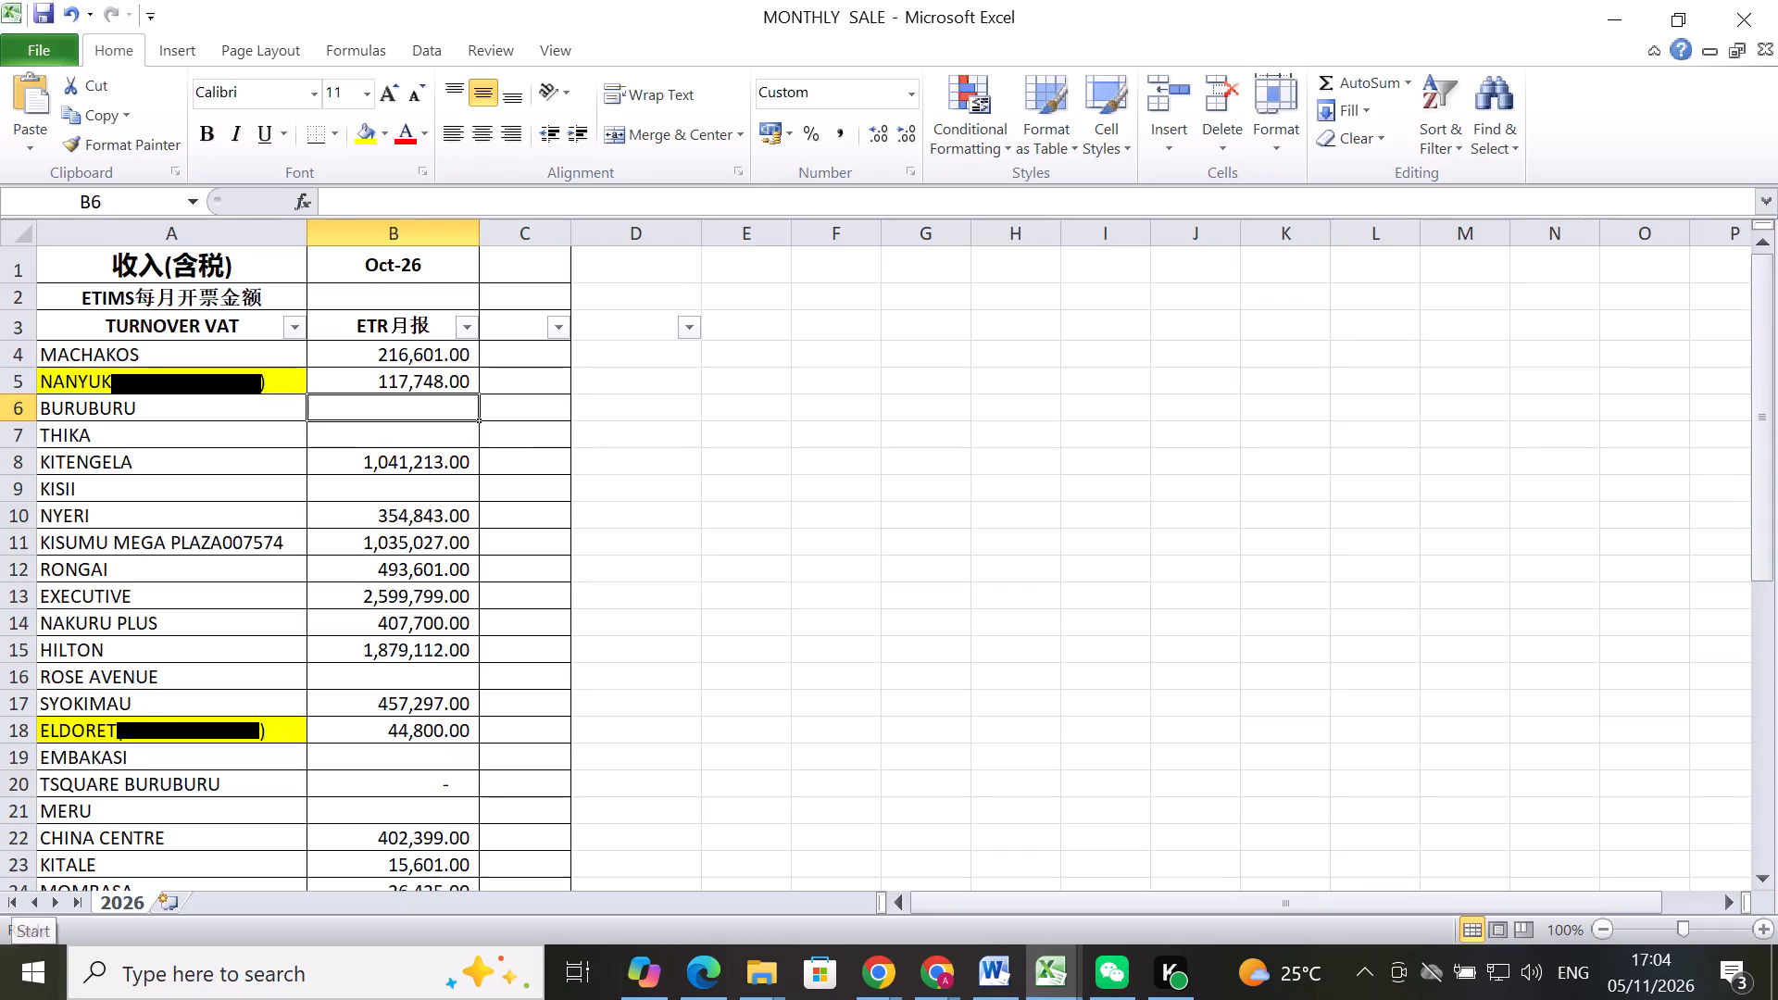
Look through the whole shop list, down to the TOTAL row, for the next shop to fill in.
scroll(228, 618, "down", 1)
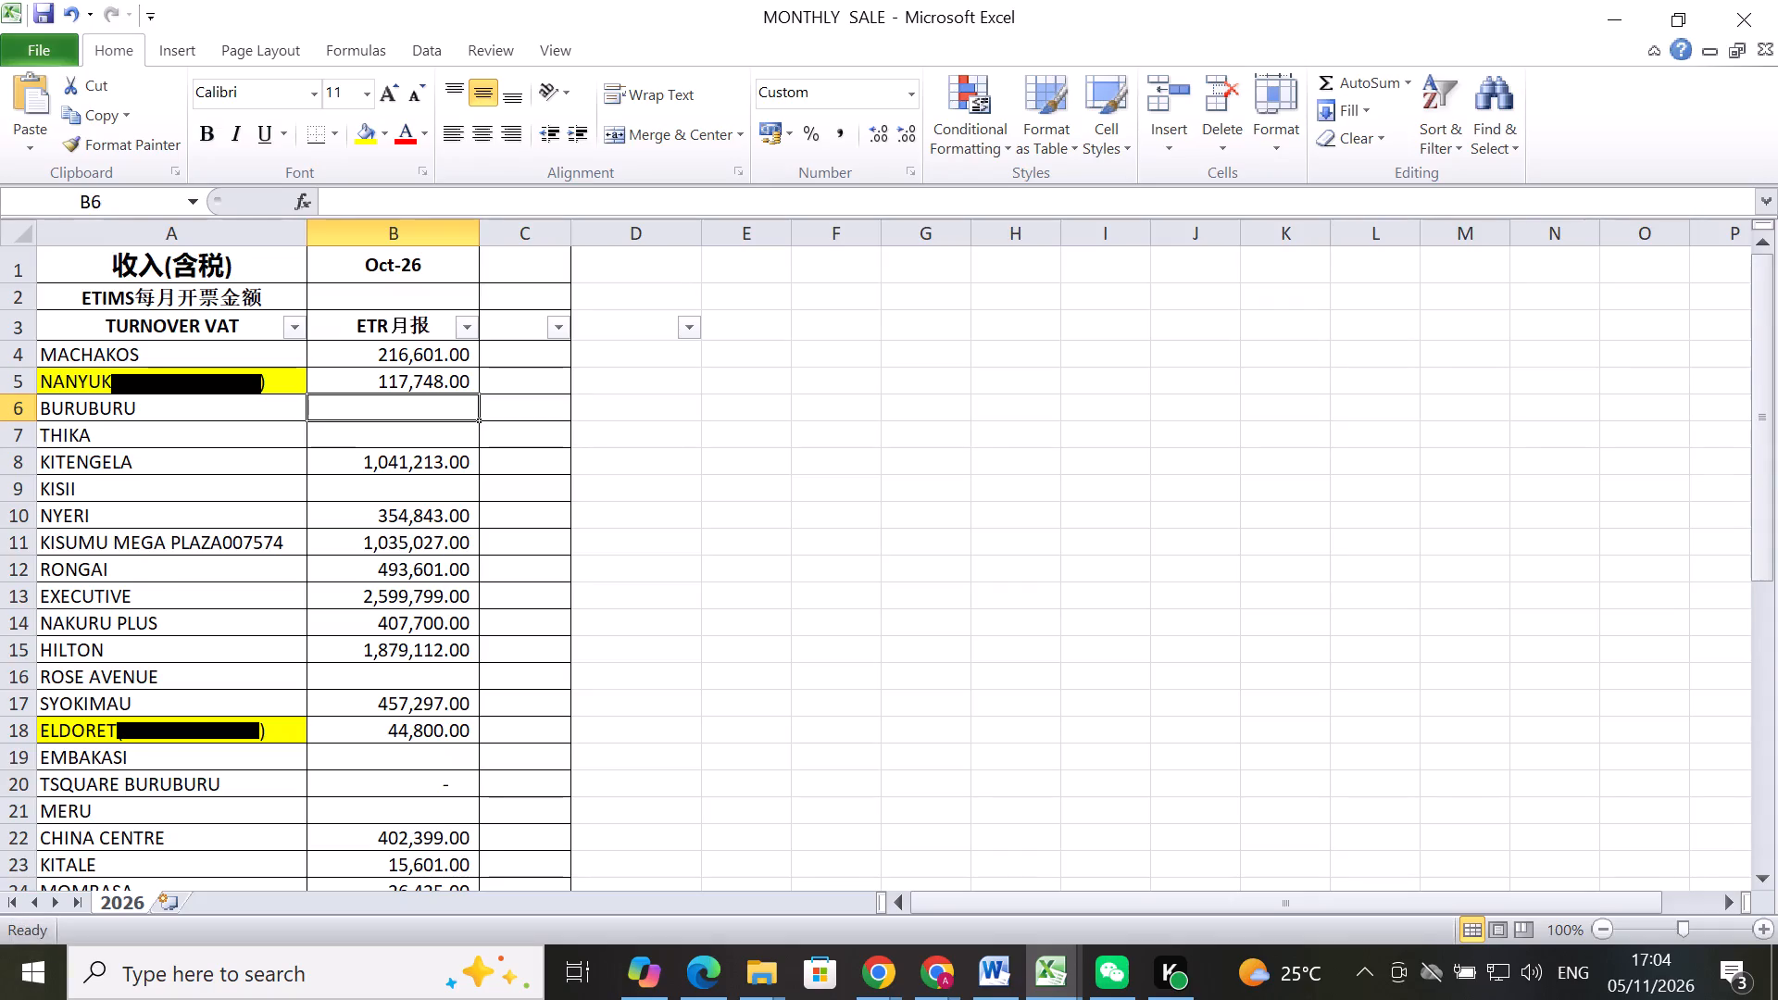
scroll(117, 782, "down", 5)
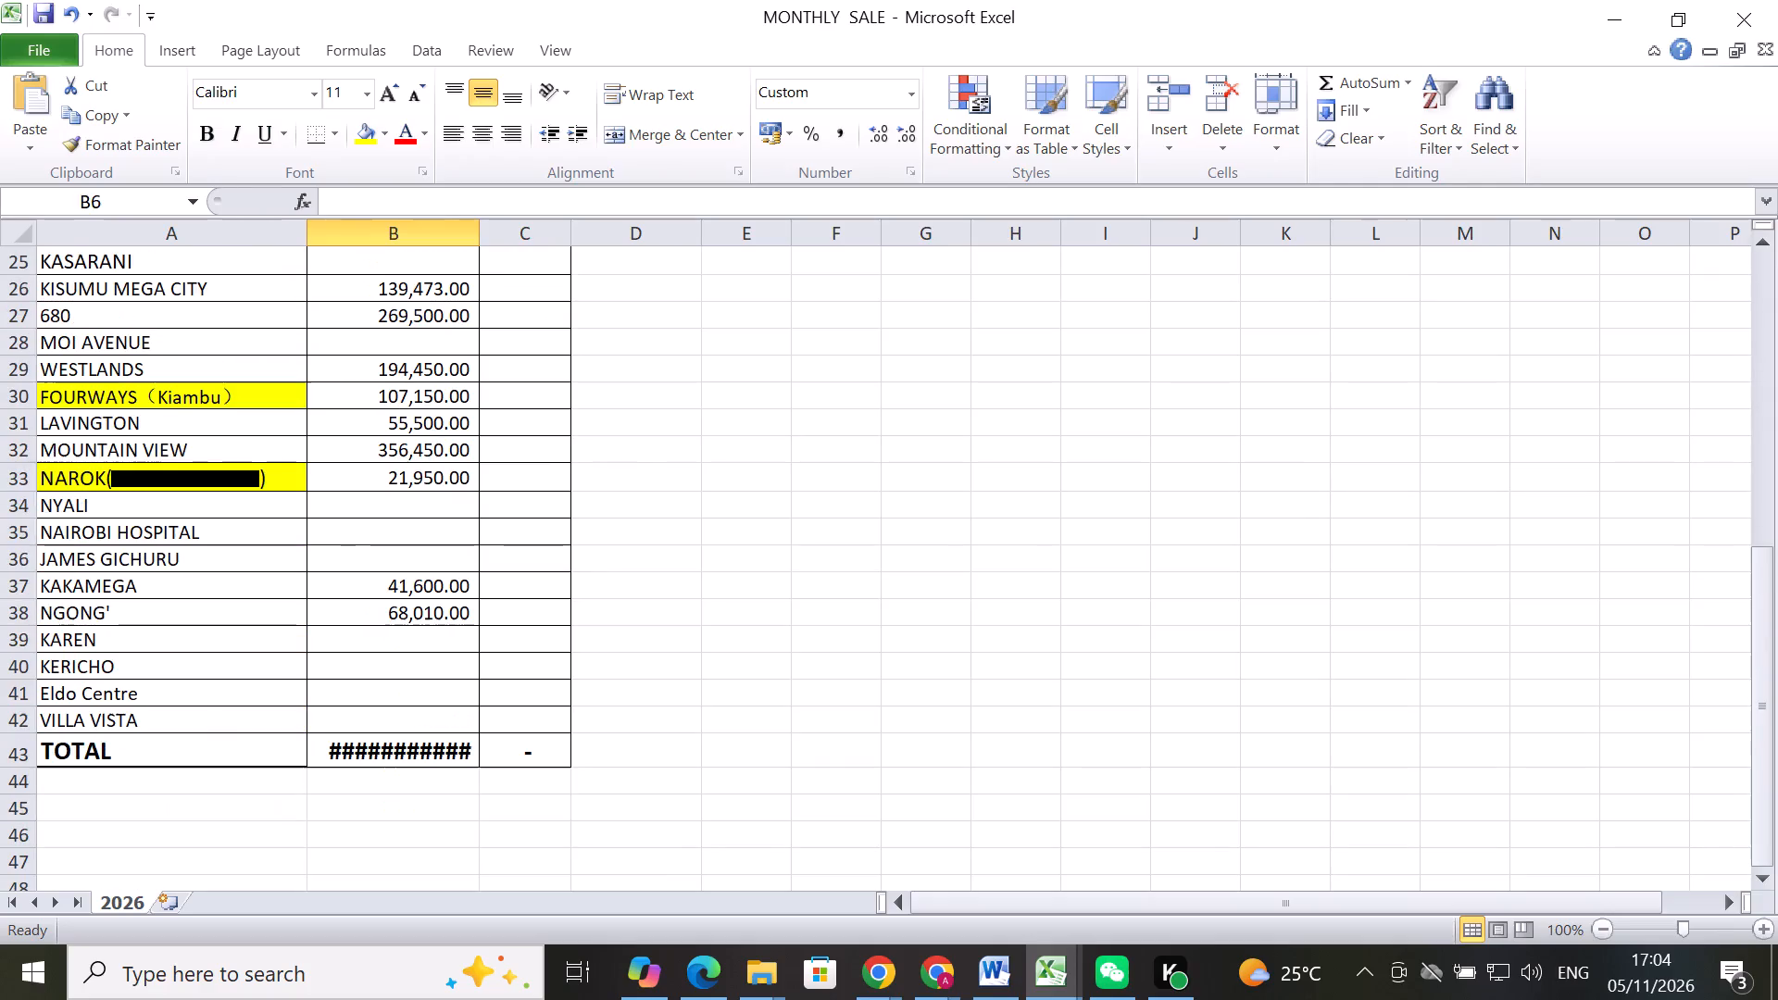
scroll(138, 573, "up", 1)
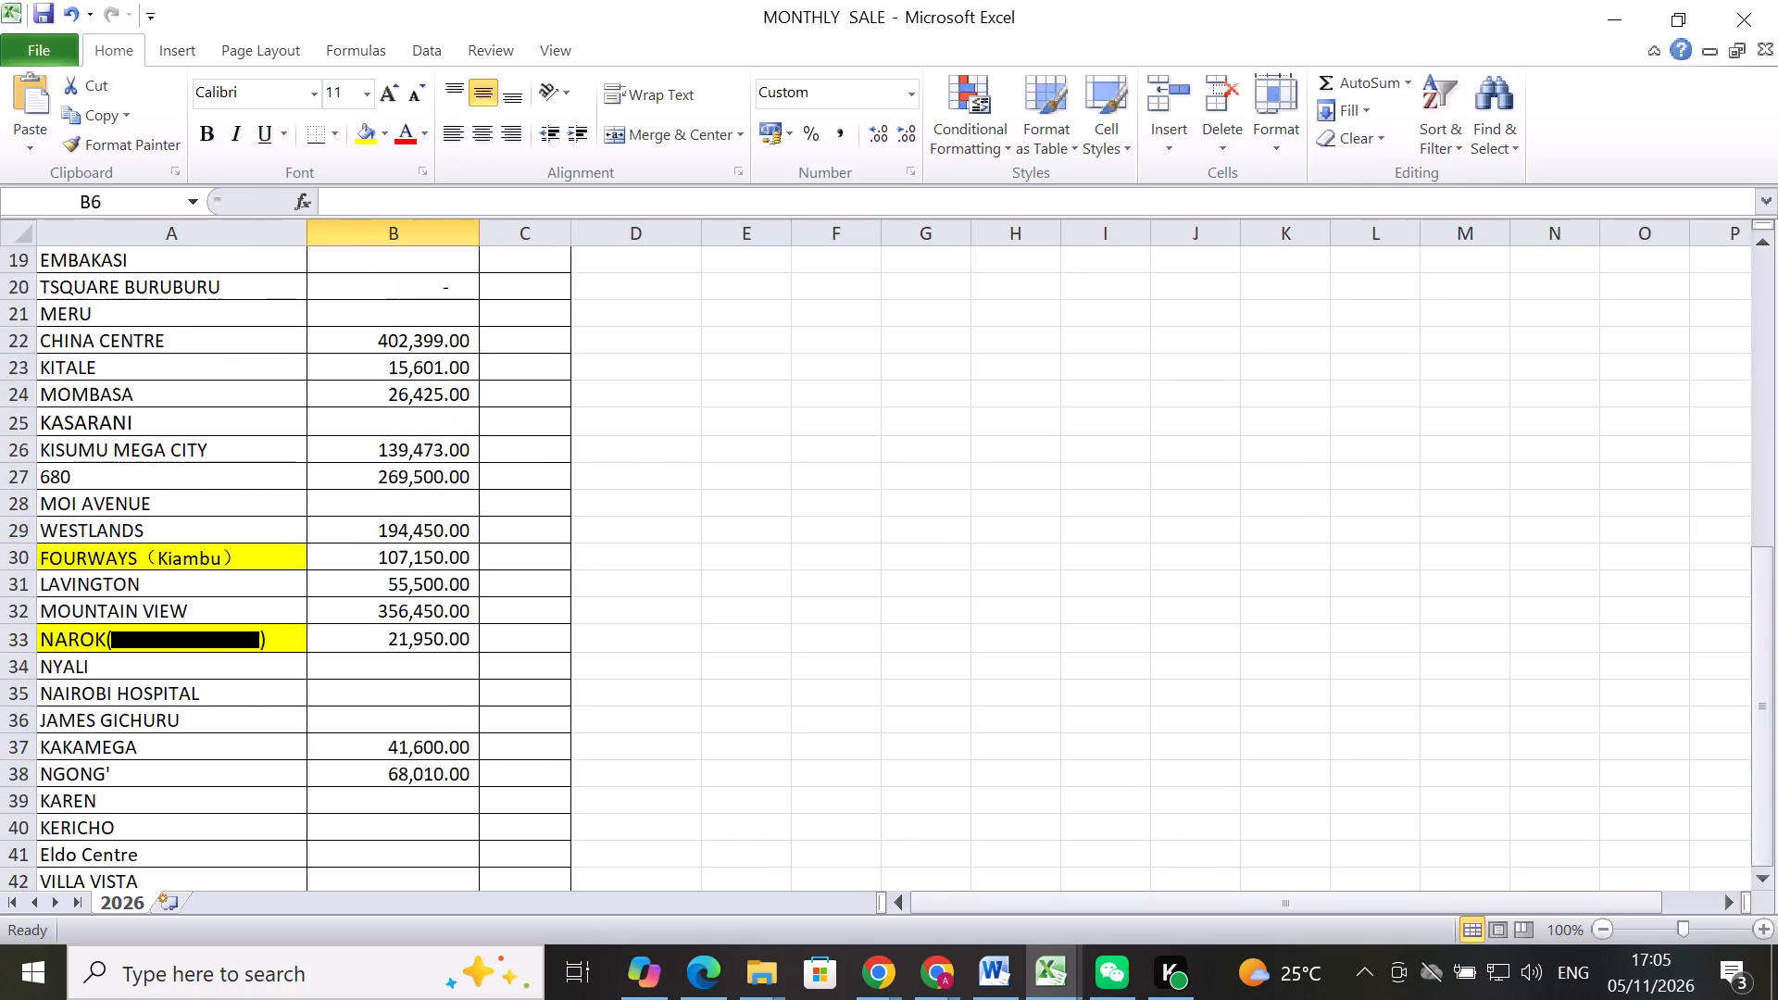
scroll(138, 573, "up", 1)
scroll(160, 409, "up", 1)
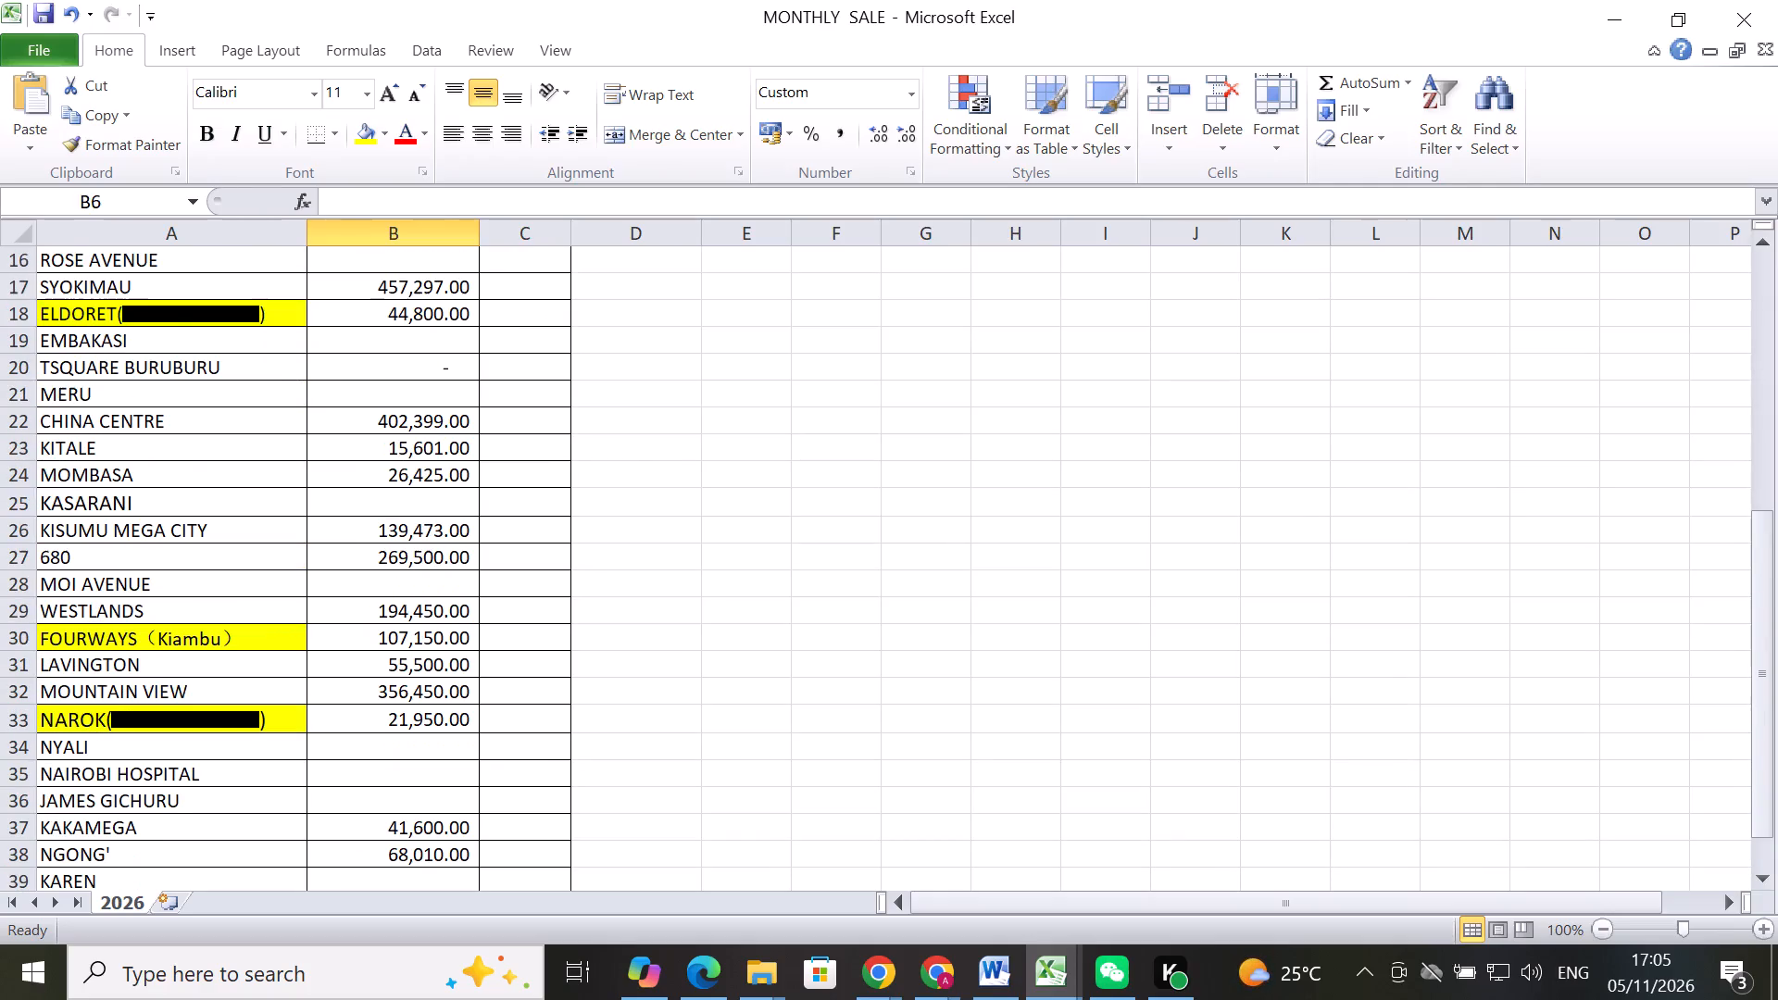
scroll(160, 409, "up", 2)
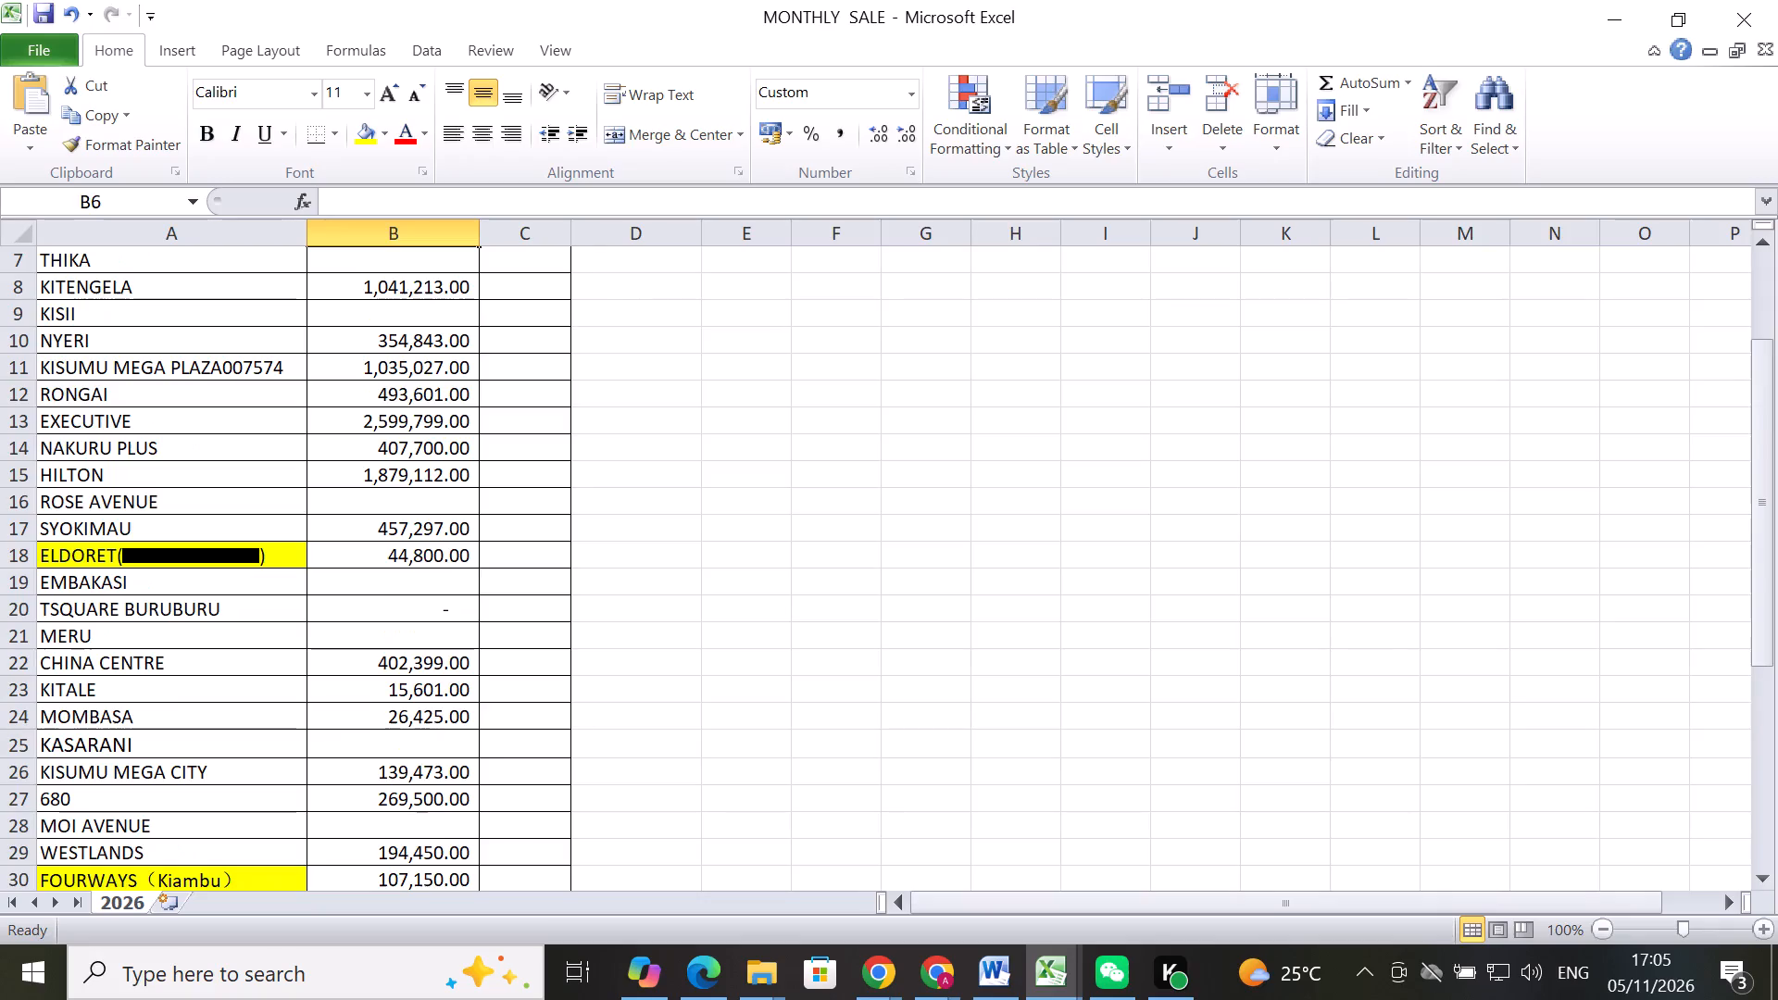
scroll(160, 409, "up", 1)
scroll(160, 409, "down", 3)
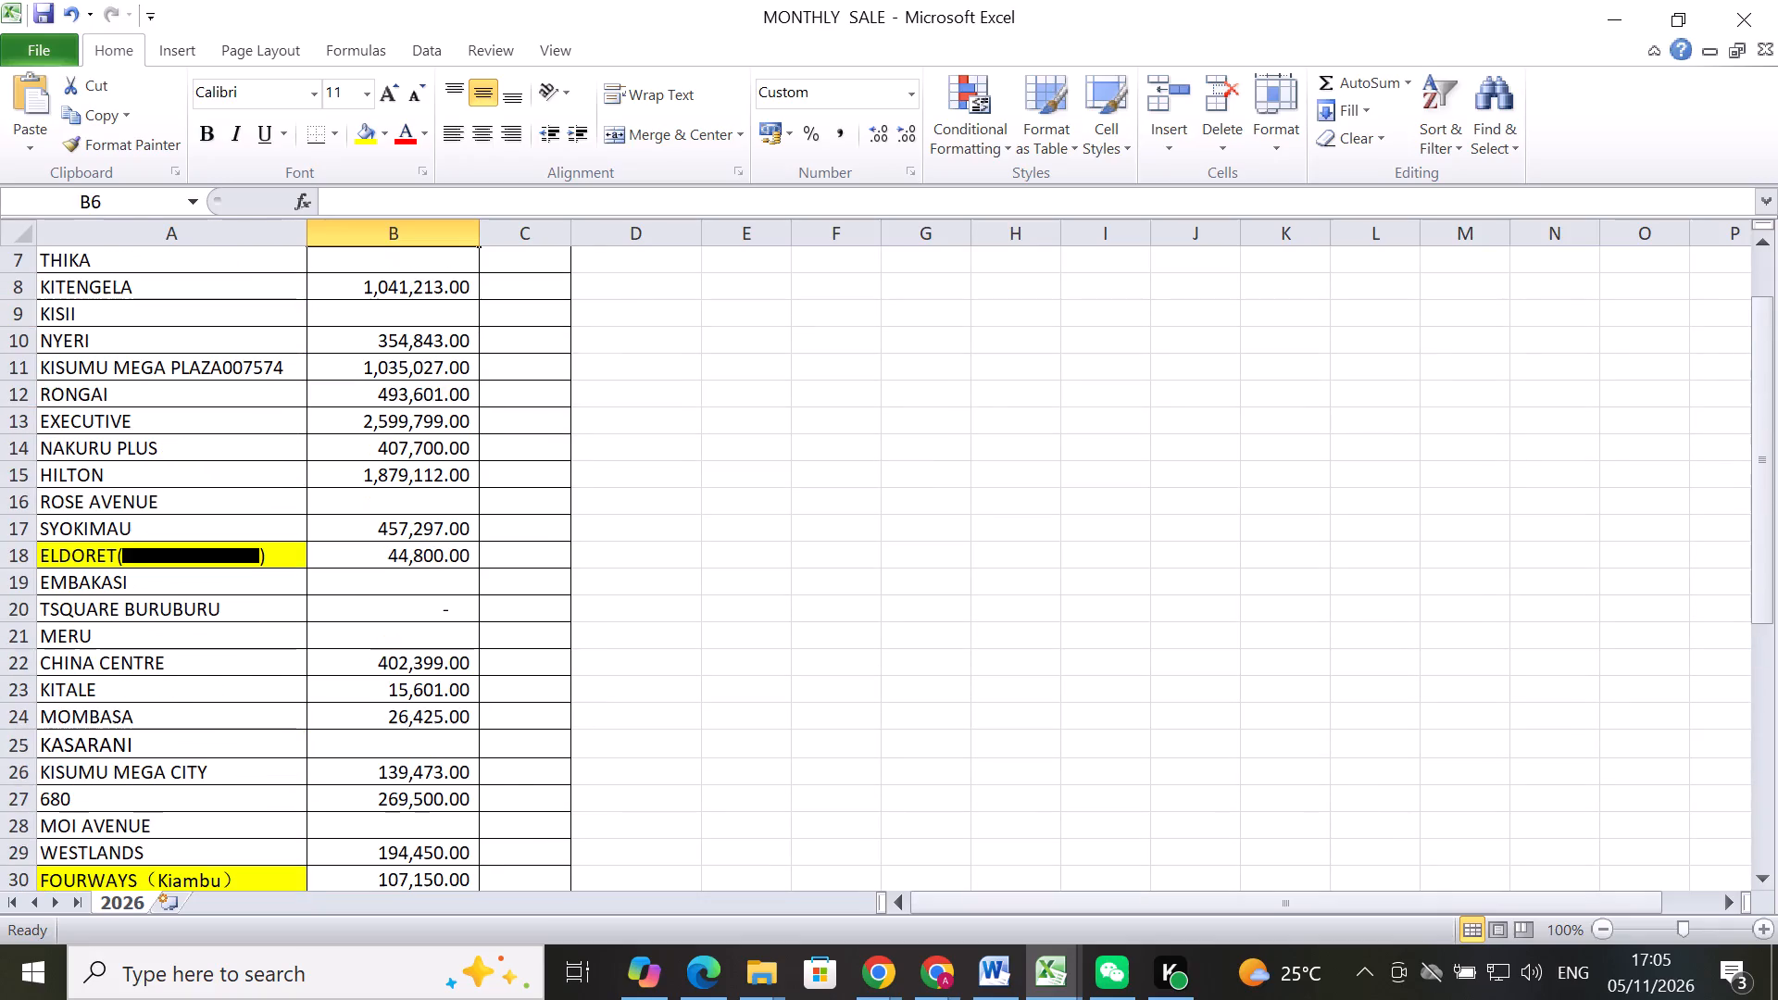
scroll(135, 540, "down", 1)
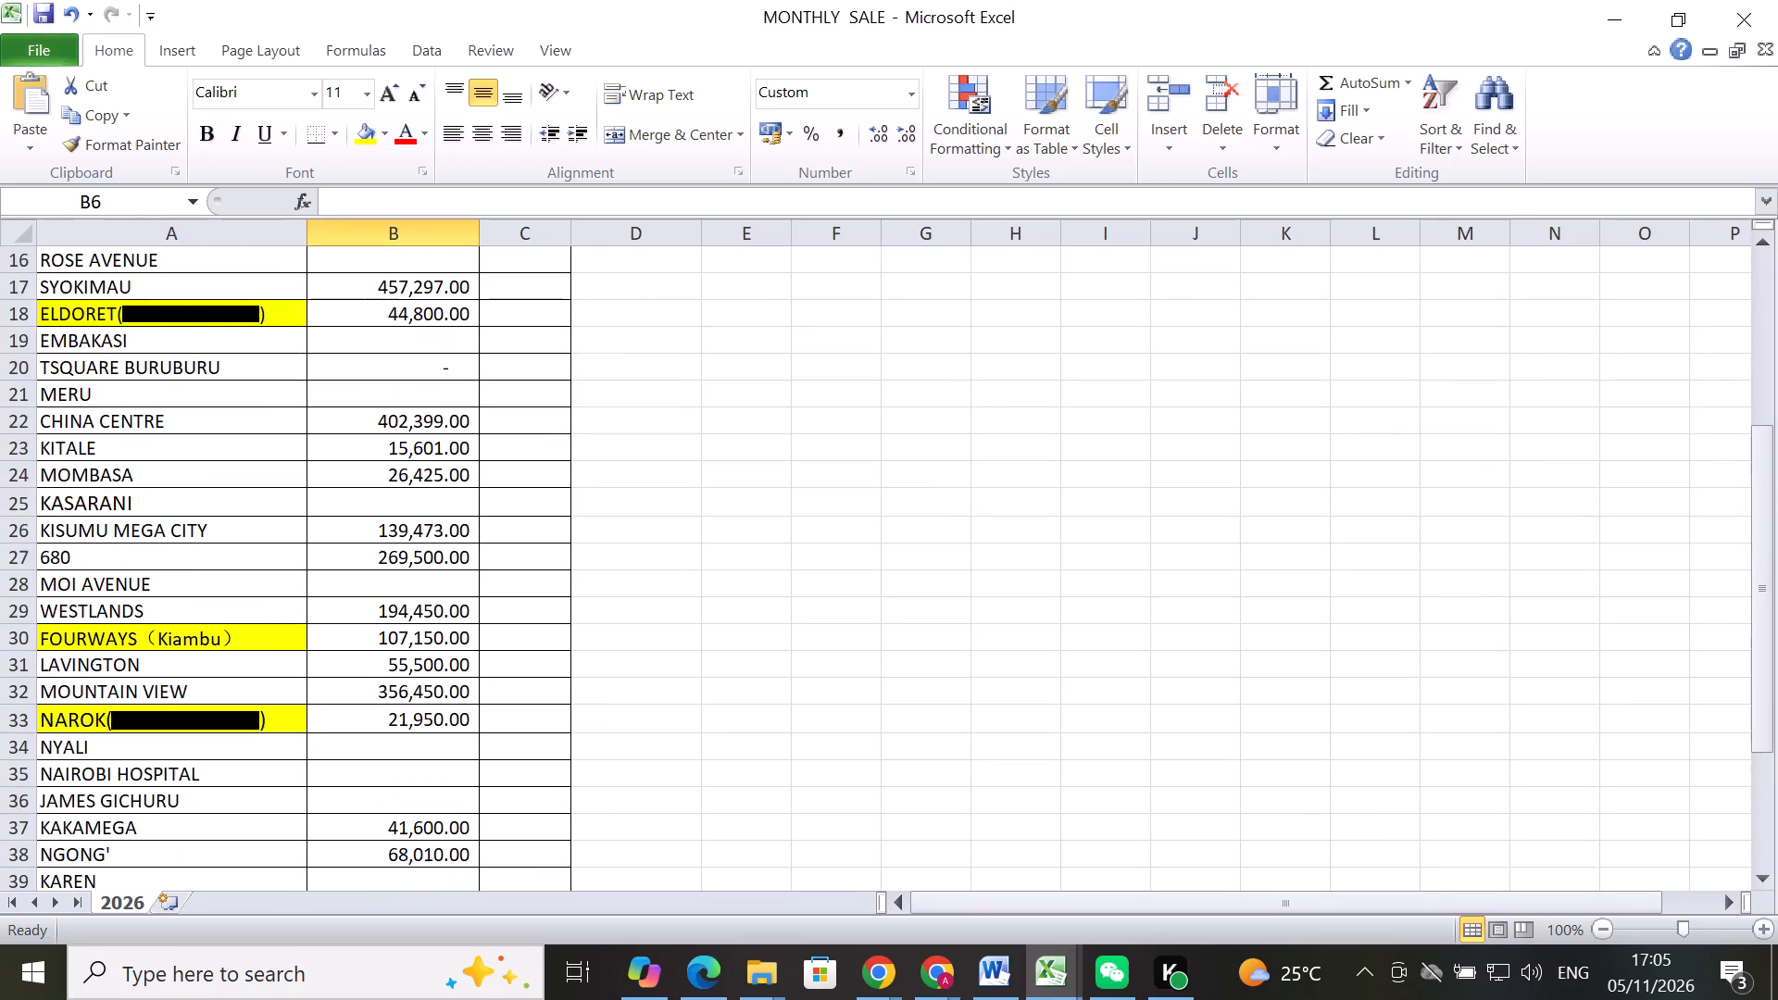
scroll(135, 540, "down", 4)
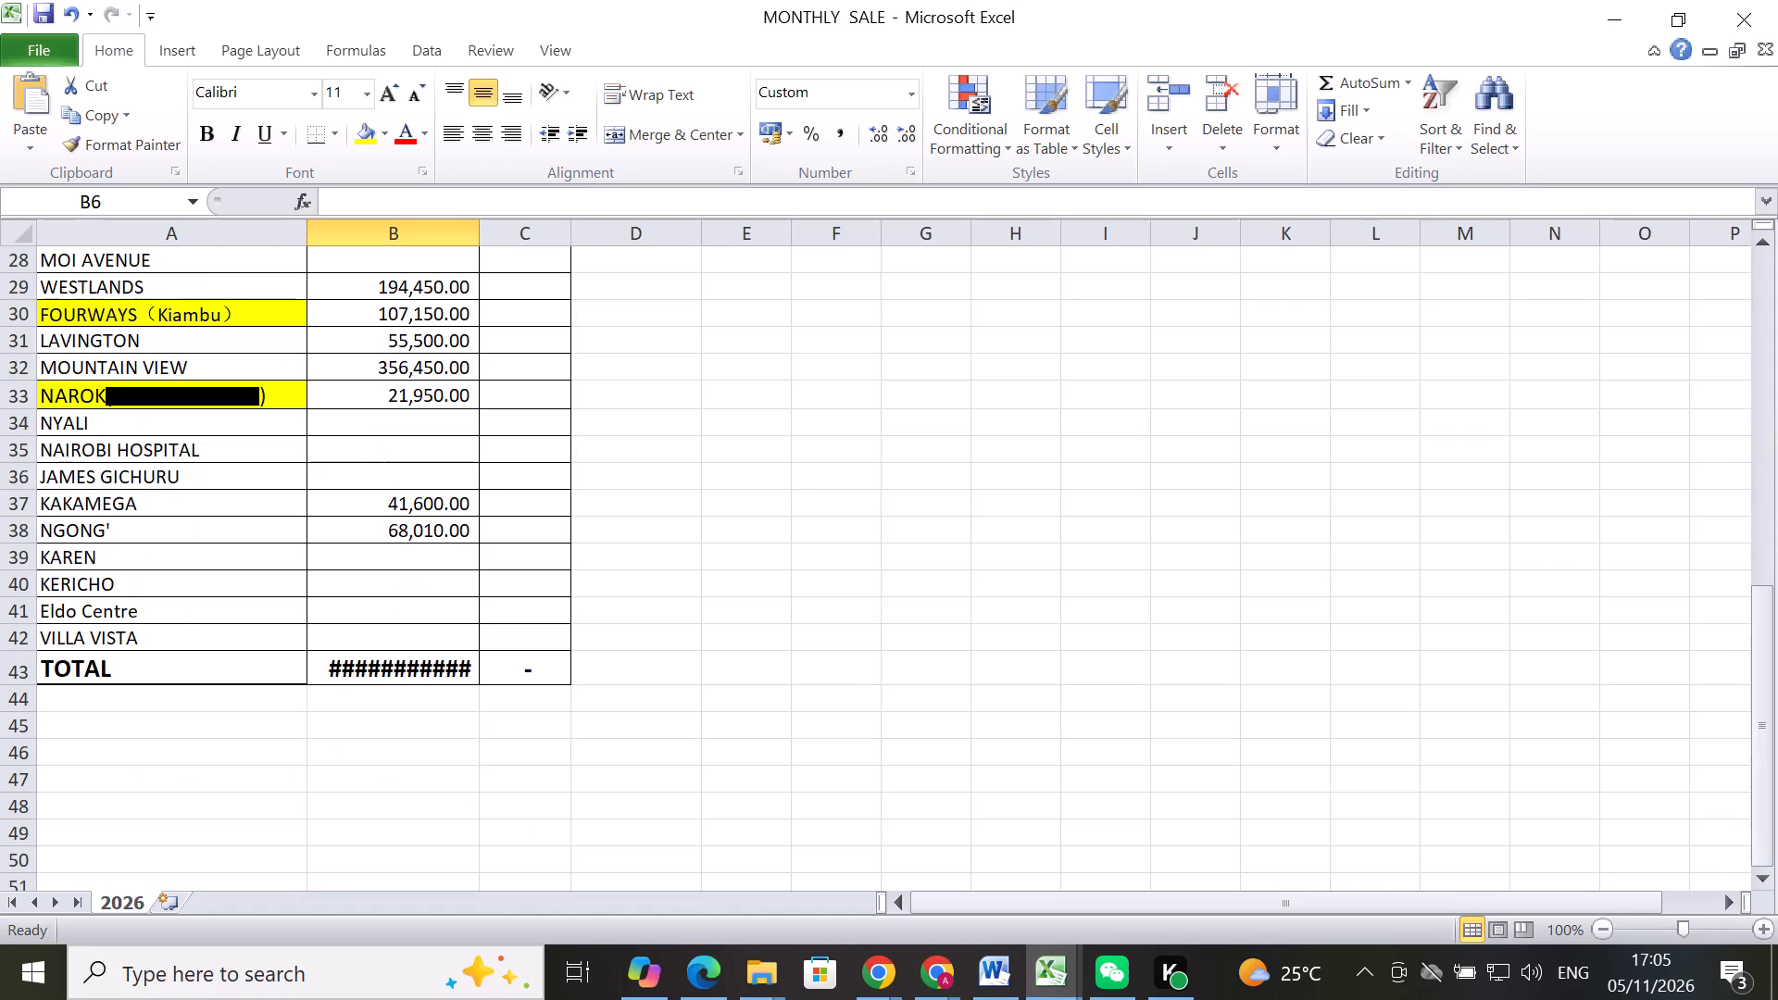
scroll(158, 614, "up", 4)
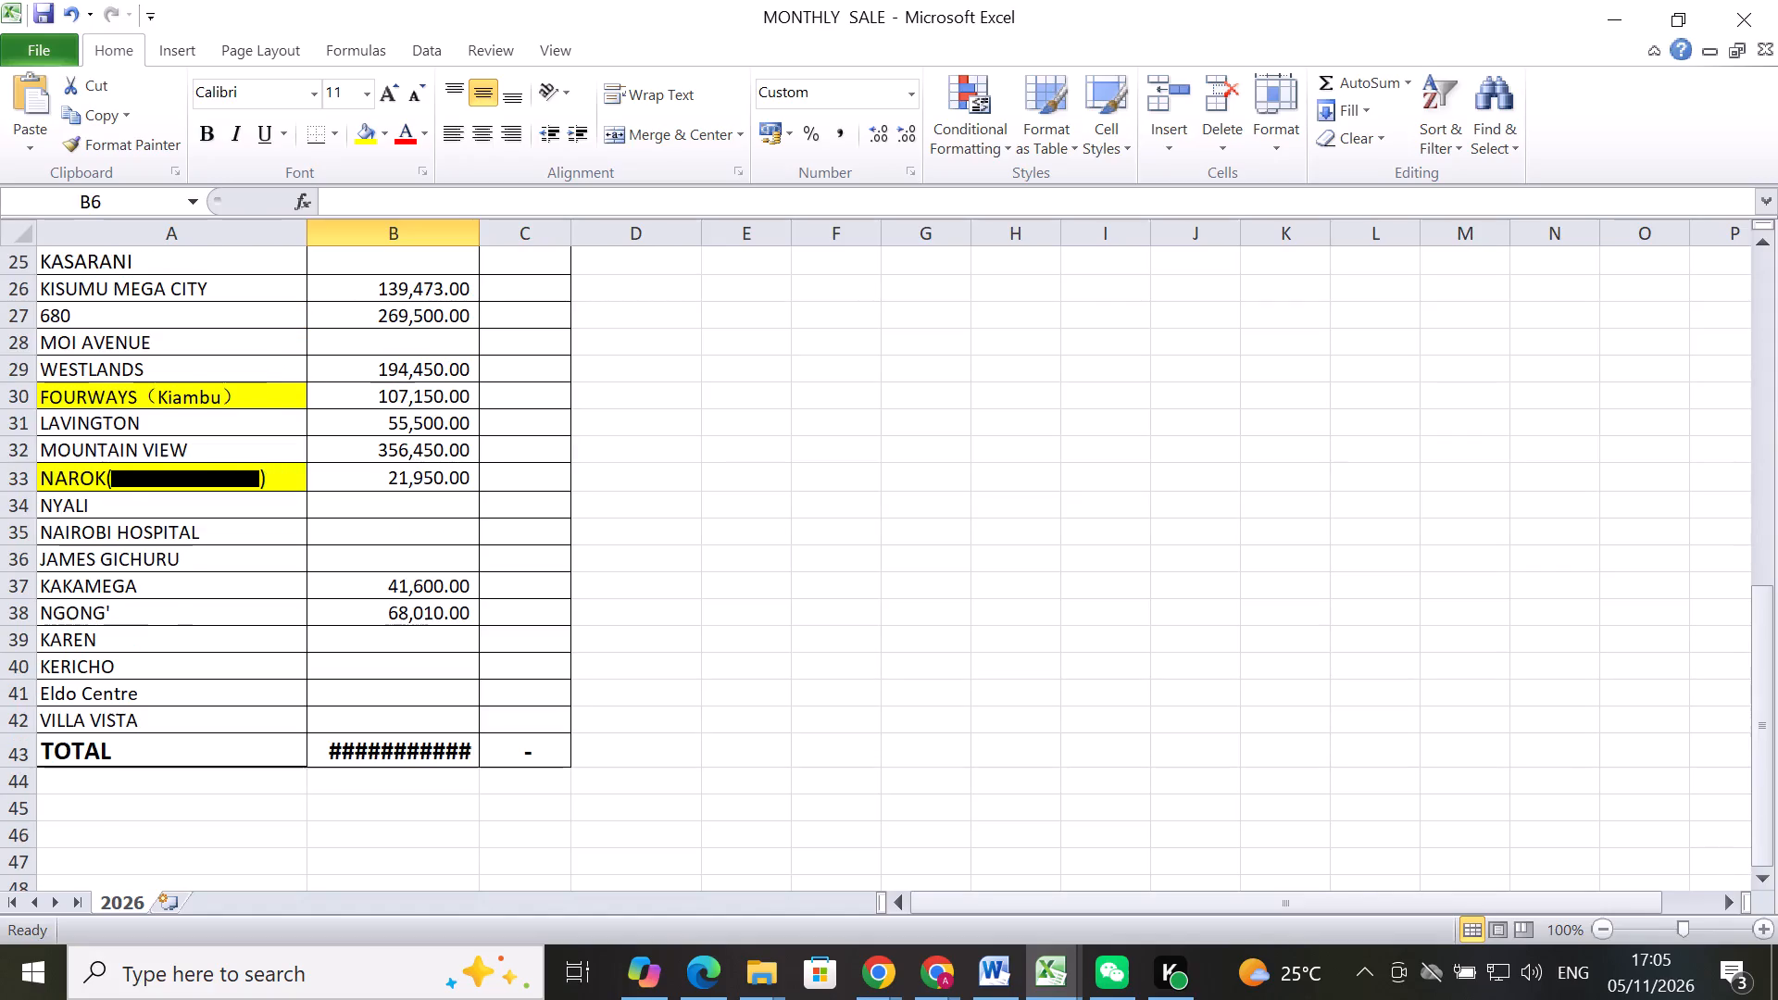
scroll(158, 614, "up", 4)
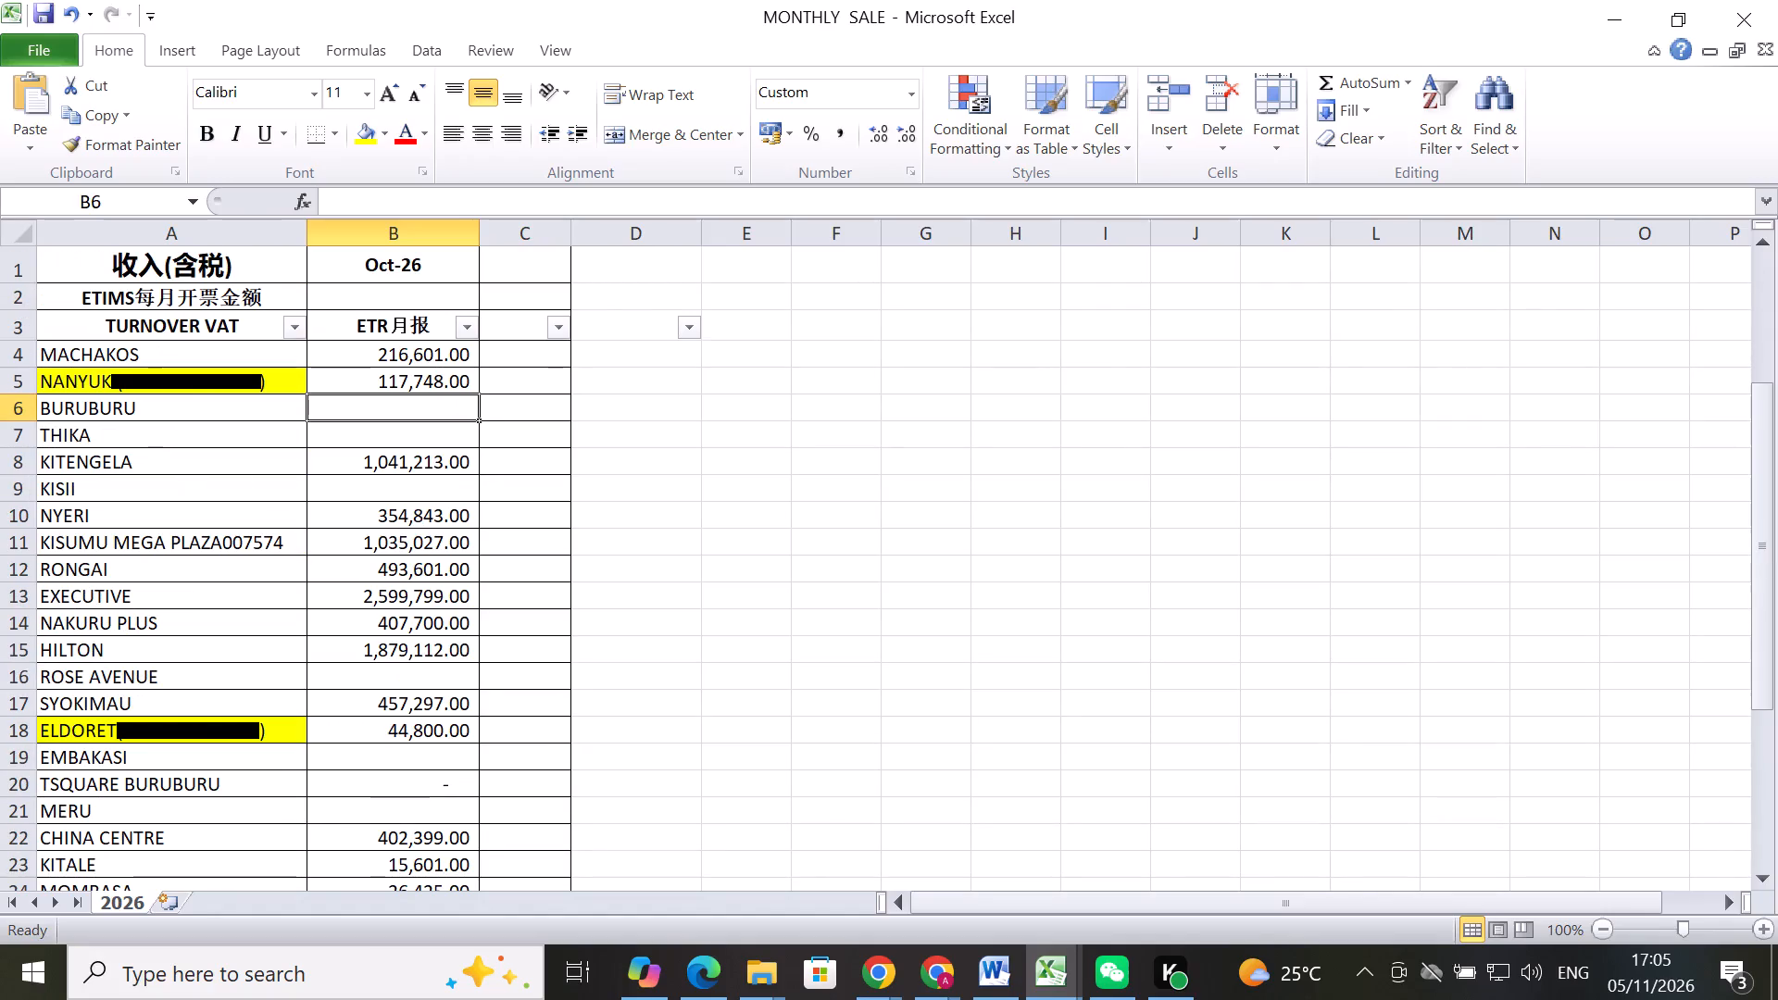
Search the shop names in the TURNOVER VAT filter for "kia", leaving the list unfiltered.
left_click(293, 330)
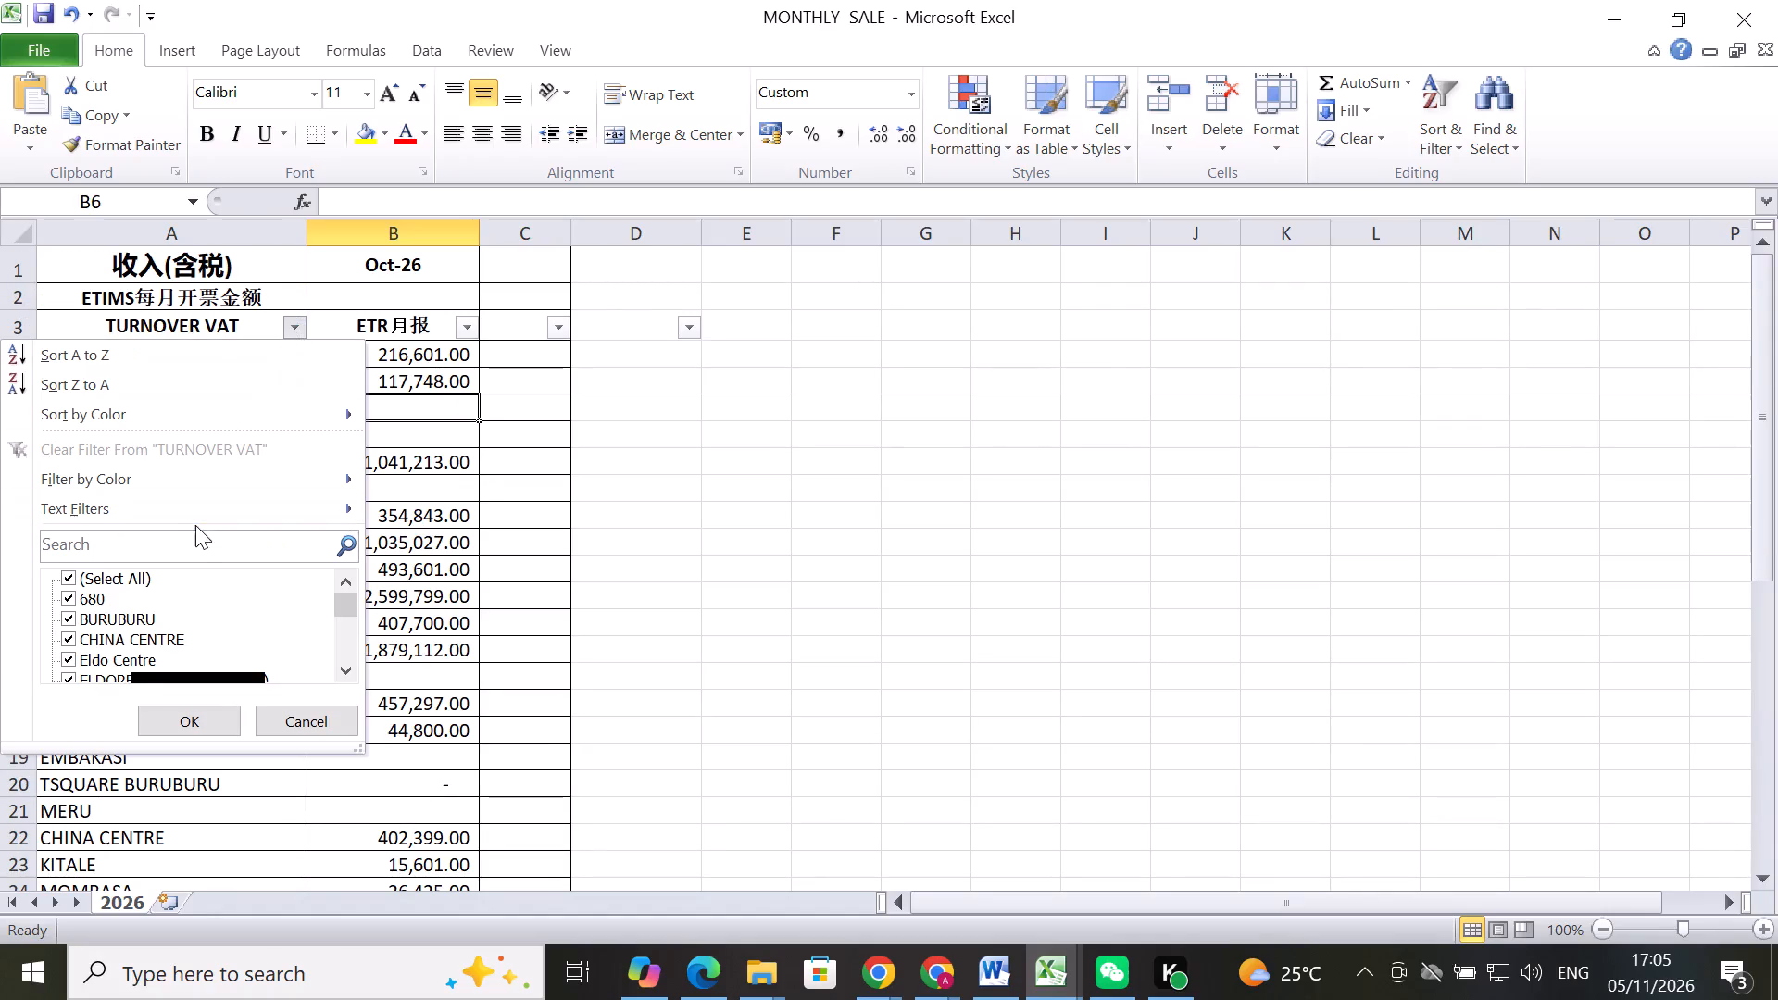
left_click(191, 535)
type("kia")
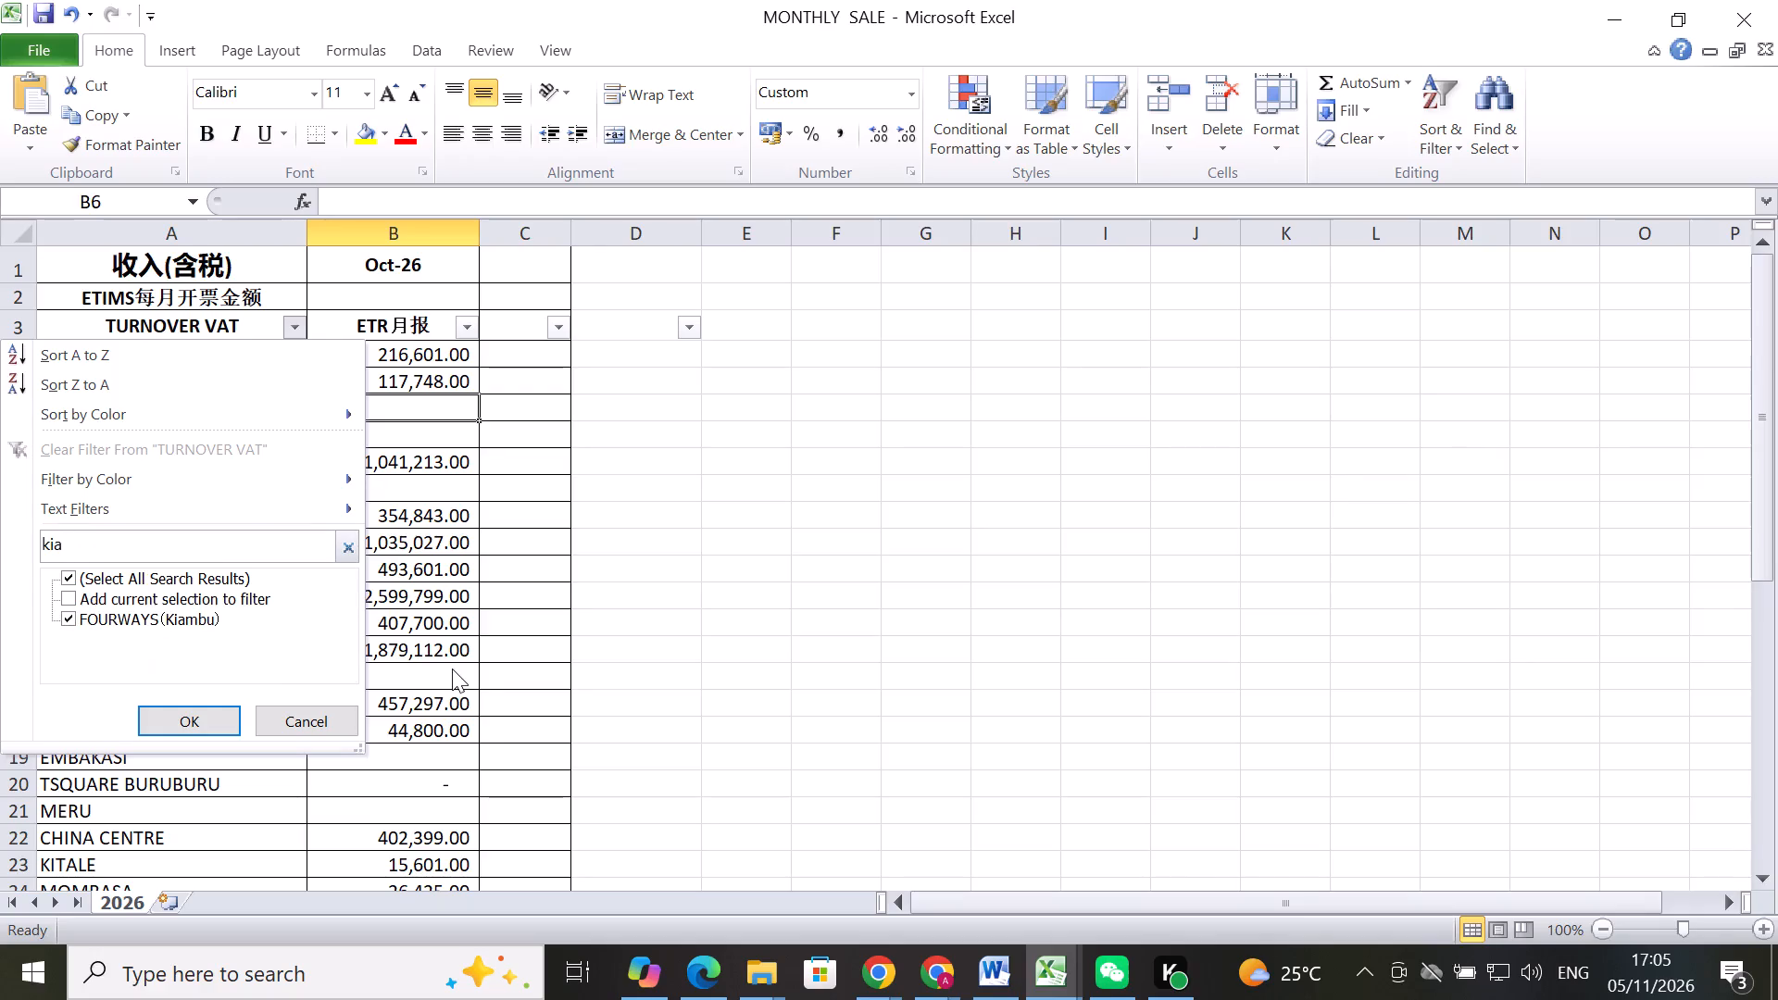
left_click(319, 713)
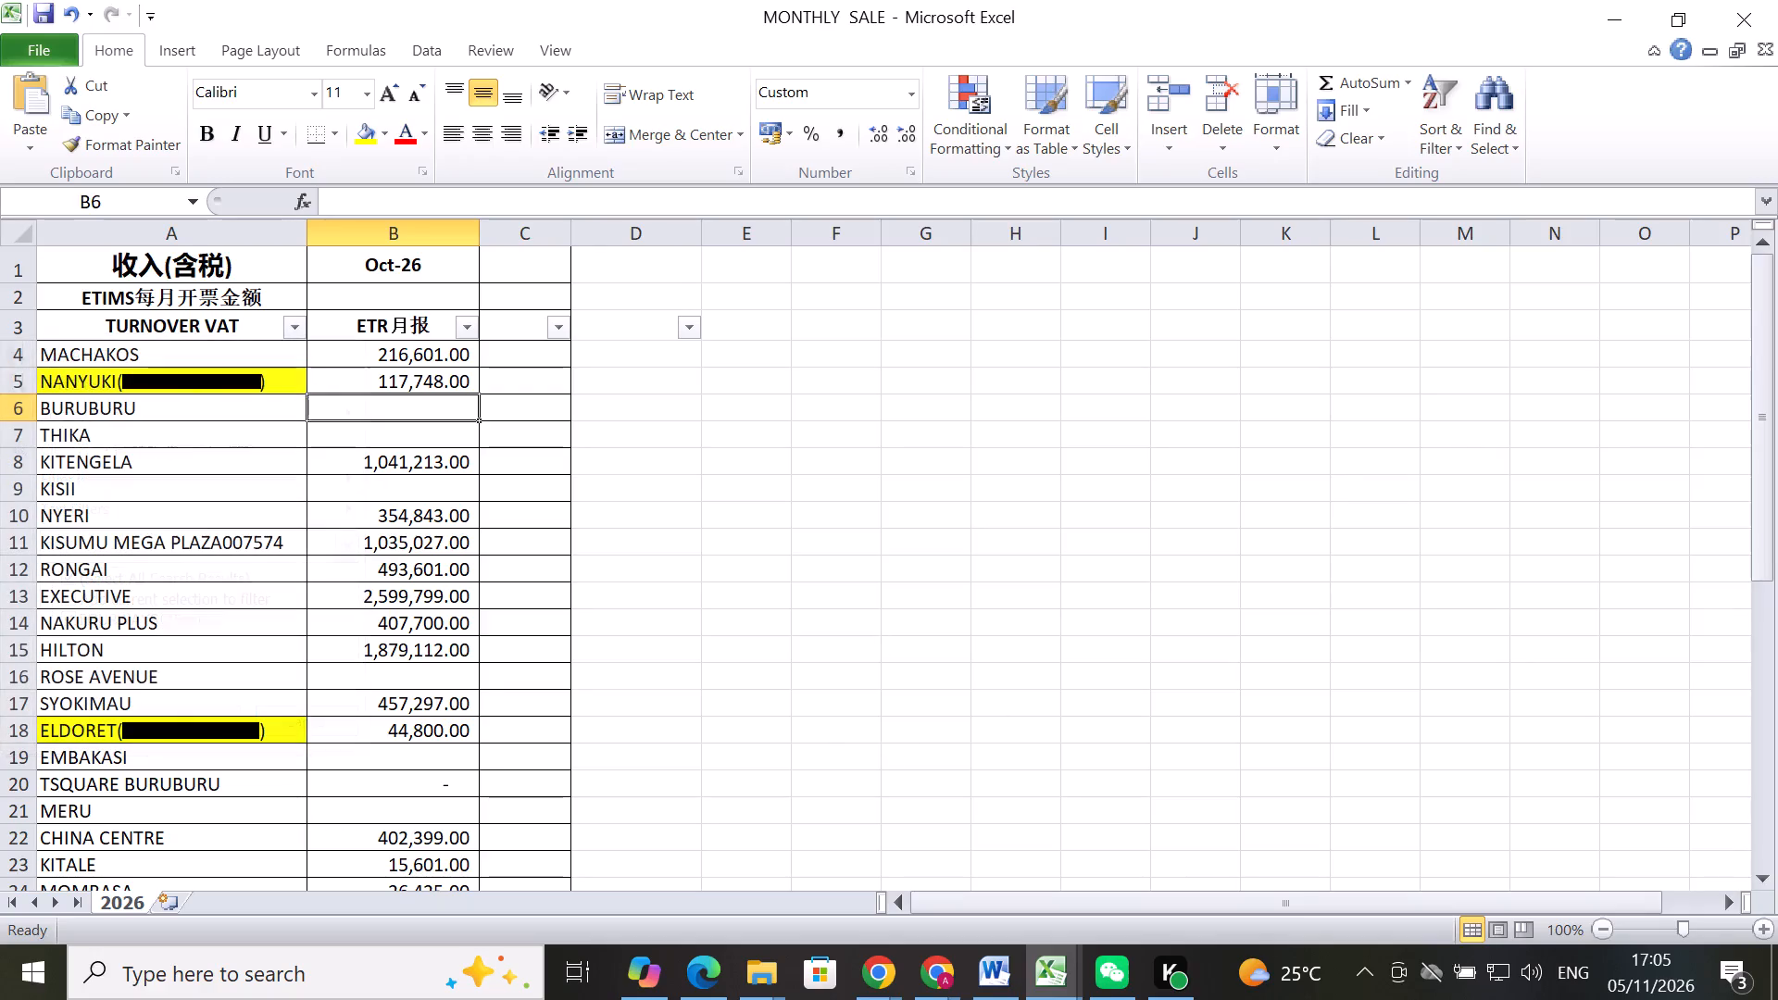
Insert a new row between NYALI and NAIROBI HOSPITAL in the shop list and name the shop KIAMBU.
left_click(511, 706)
scroll(328, 783, "down", 1)
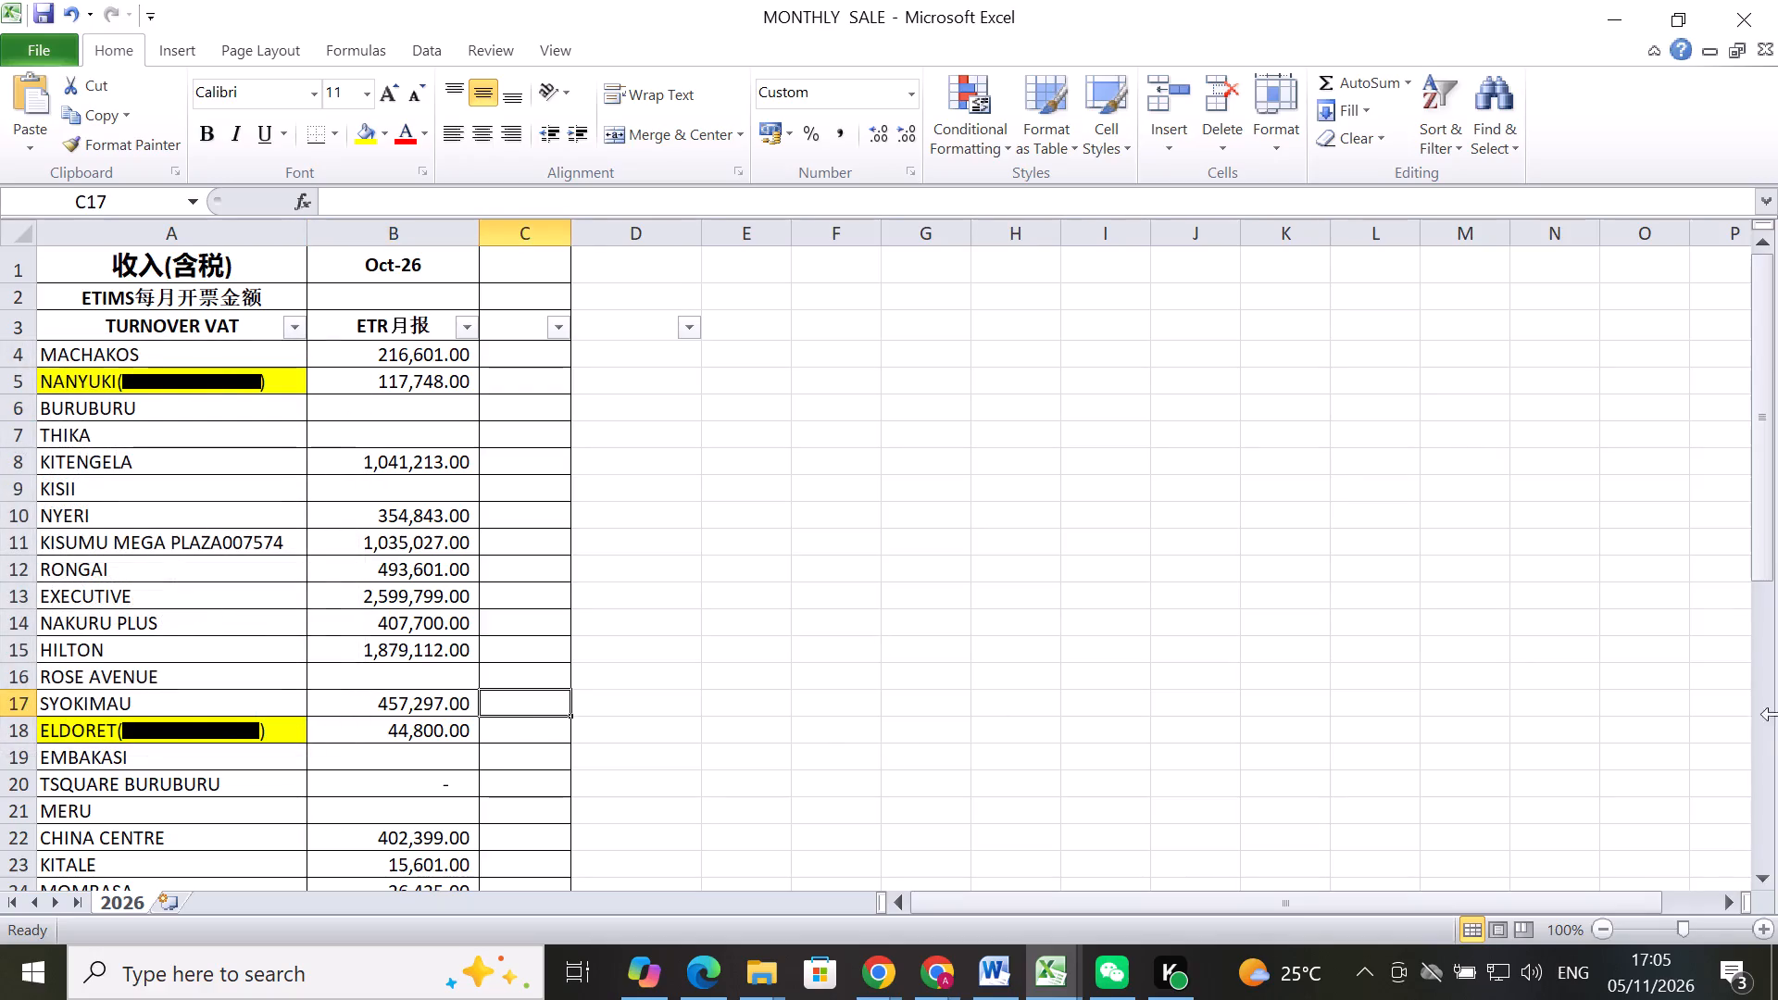
left_click_drag(1768, 542, 1775, 700)
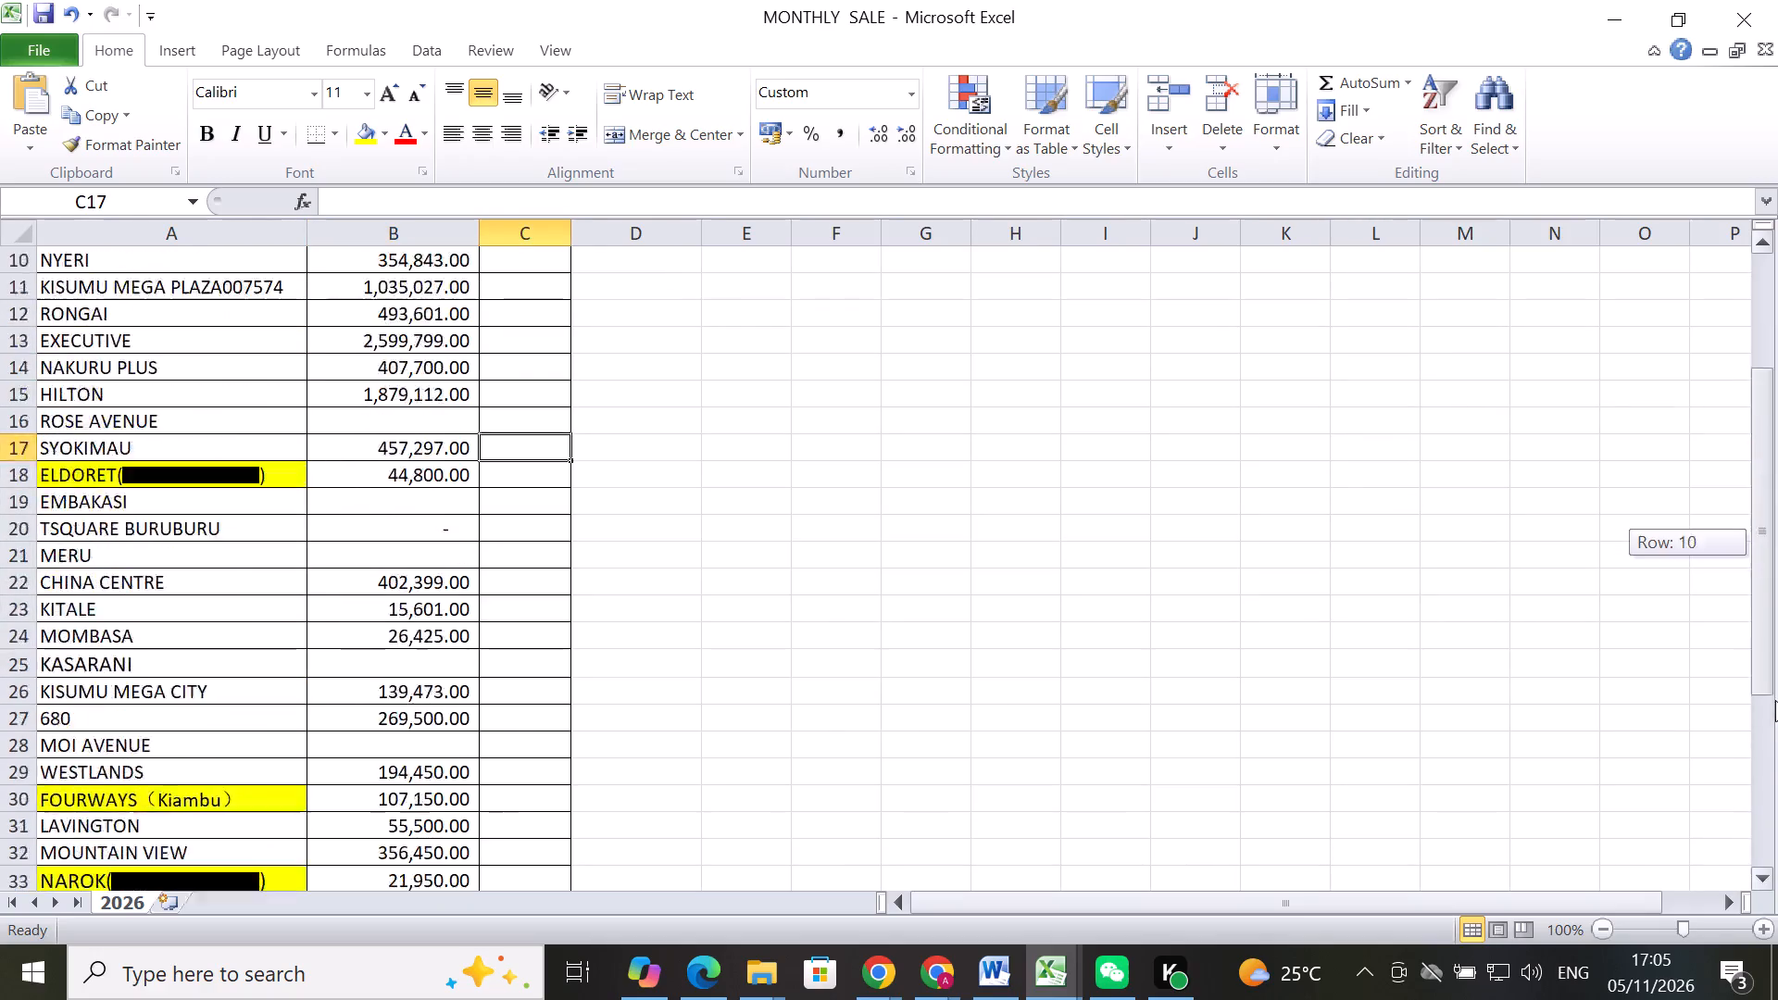
left_click_drag(1775, 700, 1777, 901)
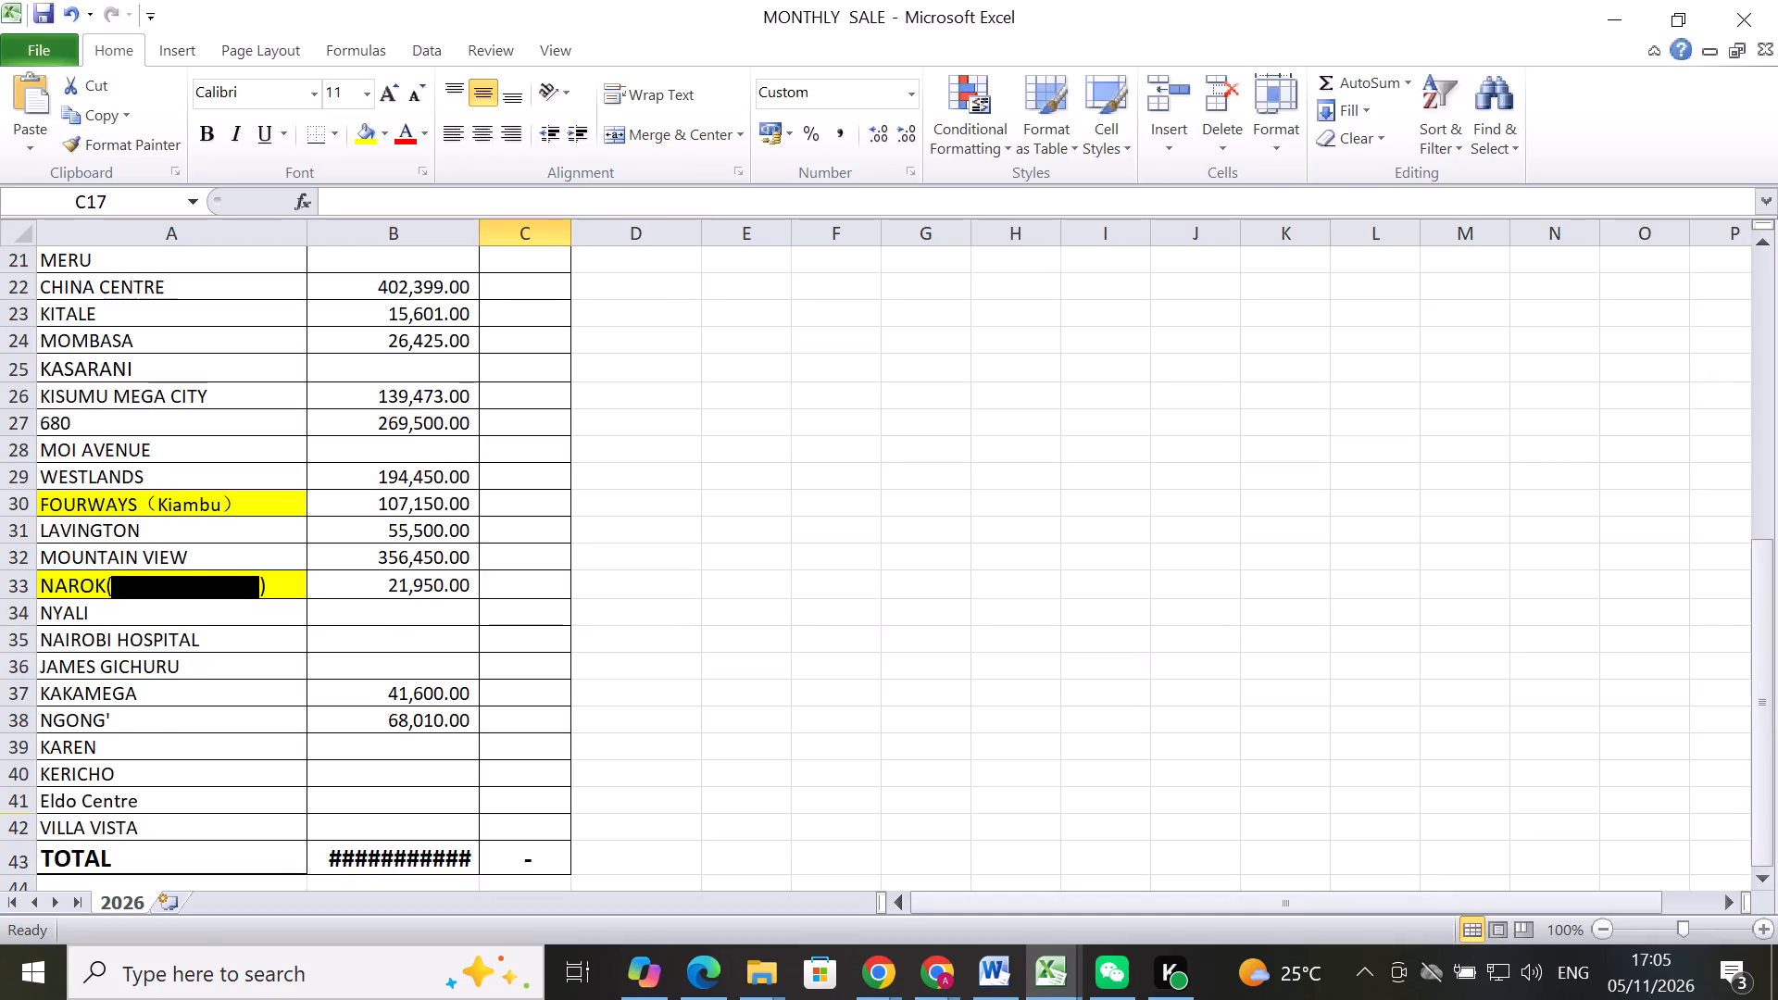
left_click(19, 642)
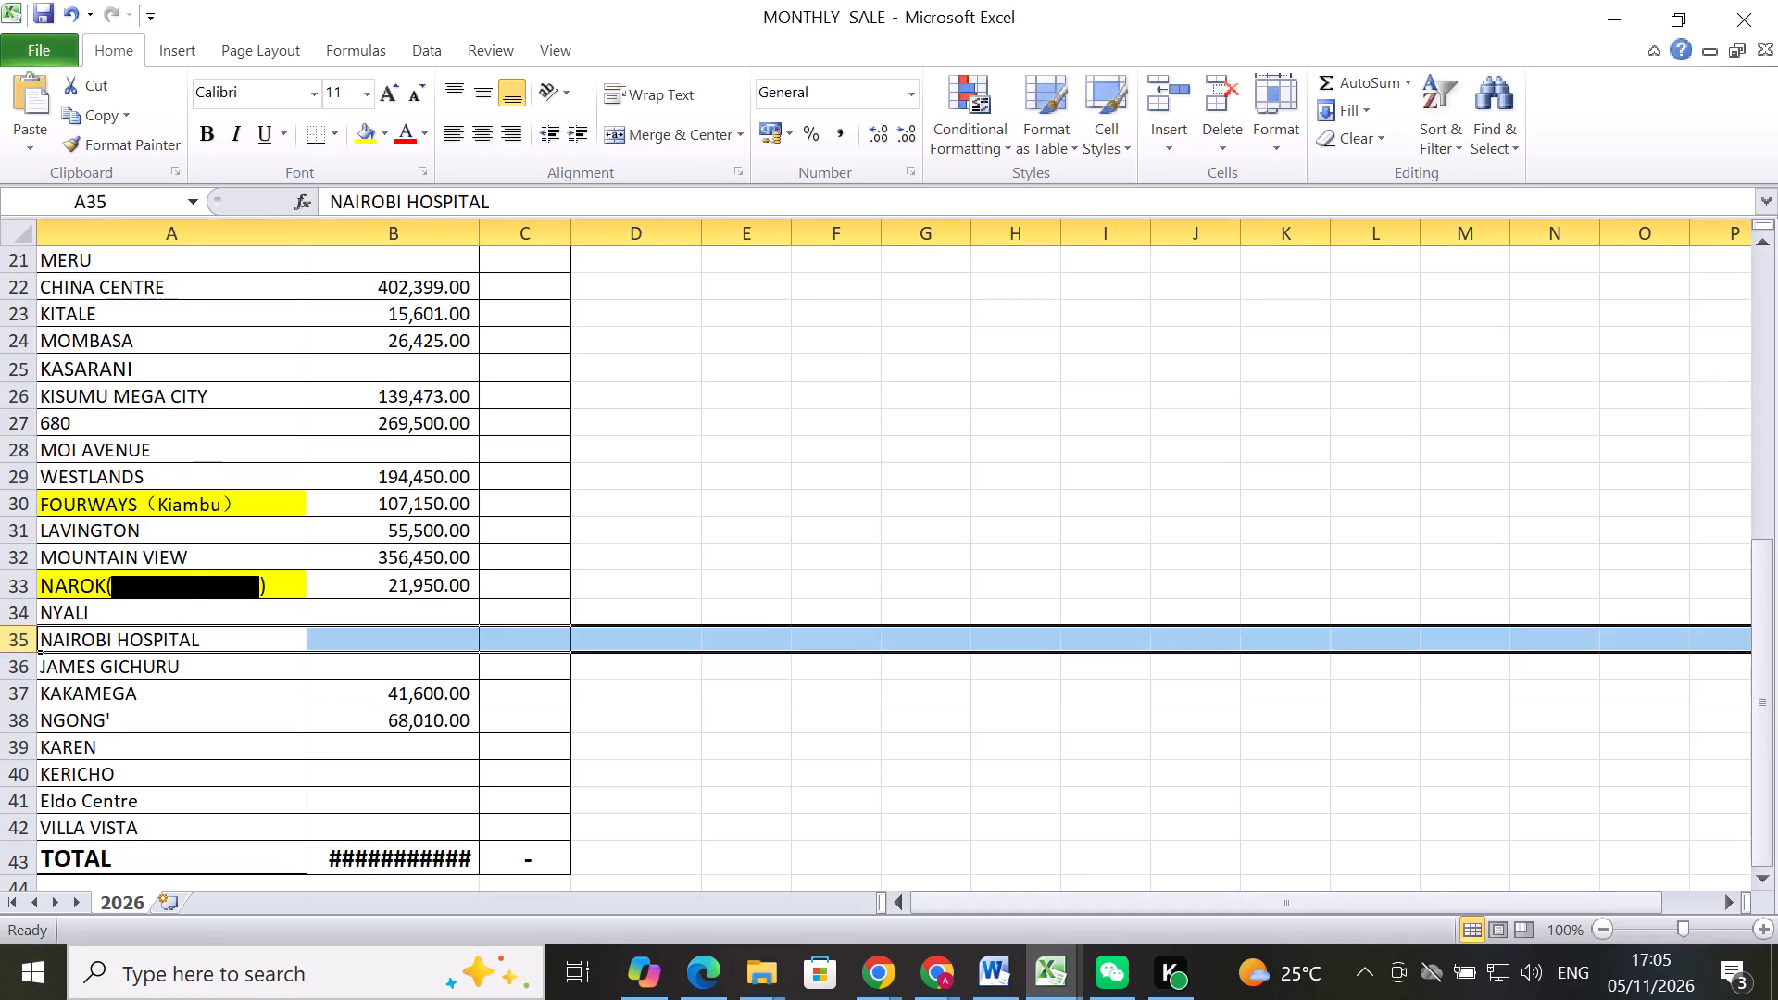
right_click(19, 642)
left_click(73, 447)
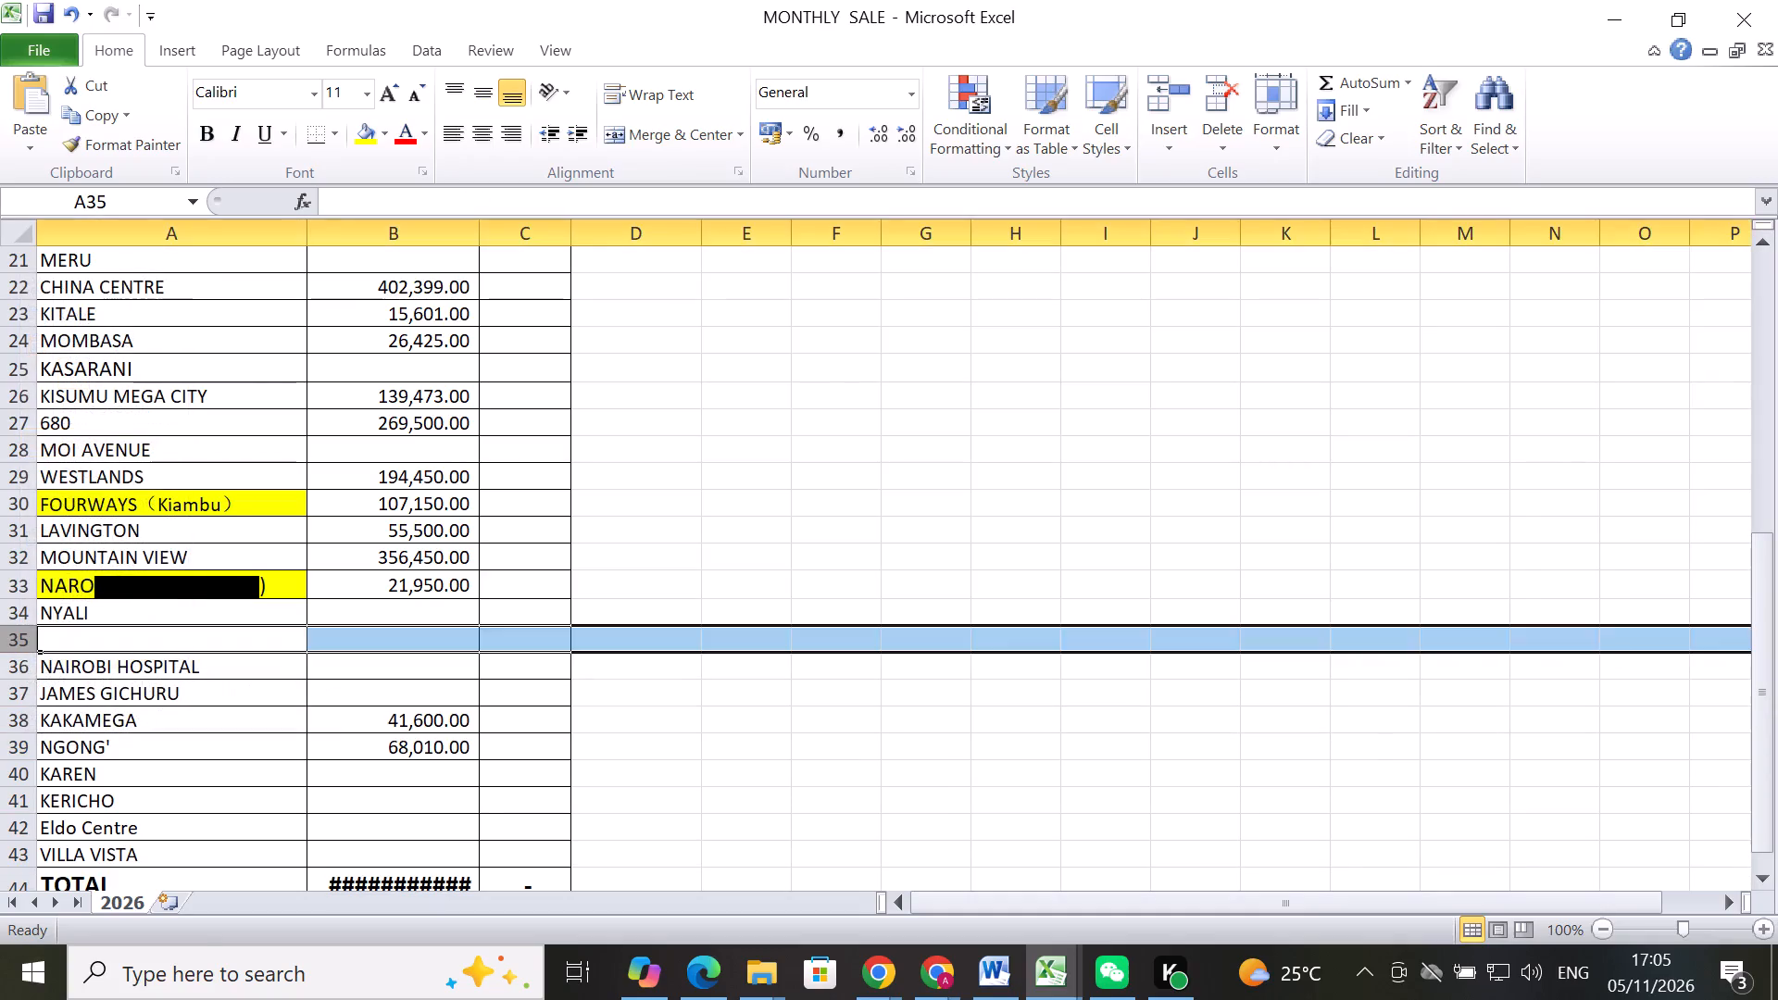
left_click(133, 632)
type("ki")
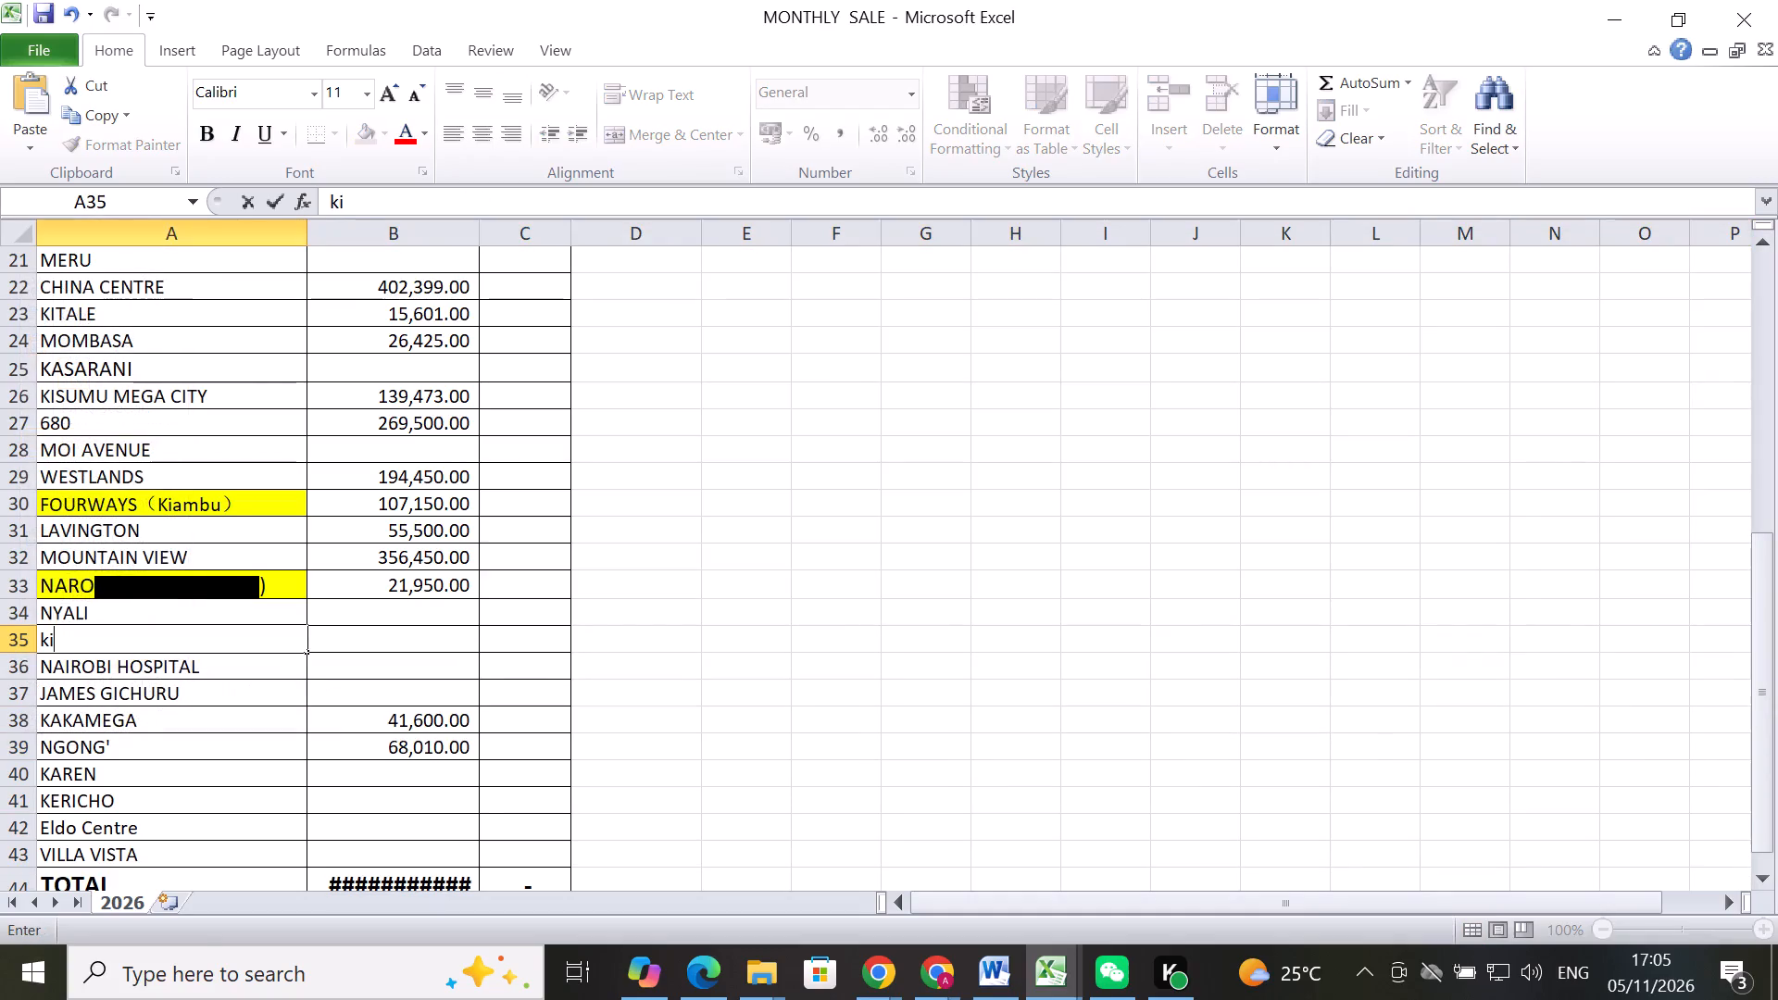
key("BackSpace")
key("BackSpace")
type("KIAMBU")
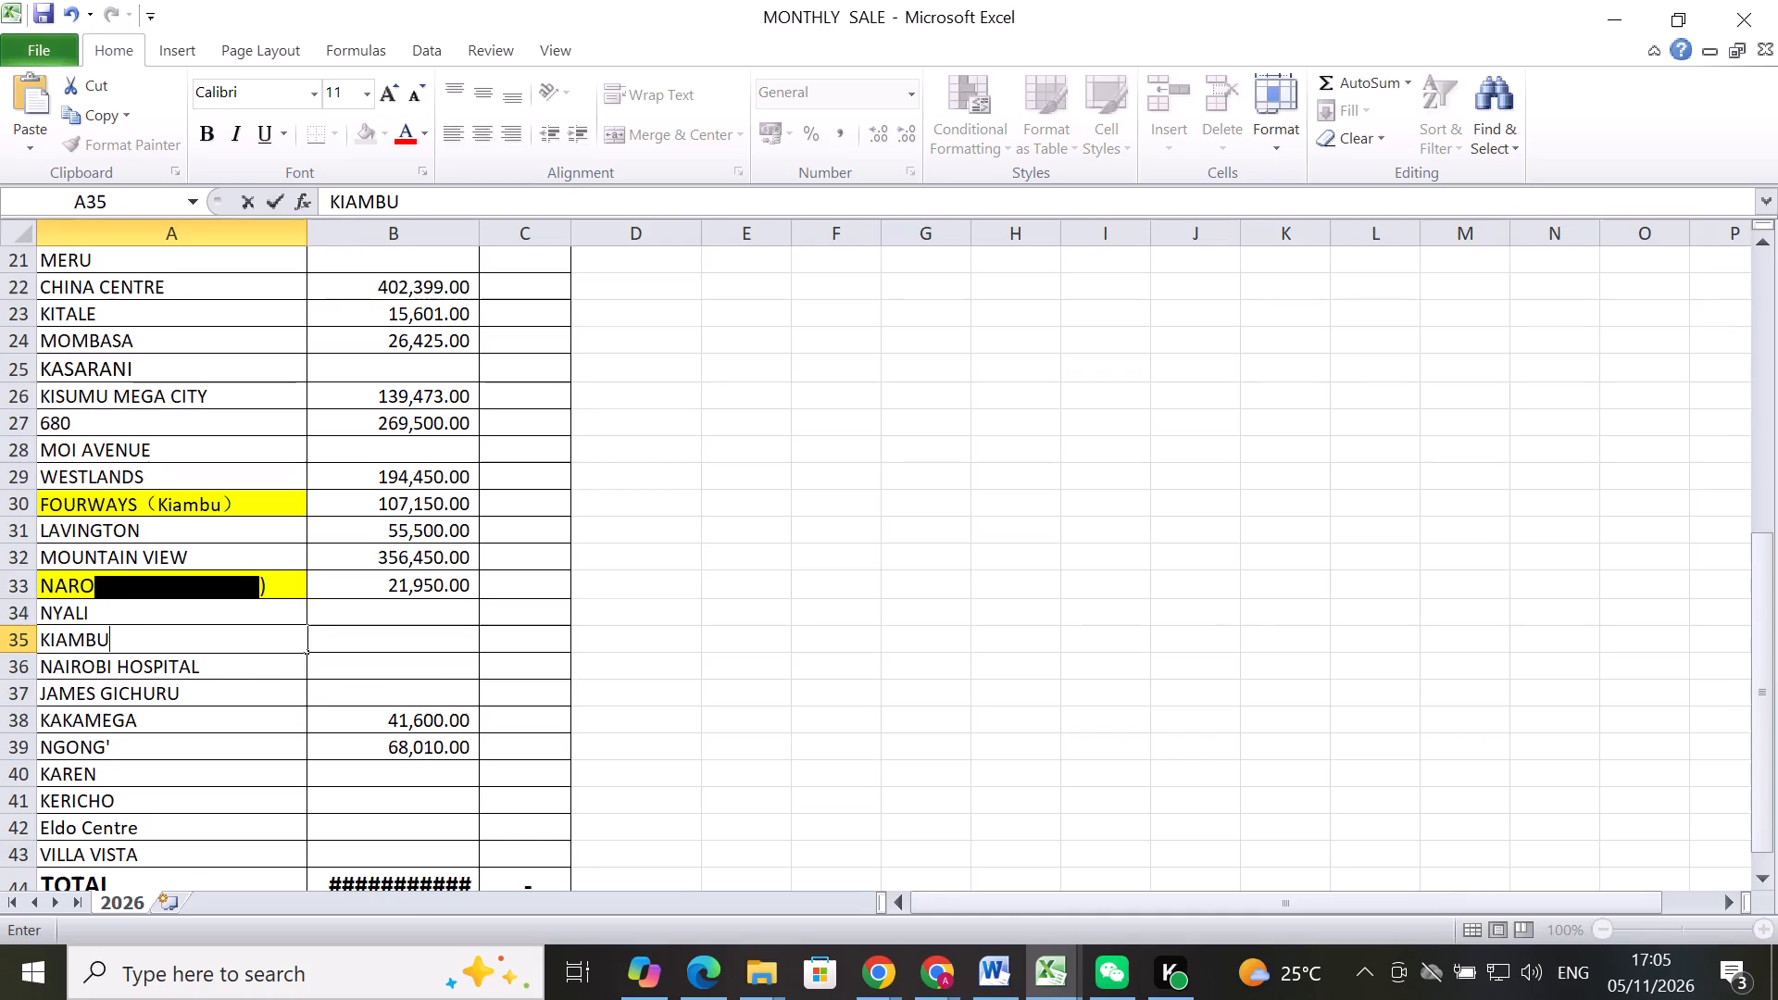
Enter 159250 as the Oct-26 ETR amount for the new KIAMBU shop.
left_click(408, 635)
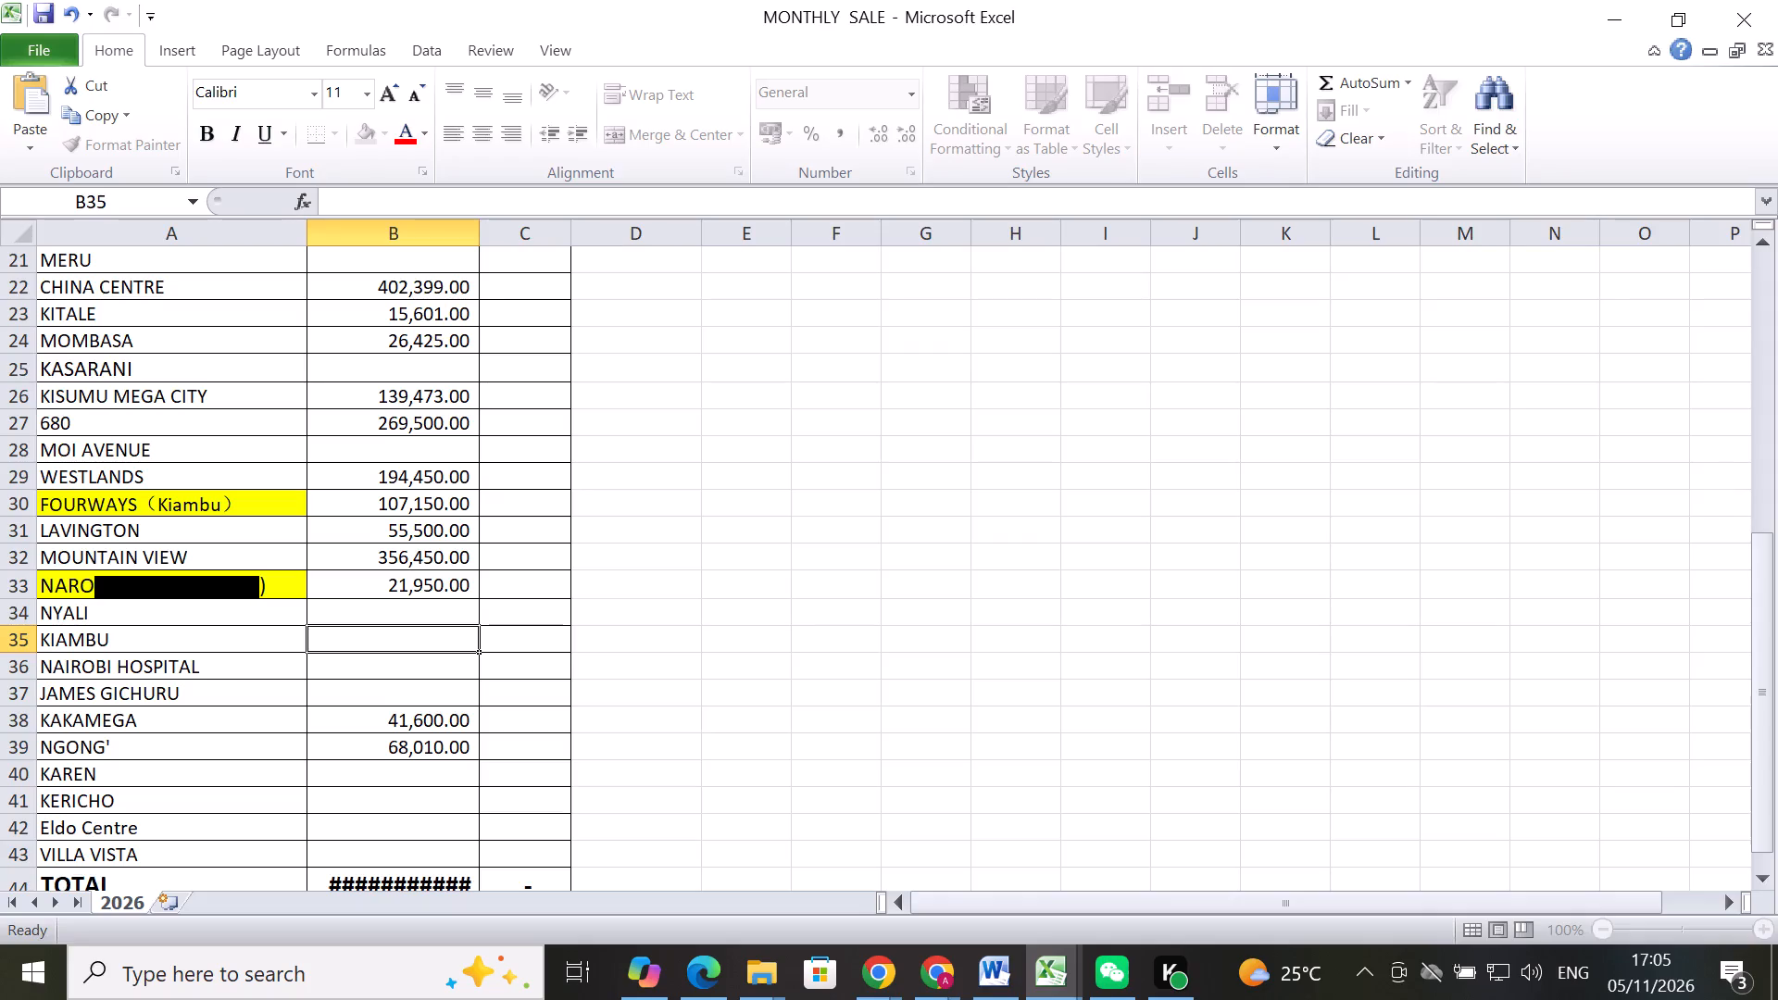
key("1")
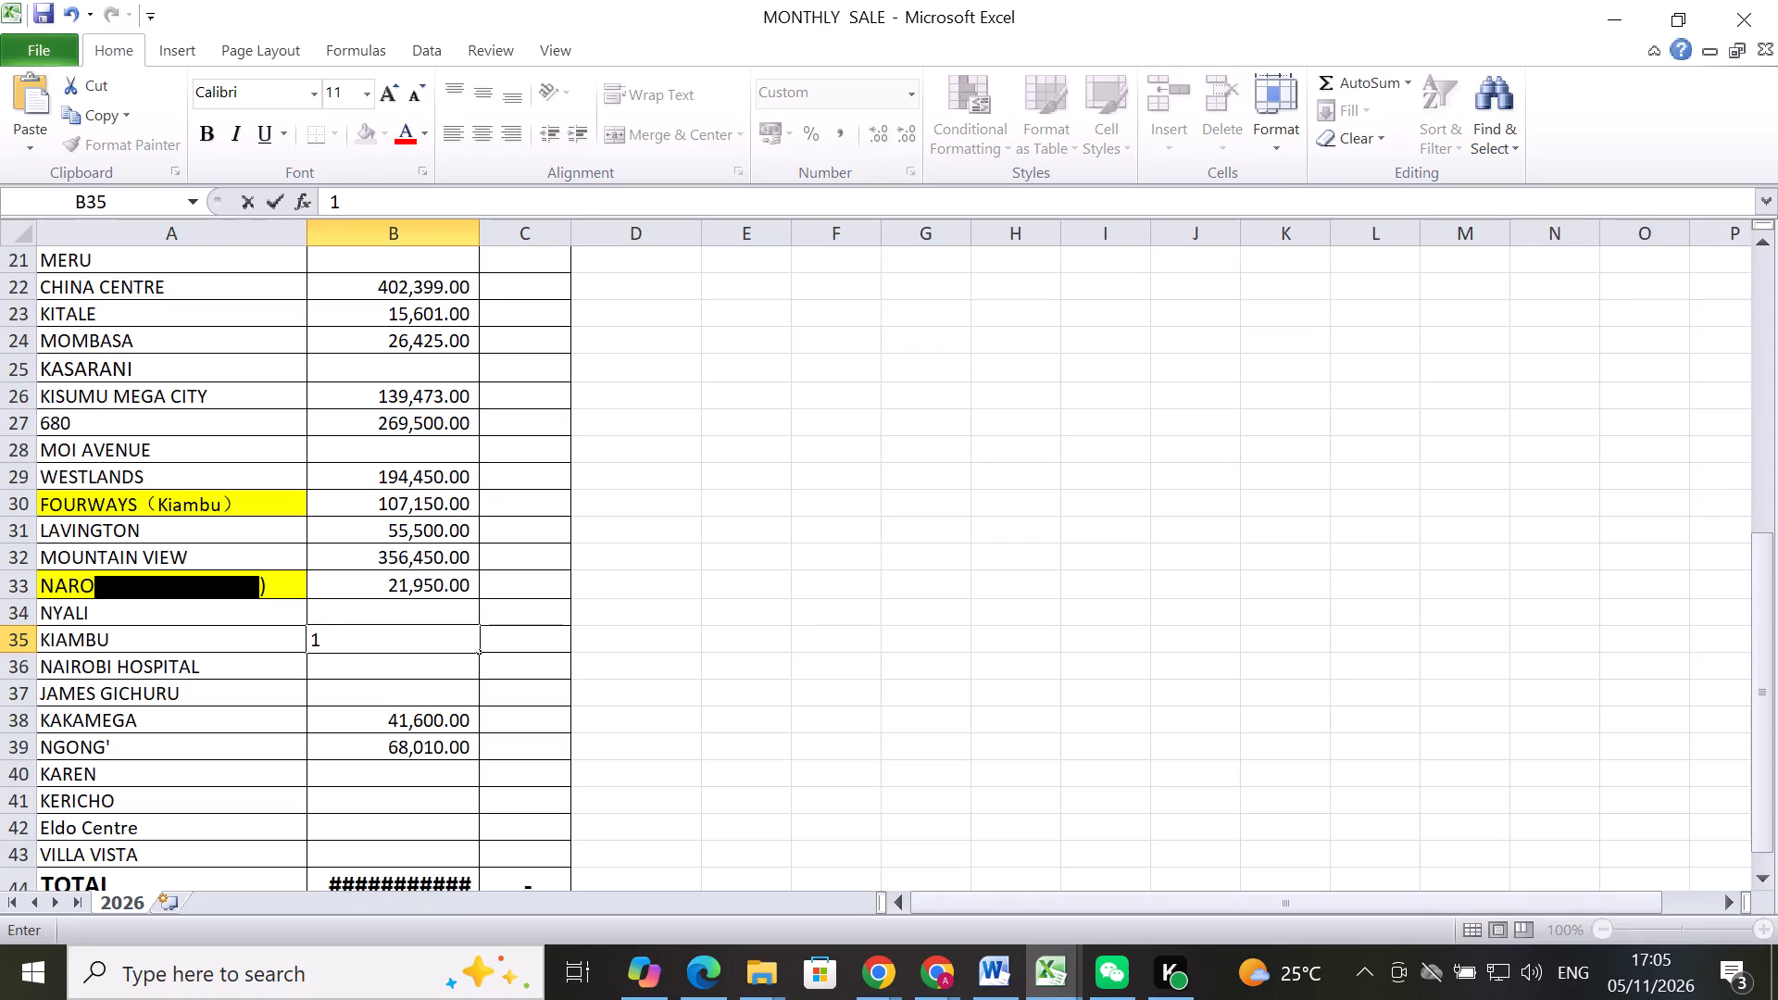
type("59")
type("250")
key("Return")
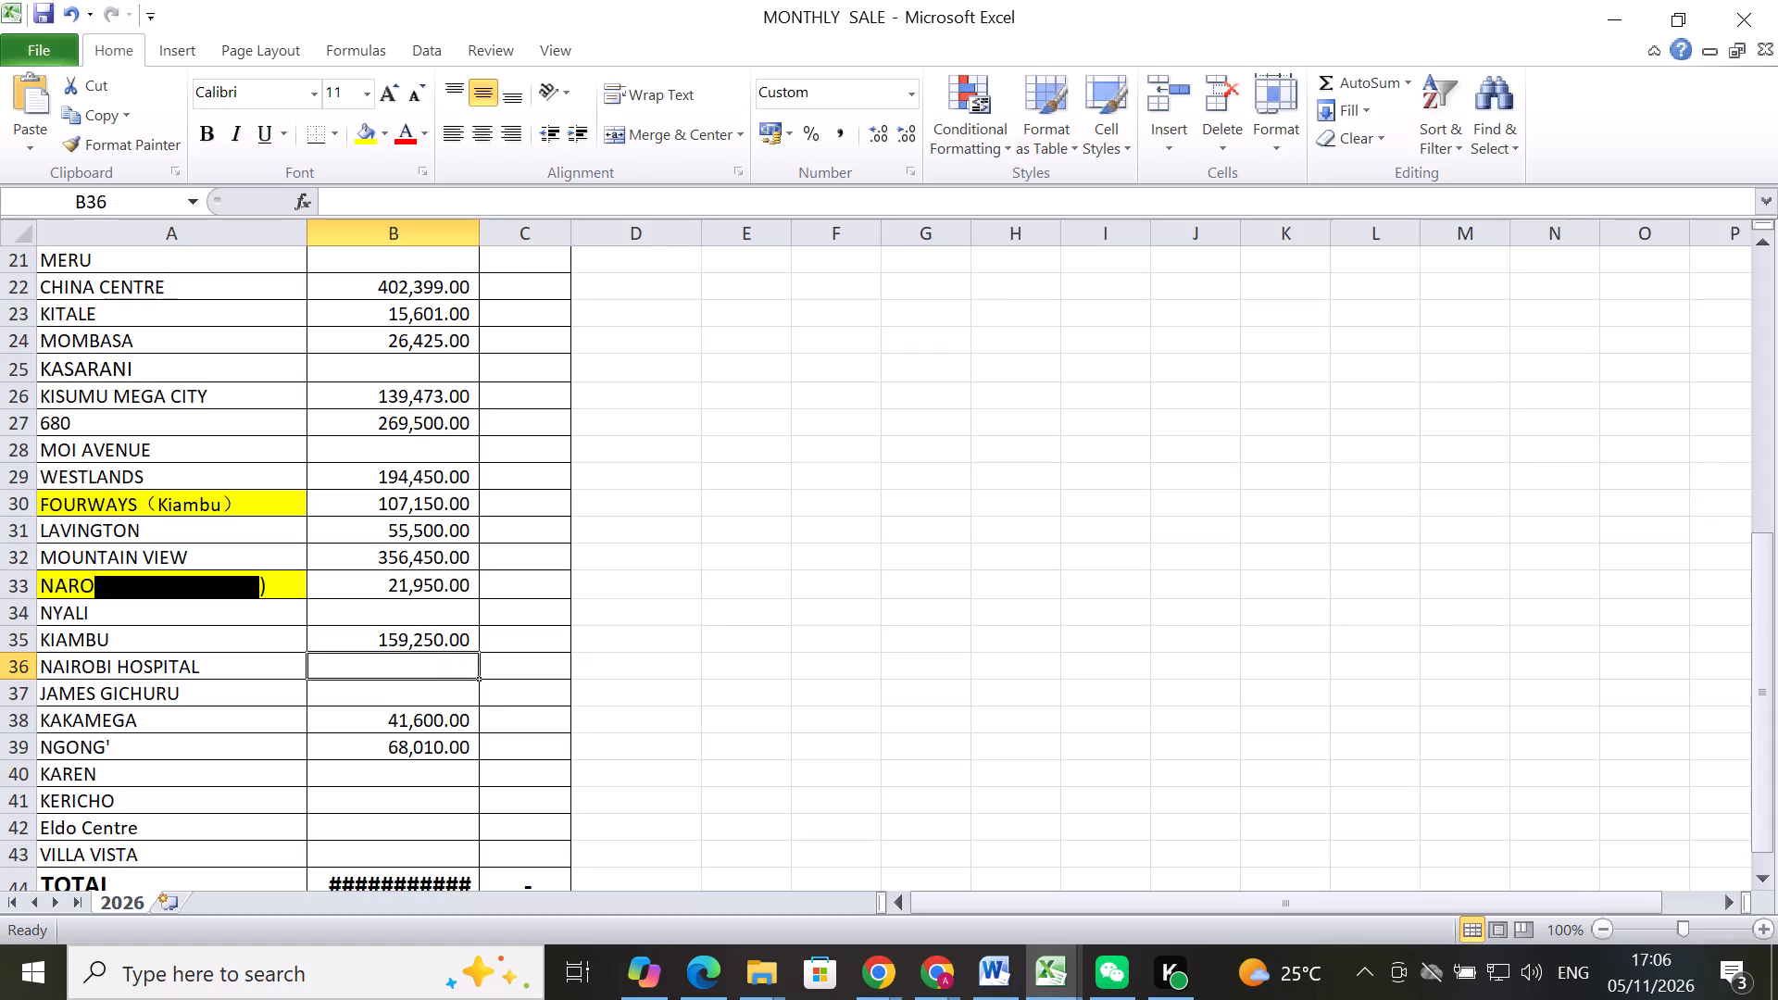
Find the VILLA VISTA row in the shop list and enter 81600 as its Oct-26 ETR amount.
scroll(530, 613, "down", 2)
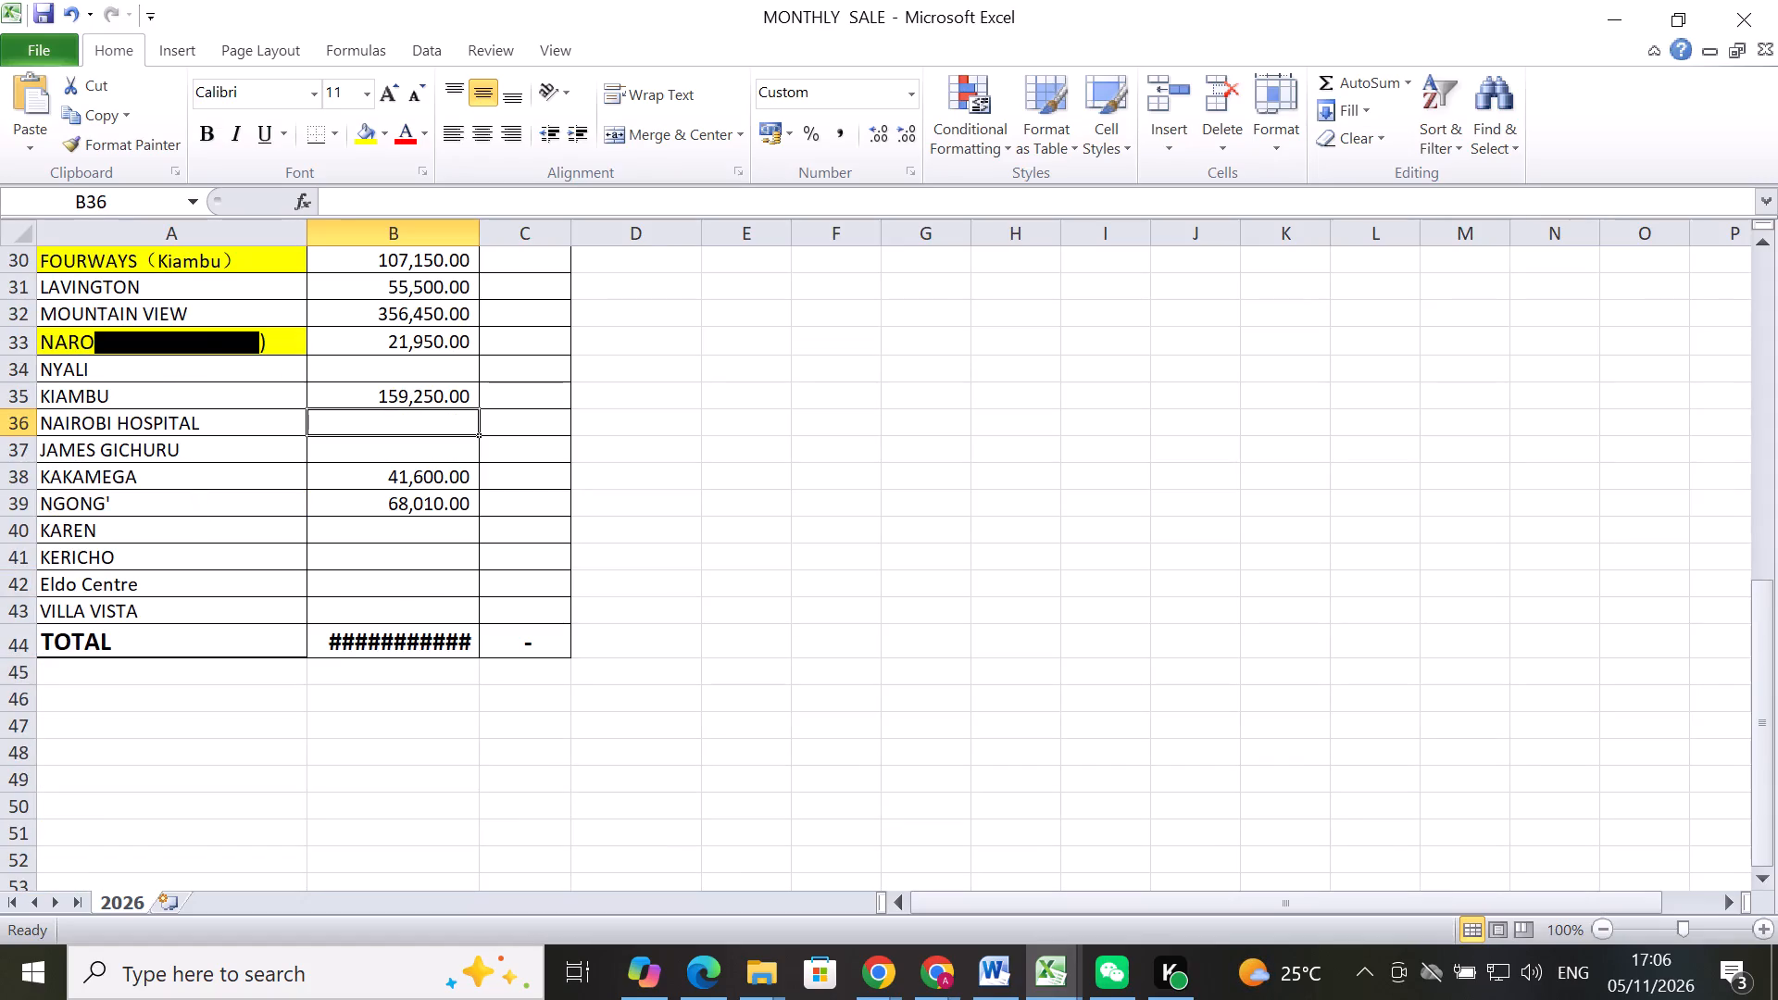
left_click(433, 615)
type("816")
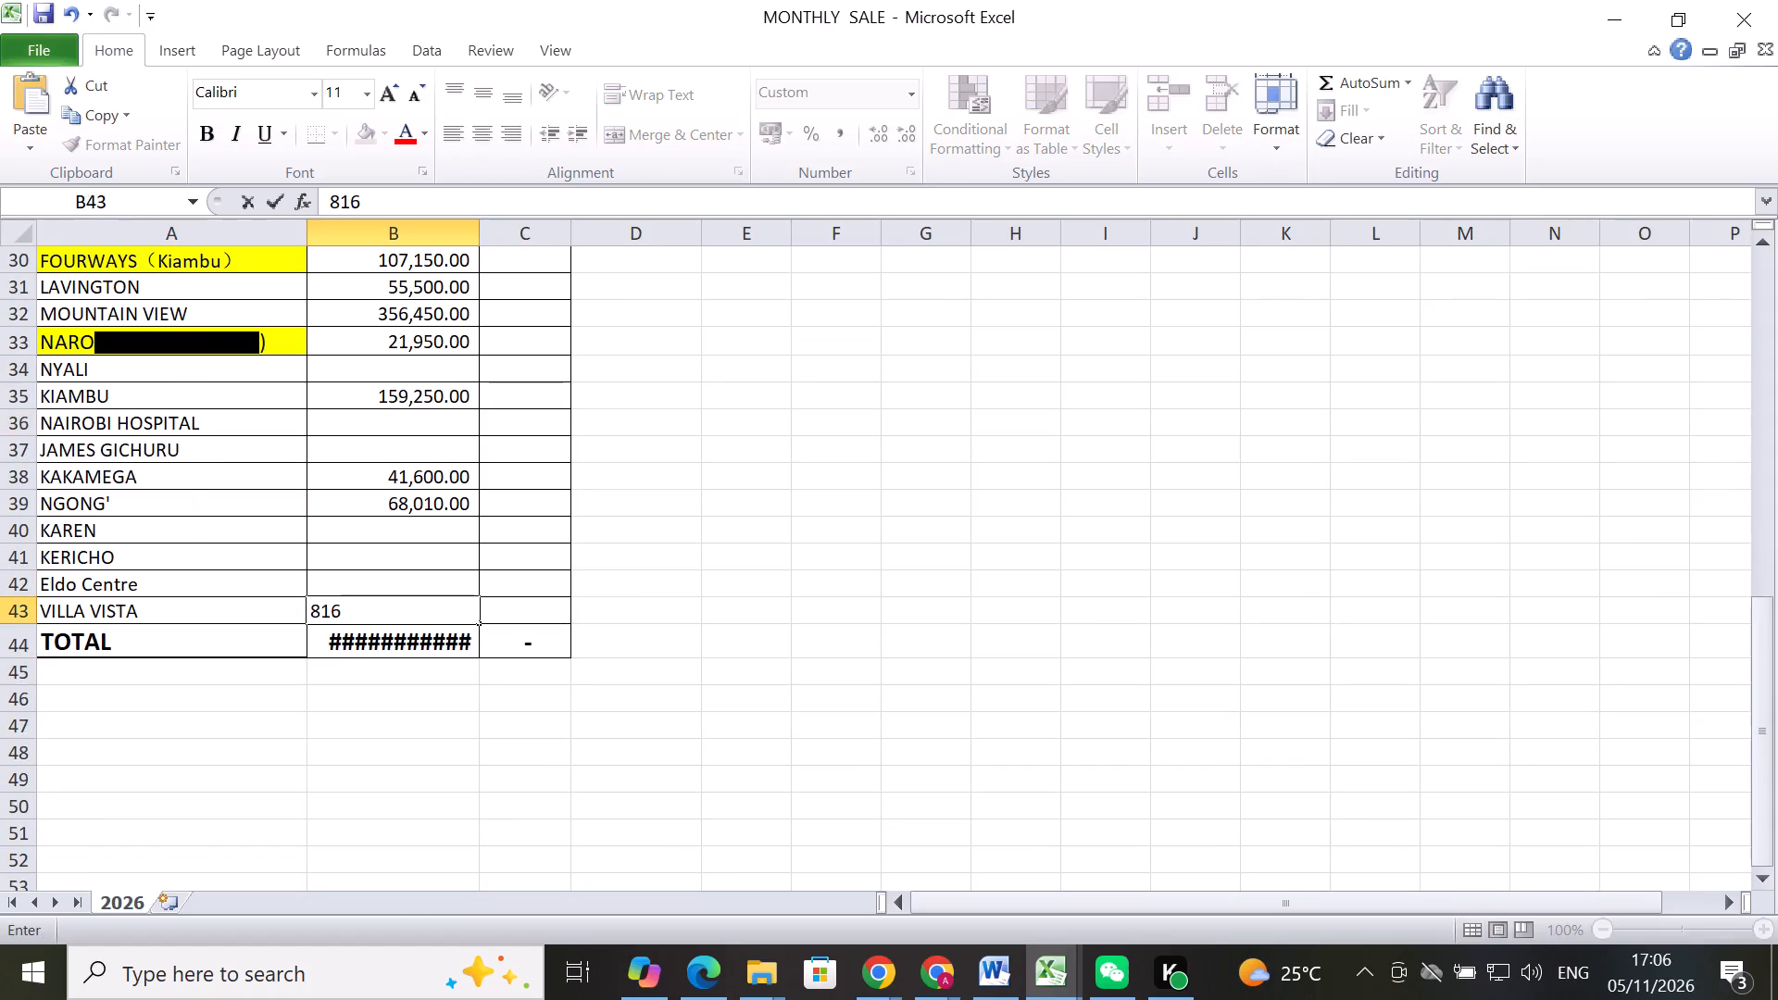
type("00")
key("Return")
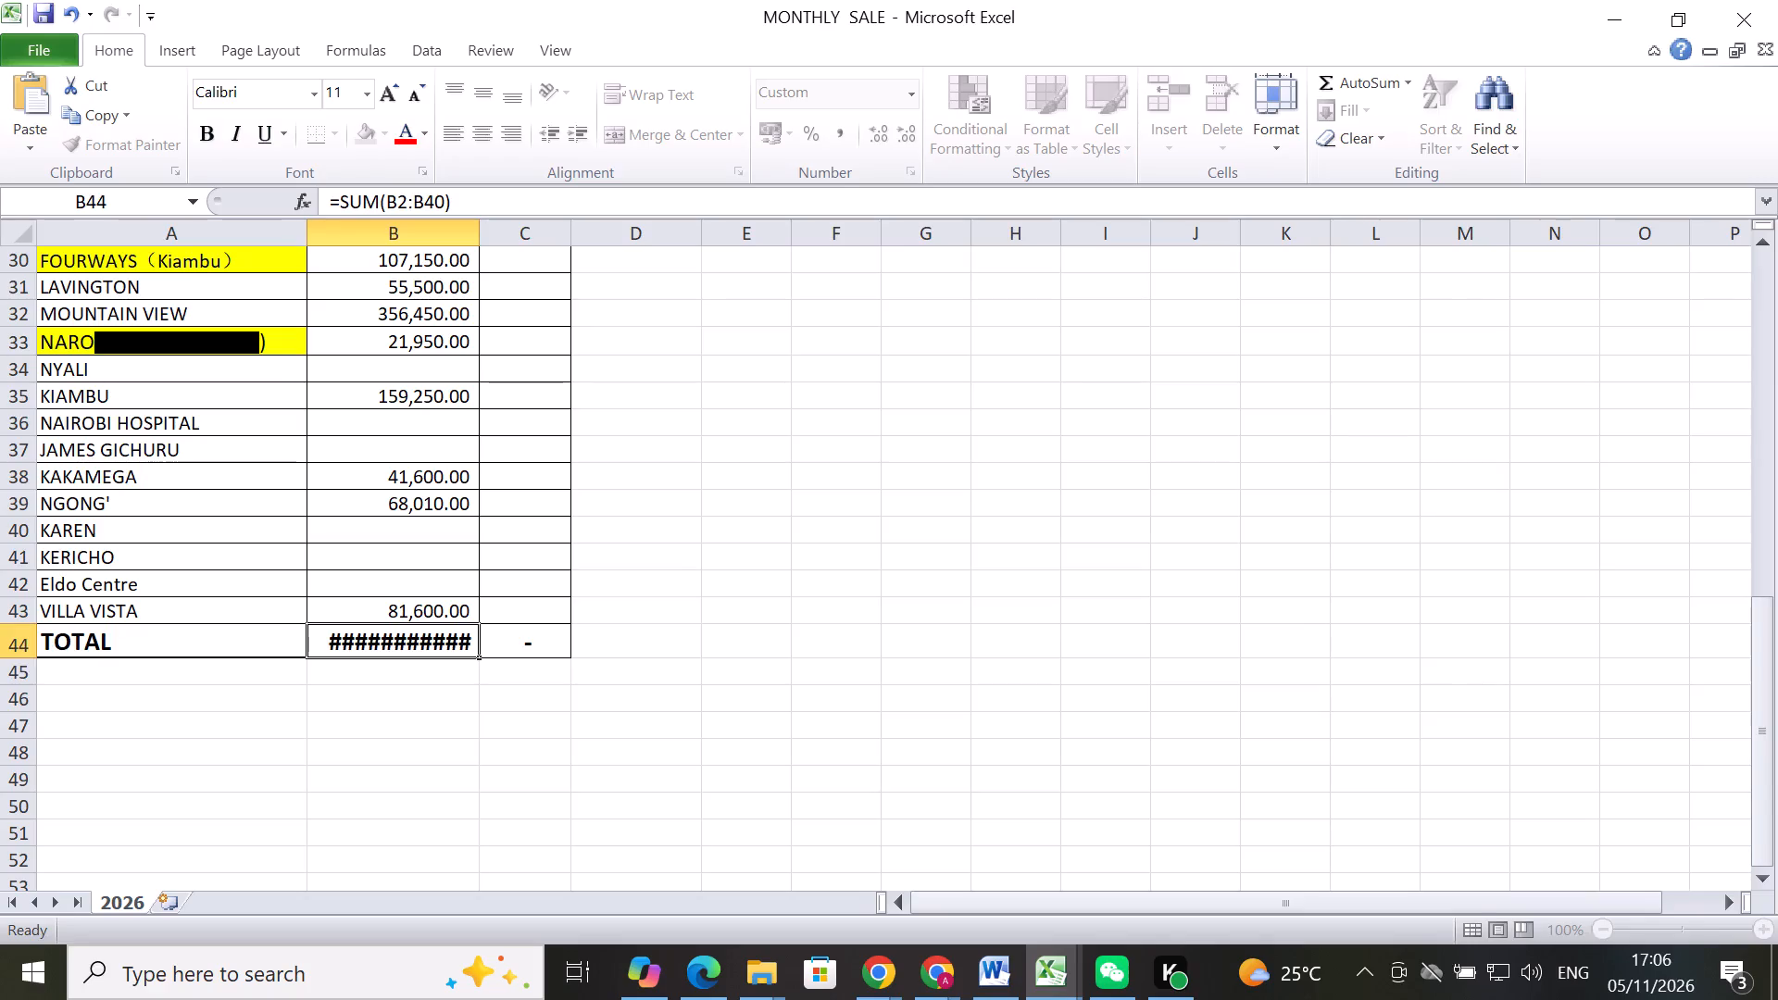
Find the THIKA row in the shop list and enter 165525 as its Oct-26 ETR amount.
scroll(171, 573, "up", 1)
scroll(276, 537, "down", 1)
scroll(277, 538, "up", 1)
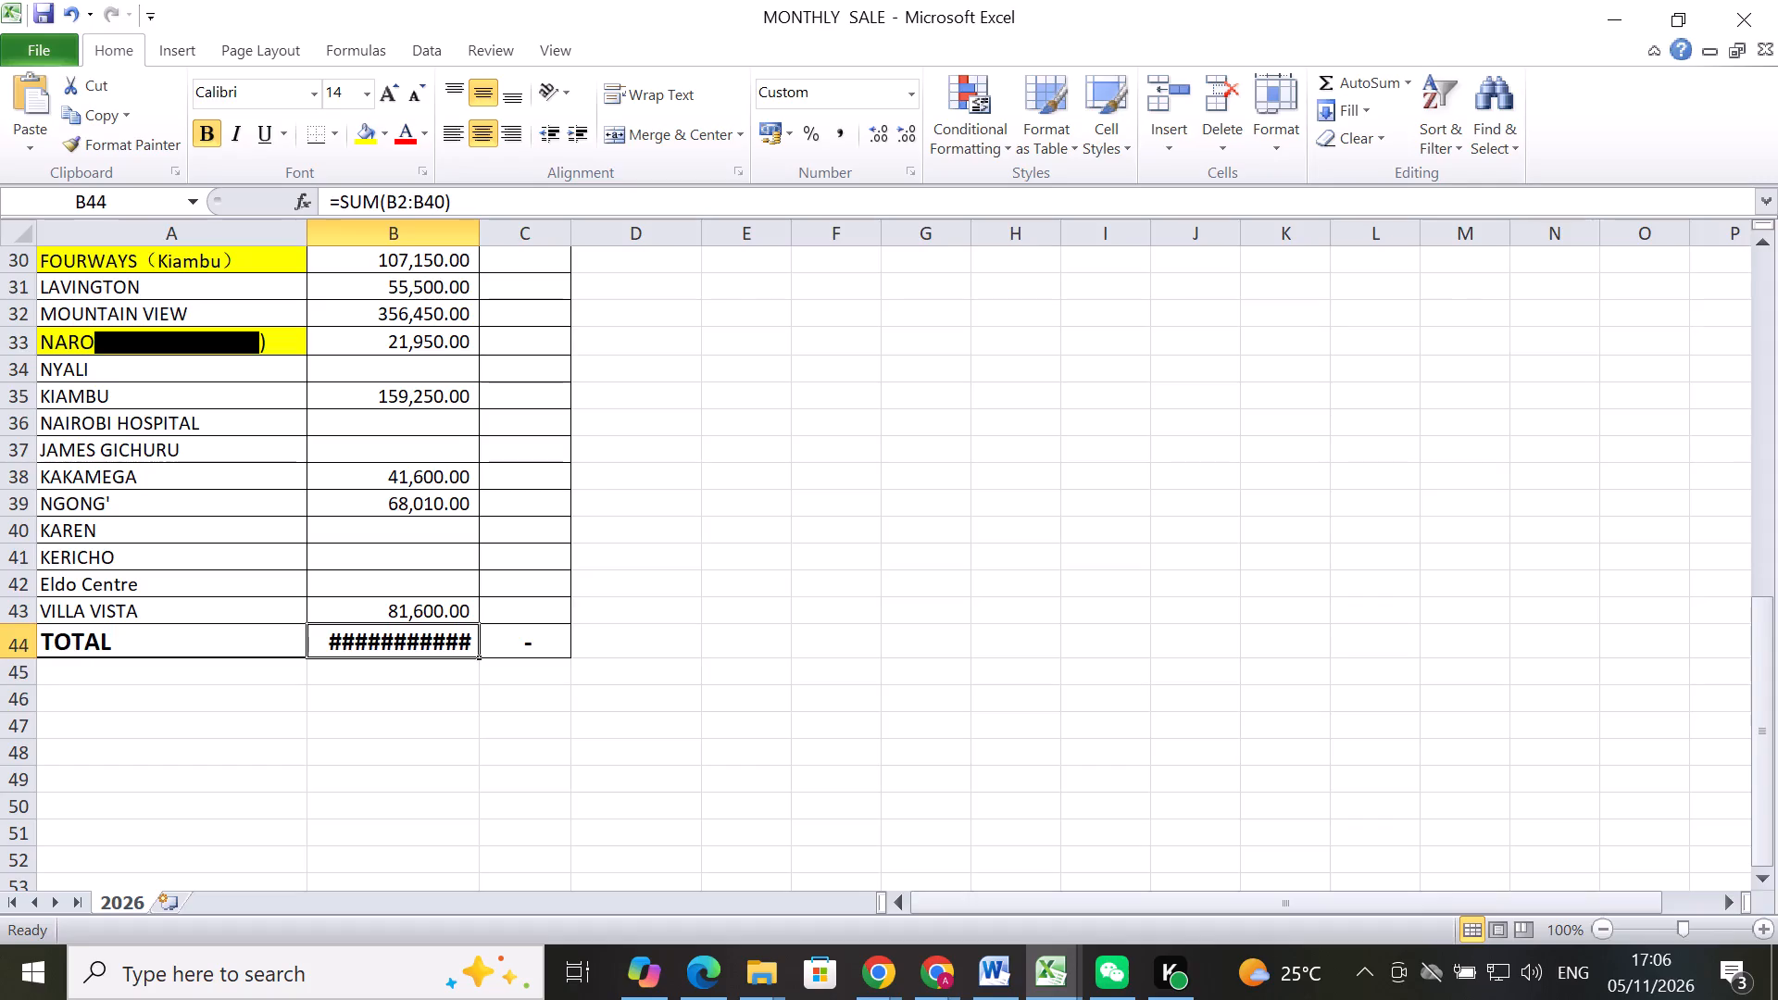
scroll(595, 521, "up", 5)
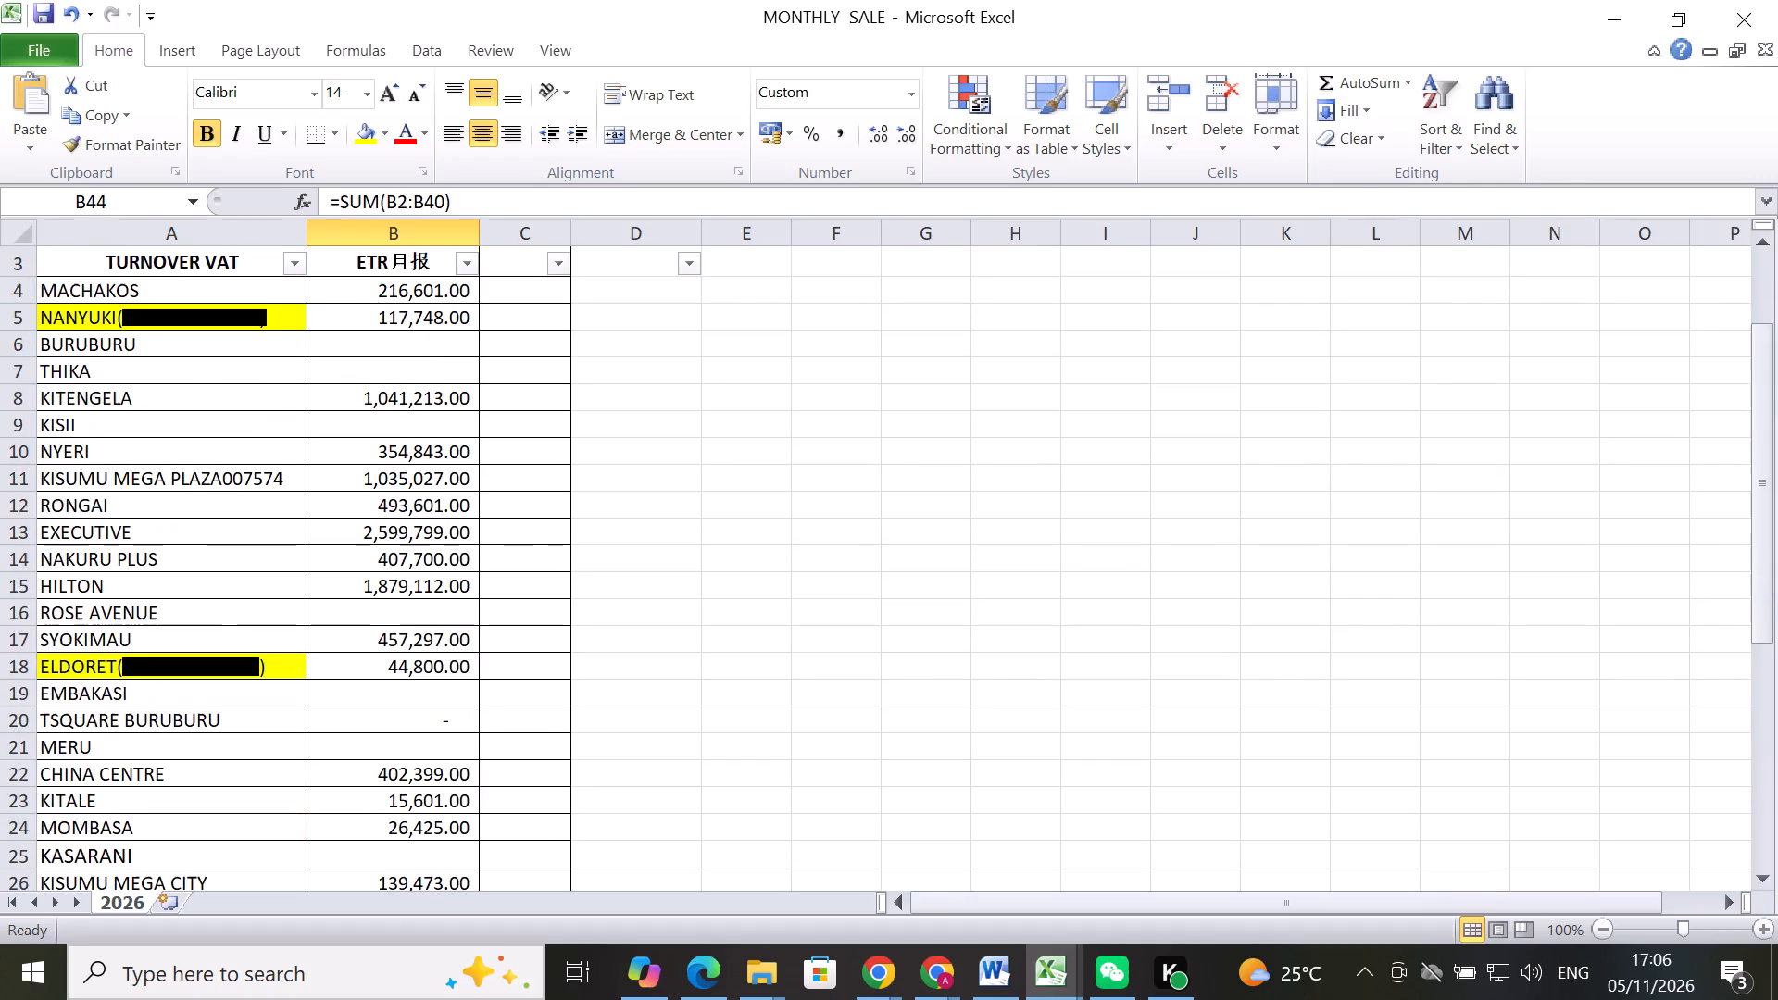
left_click(419, 367)
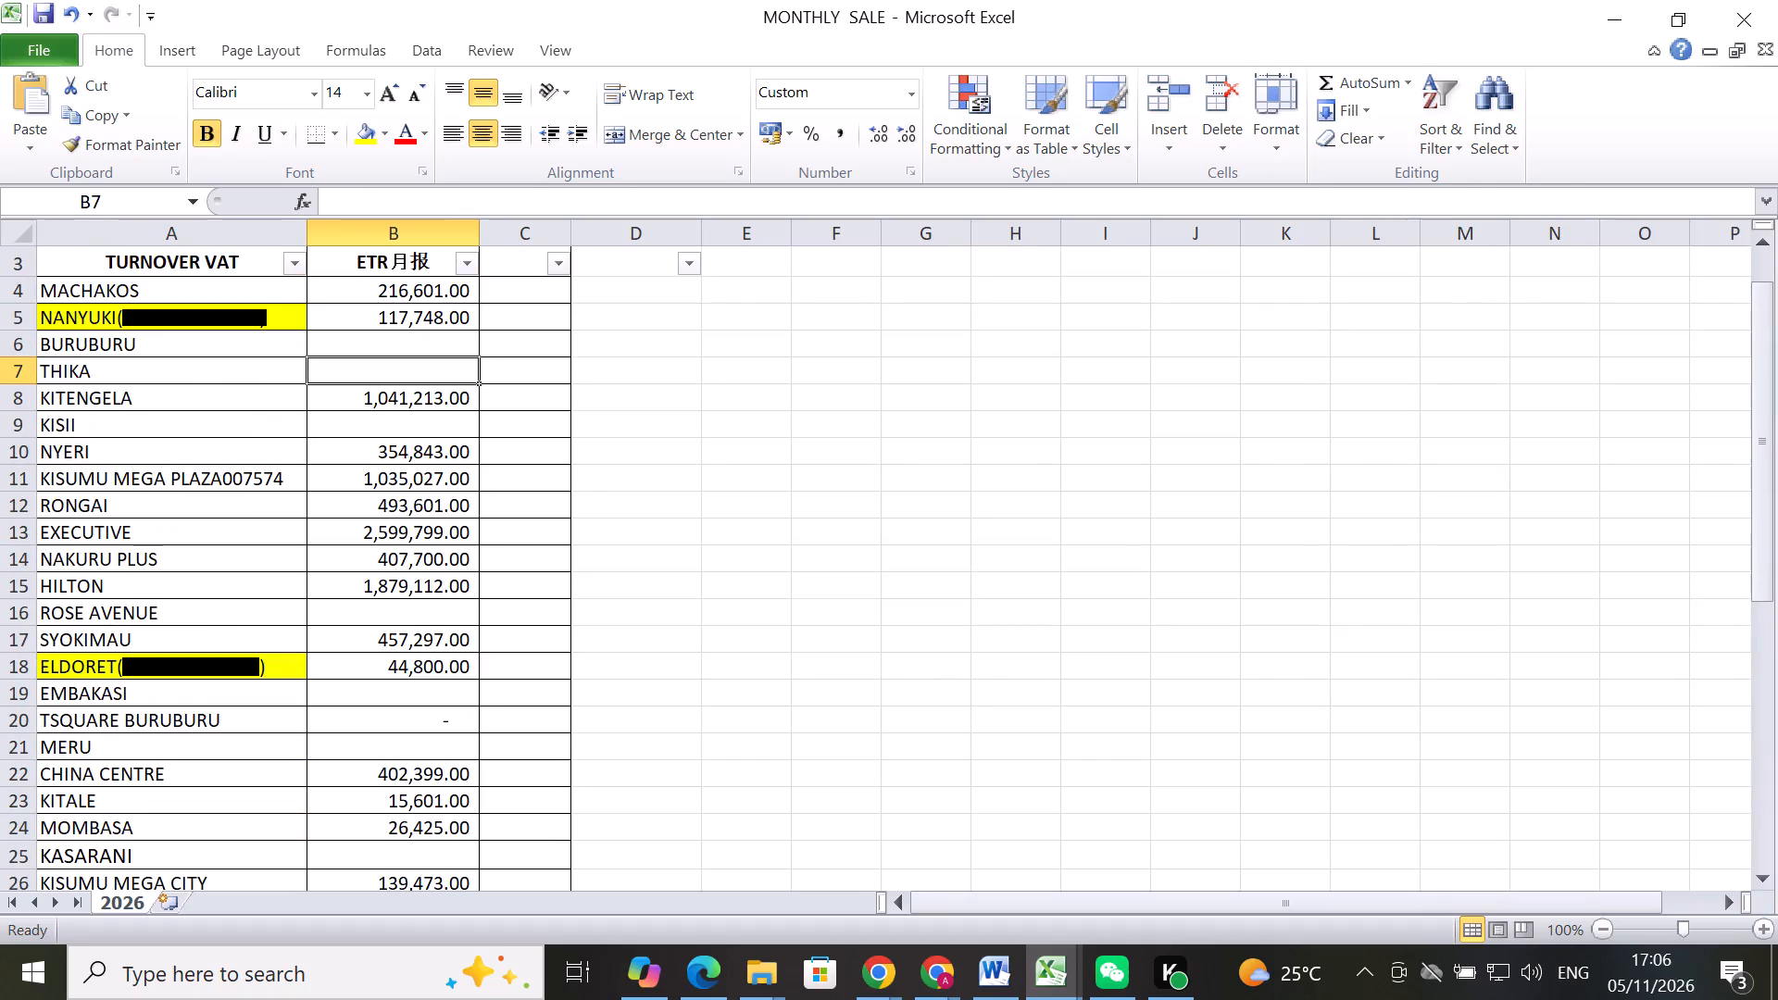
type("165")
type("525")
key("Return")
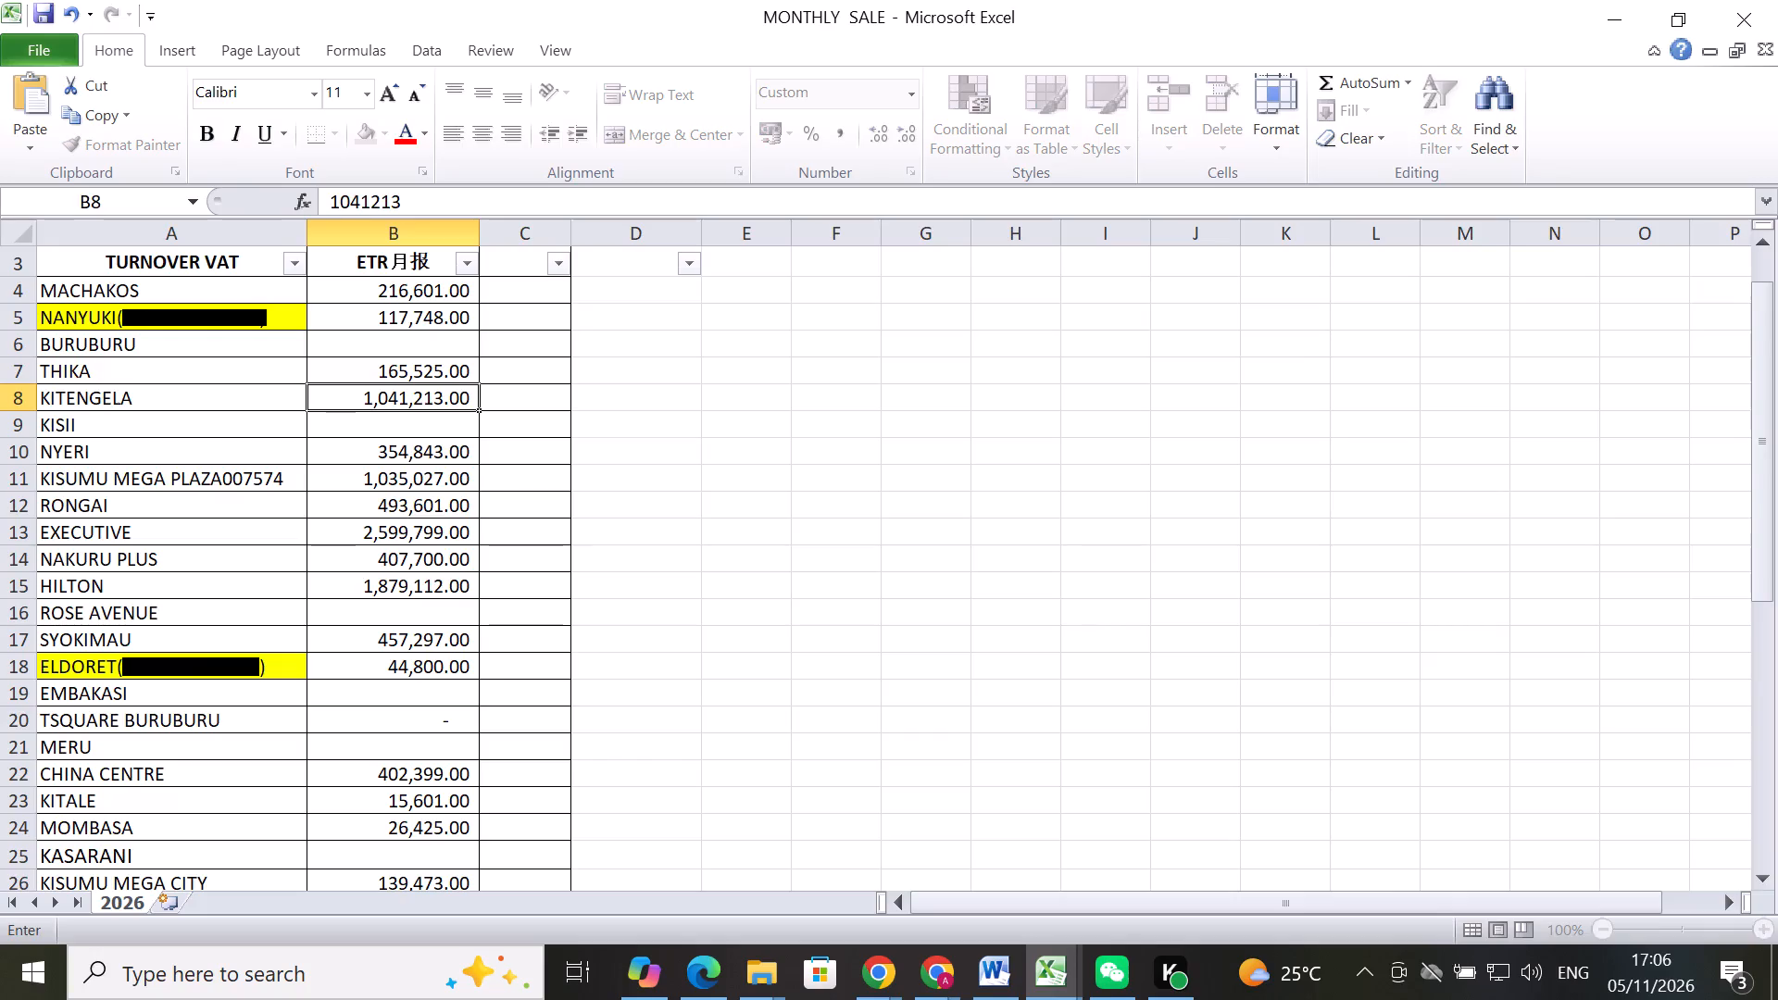
scroll(194, 634, "down", 5)
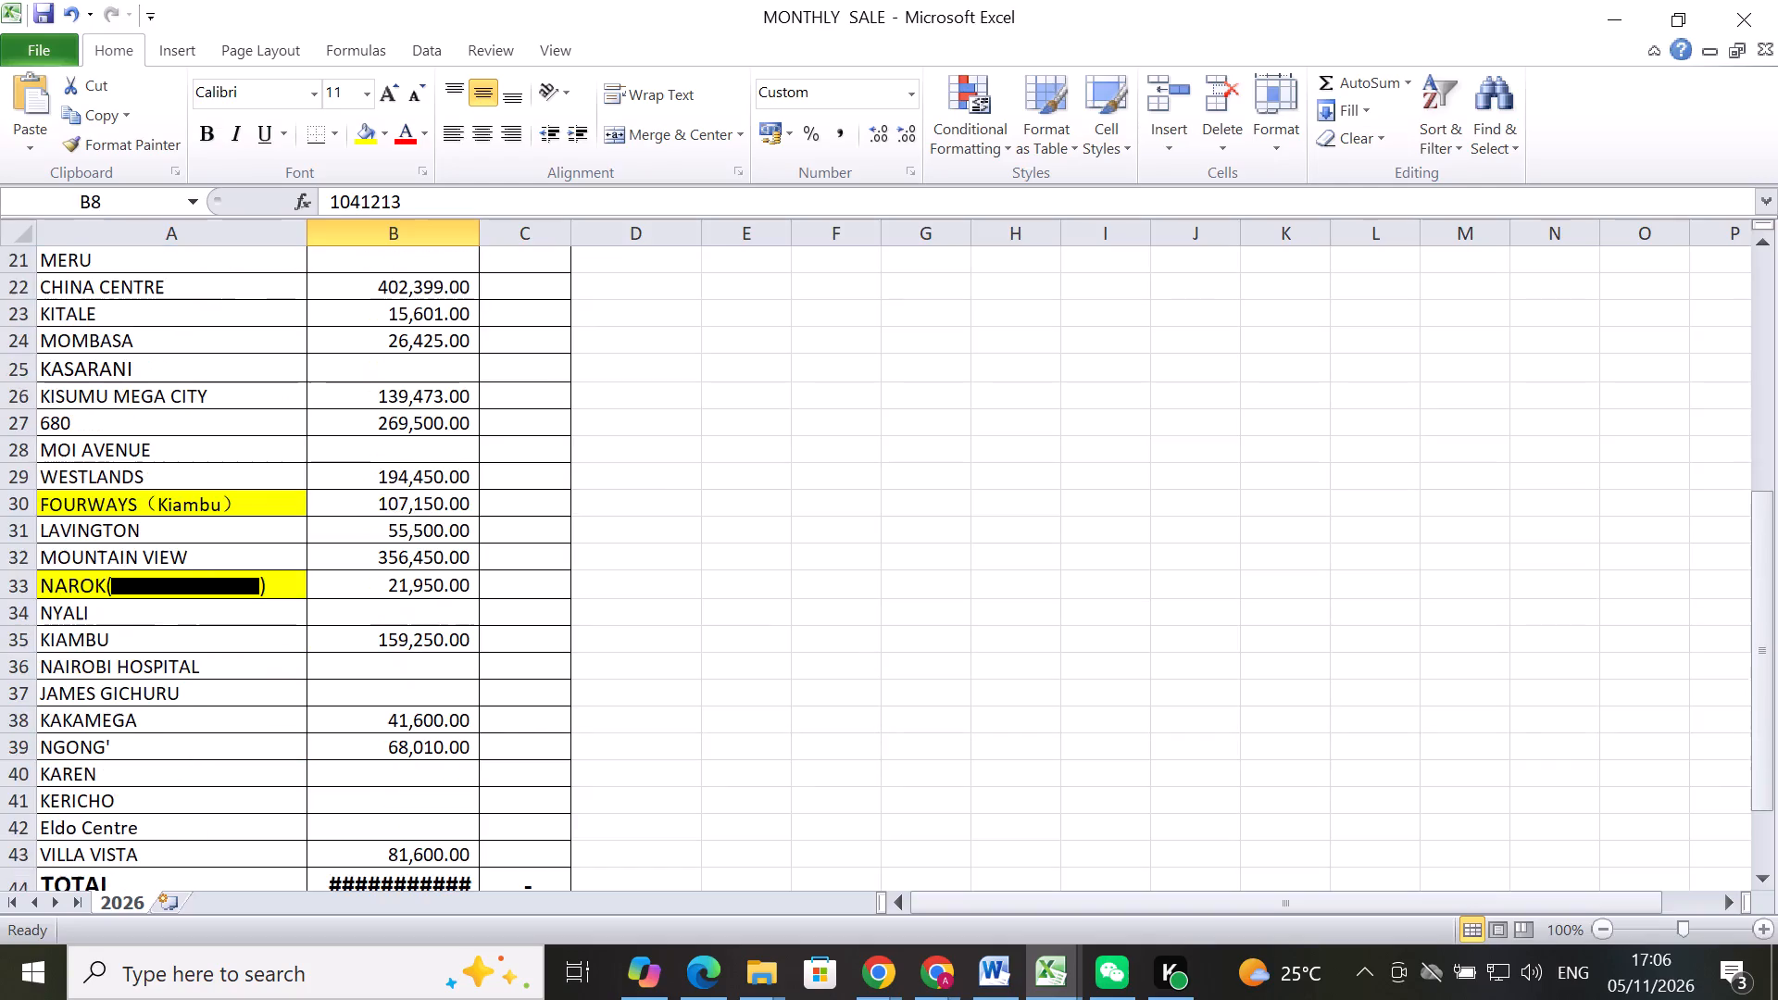
scroll(194, 634, "down", 4)
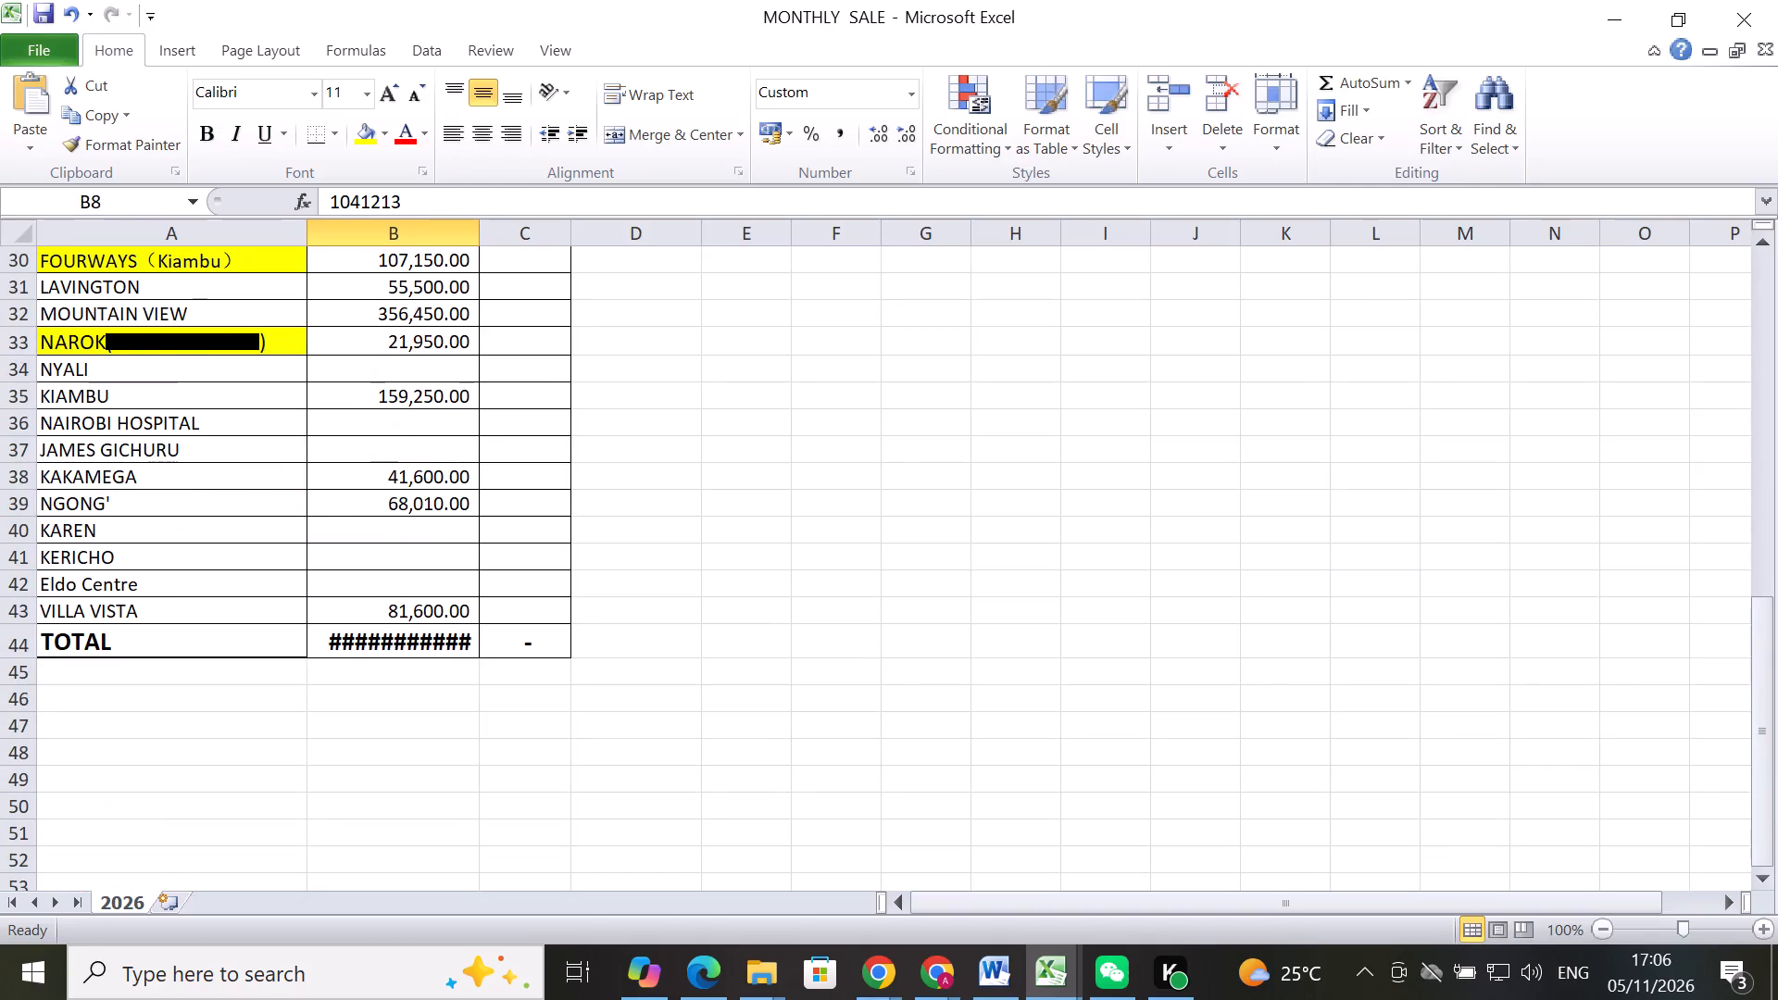
left_click(144, 440)
left_click(358, 450)
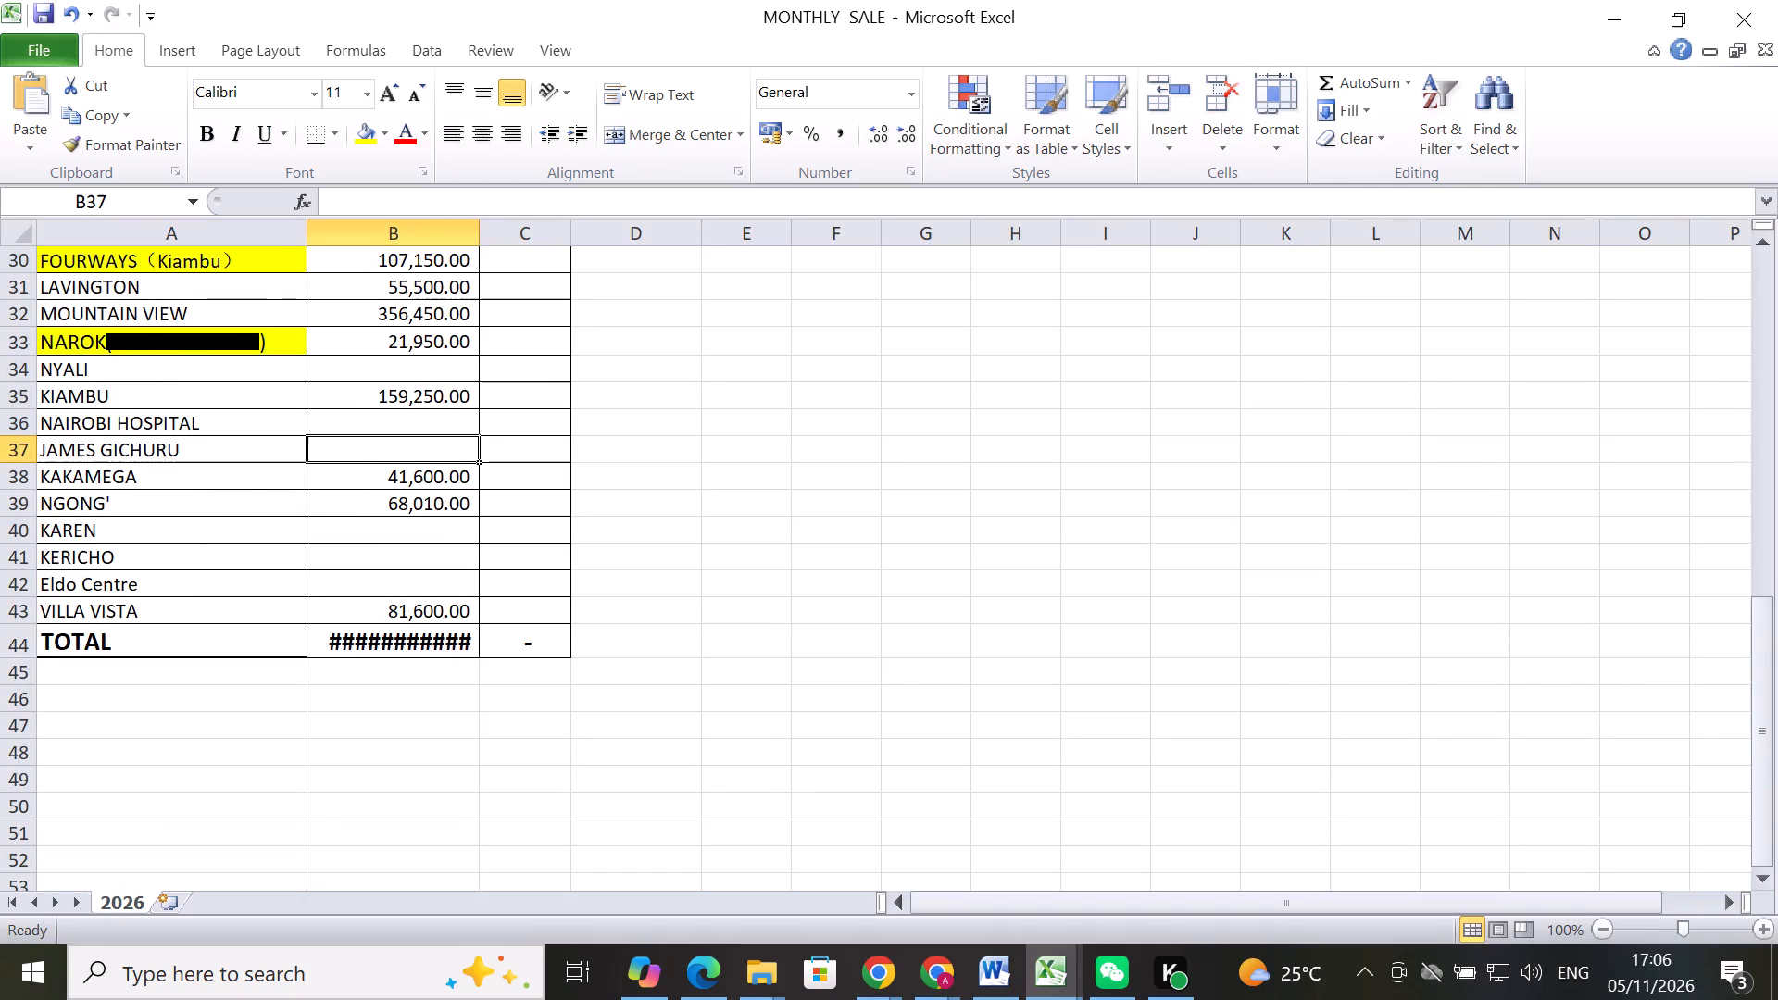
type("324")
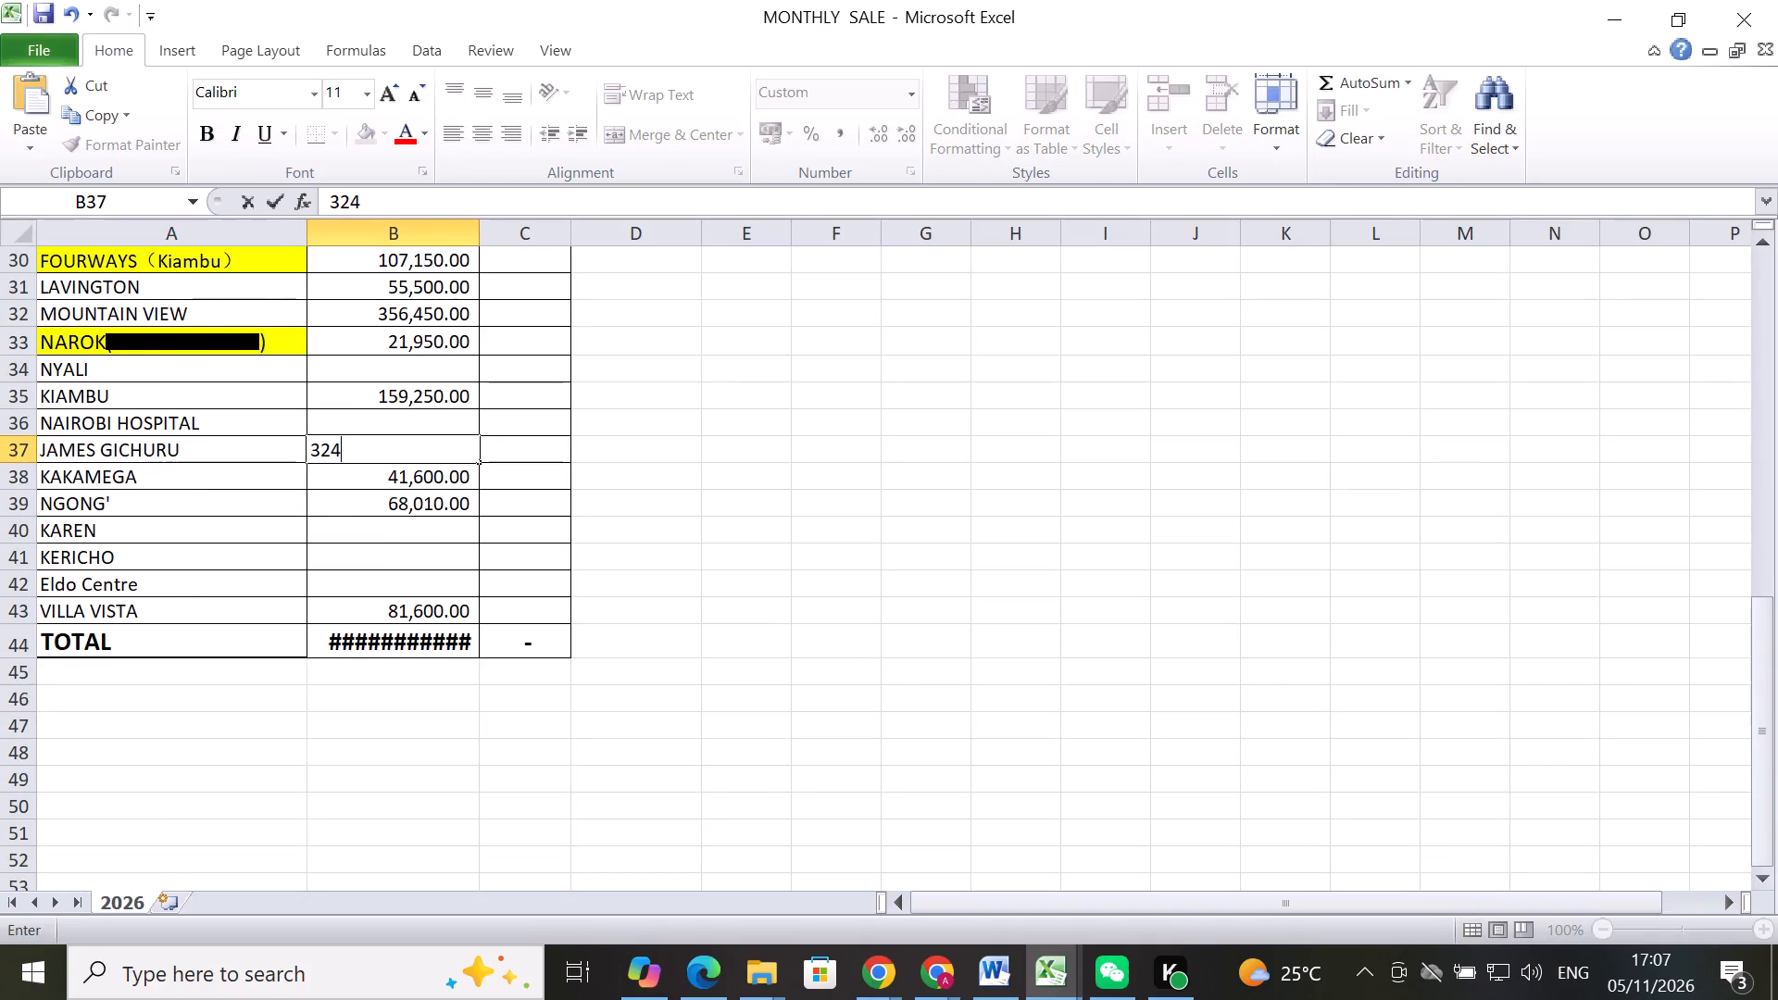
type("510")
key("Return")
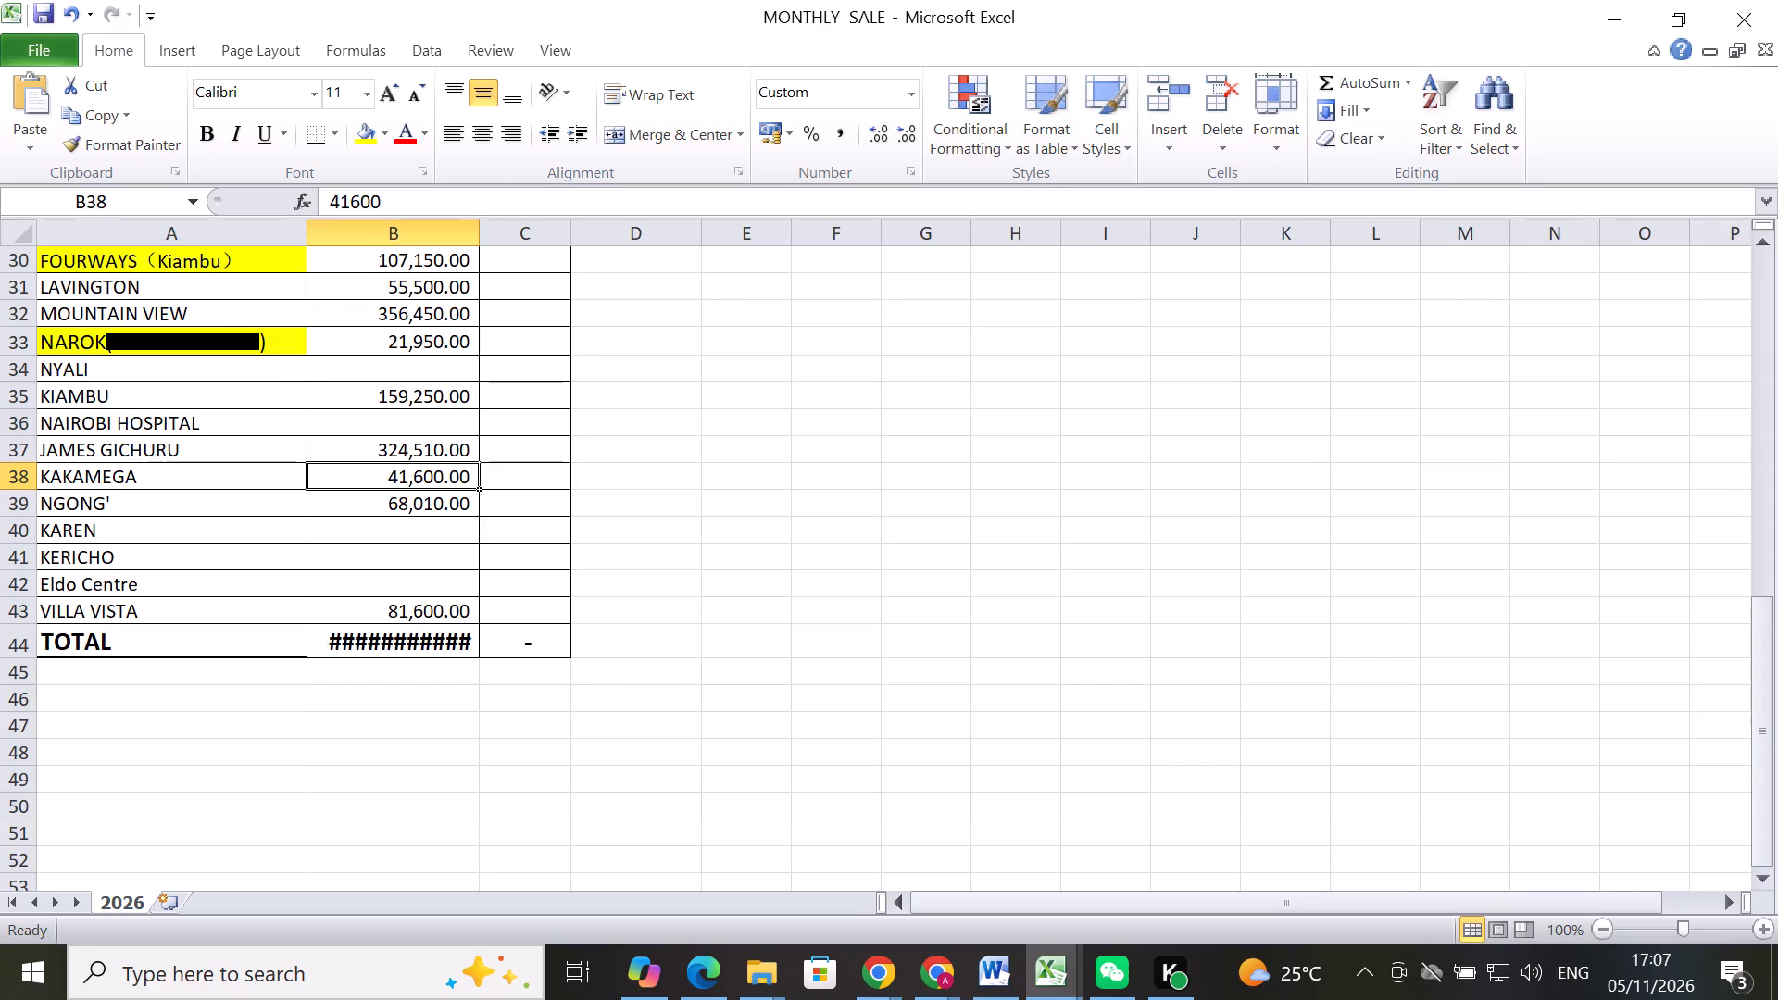
Find the MOI AVENUE row in the shop list and enter 448194 as its Oct-26 ETR amount.
scroll(296, 544, "up", 1)
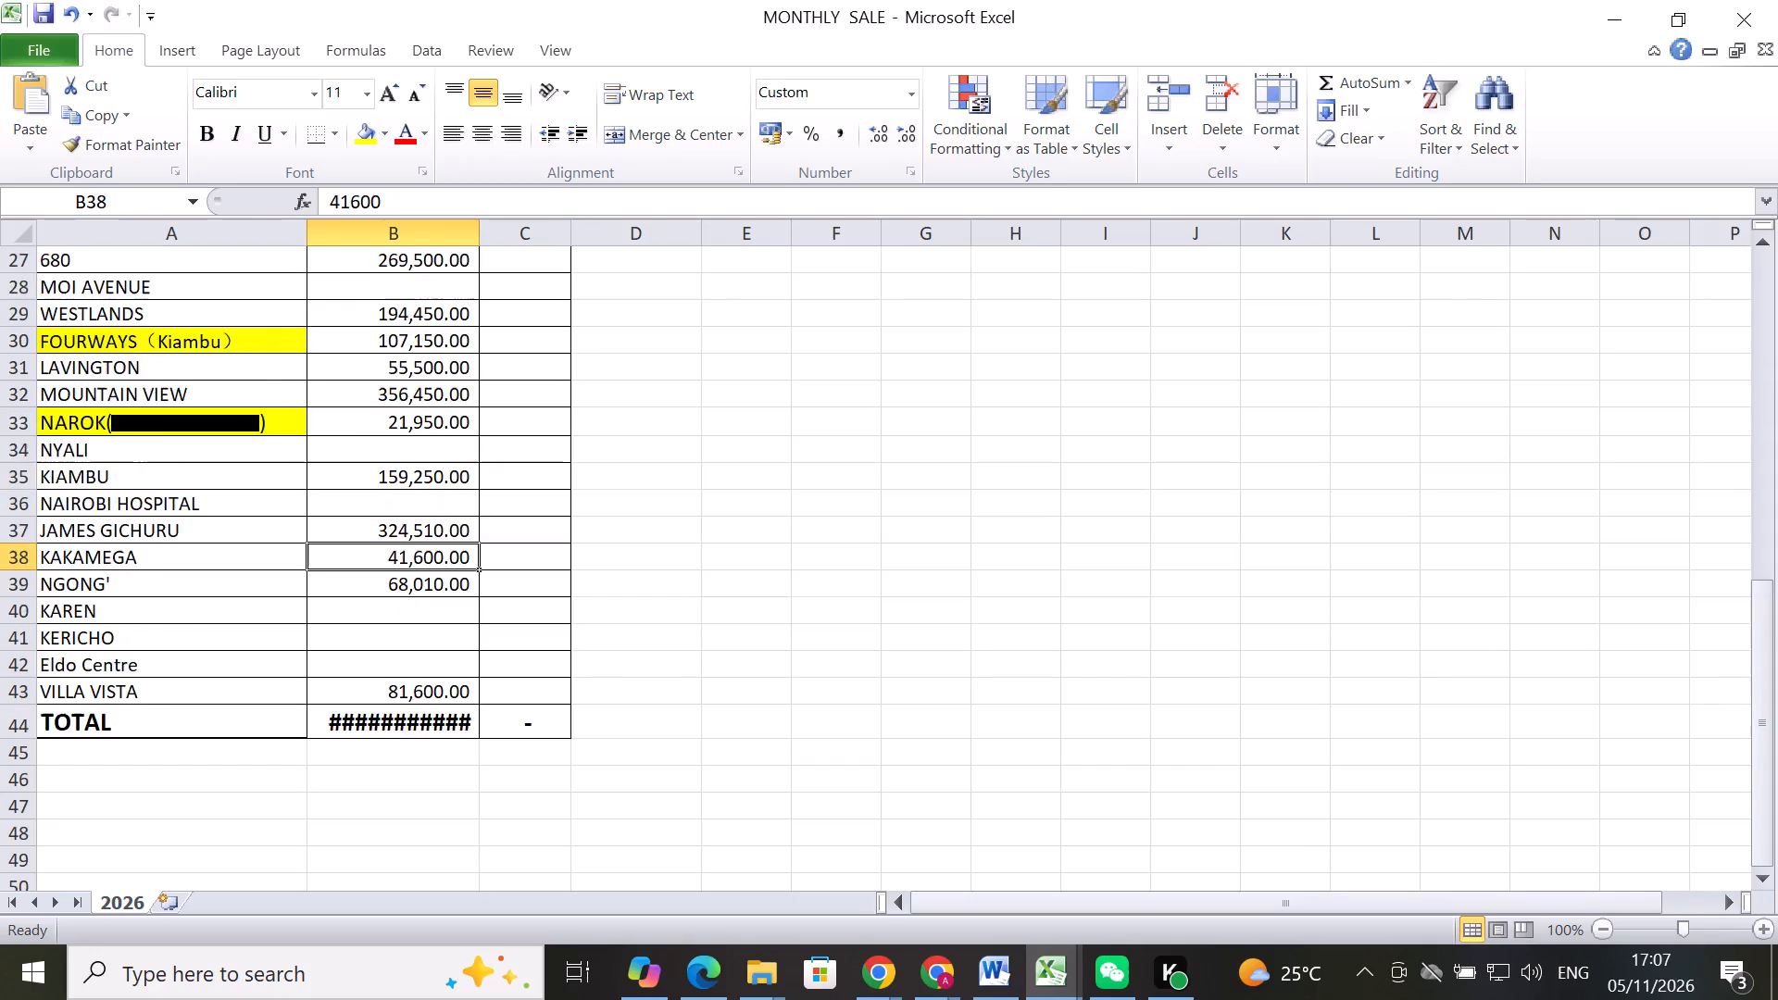
scroll(296, 544, "up", 3)
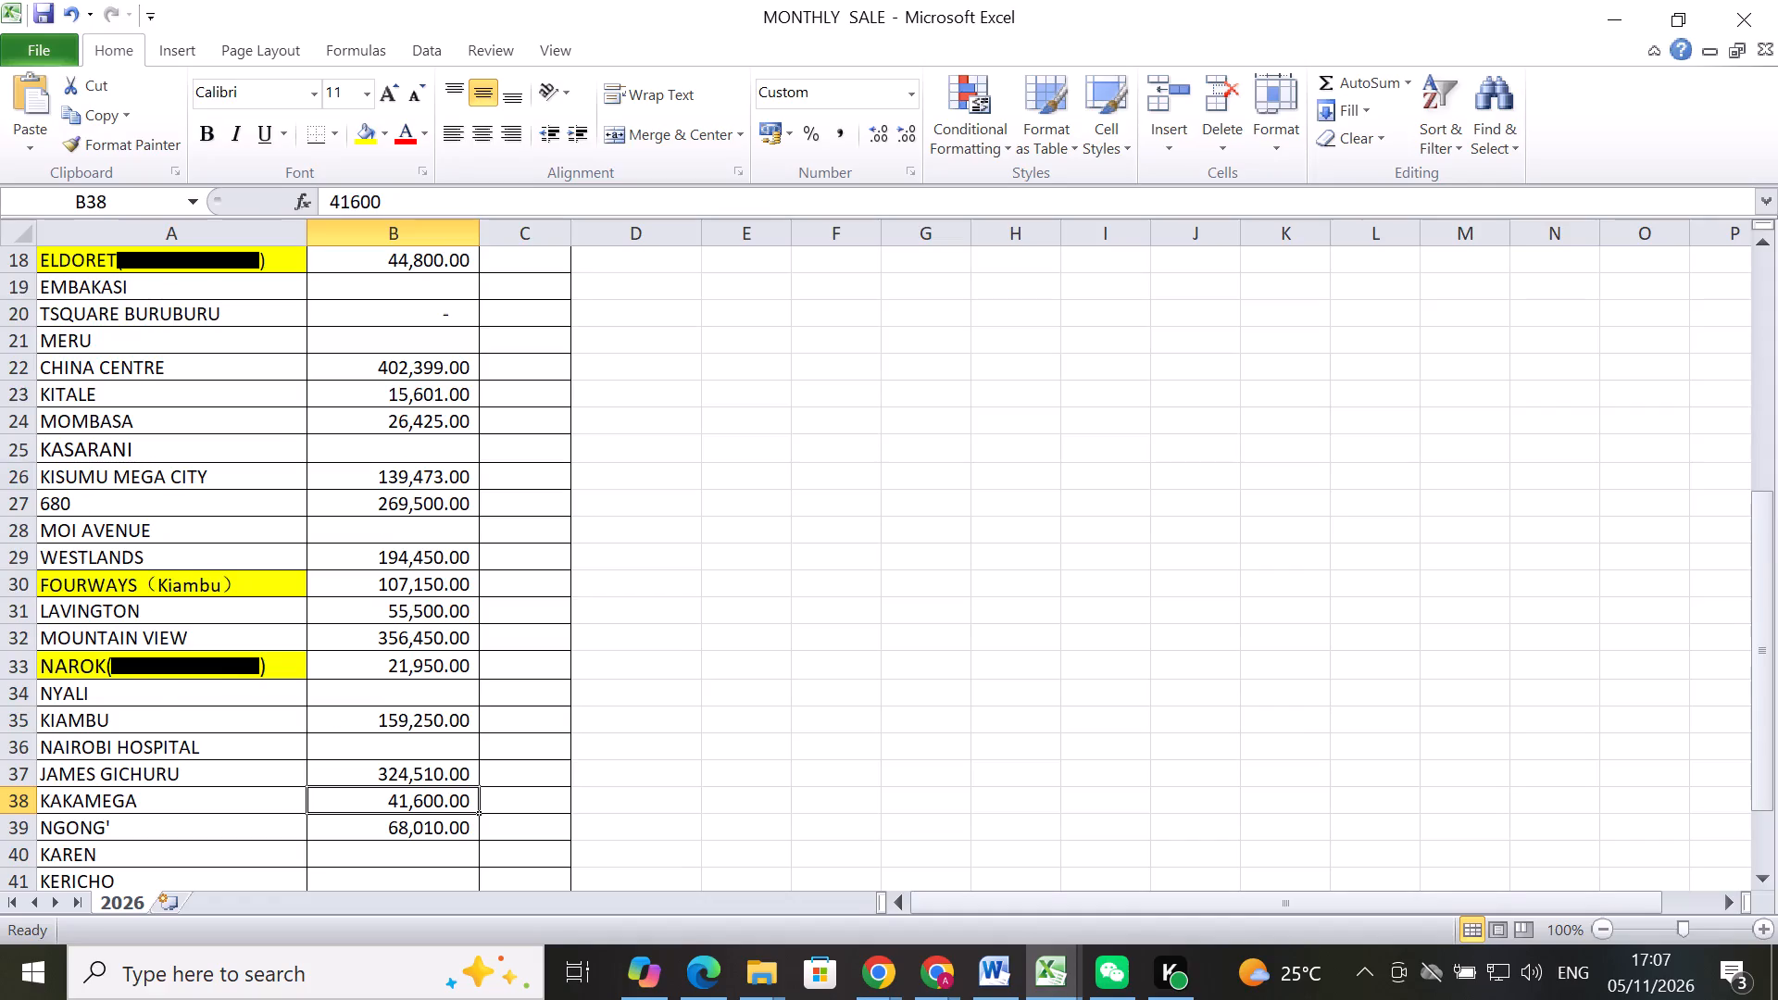
left_click(367, 538)
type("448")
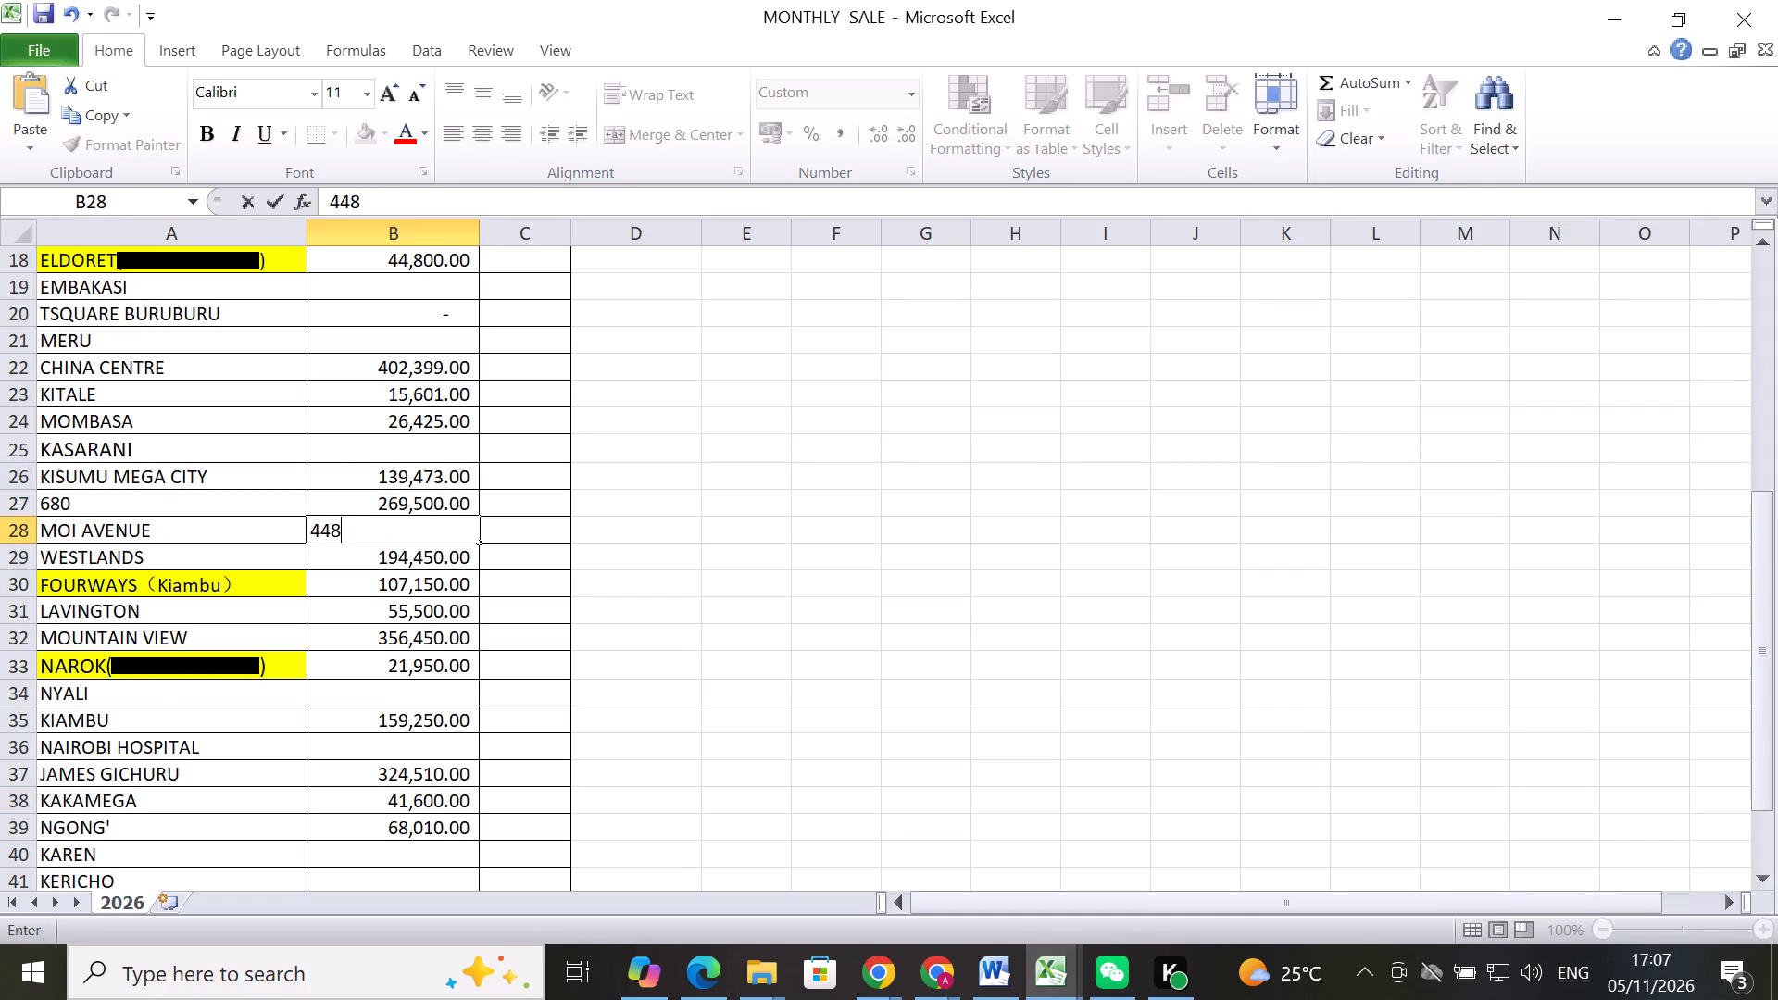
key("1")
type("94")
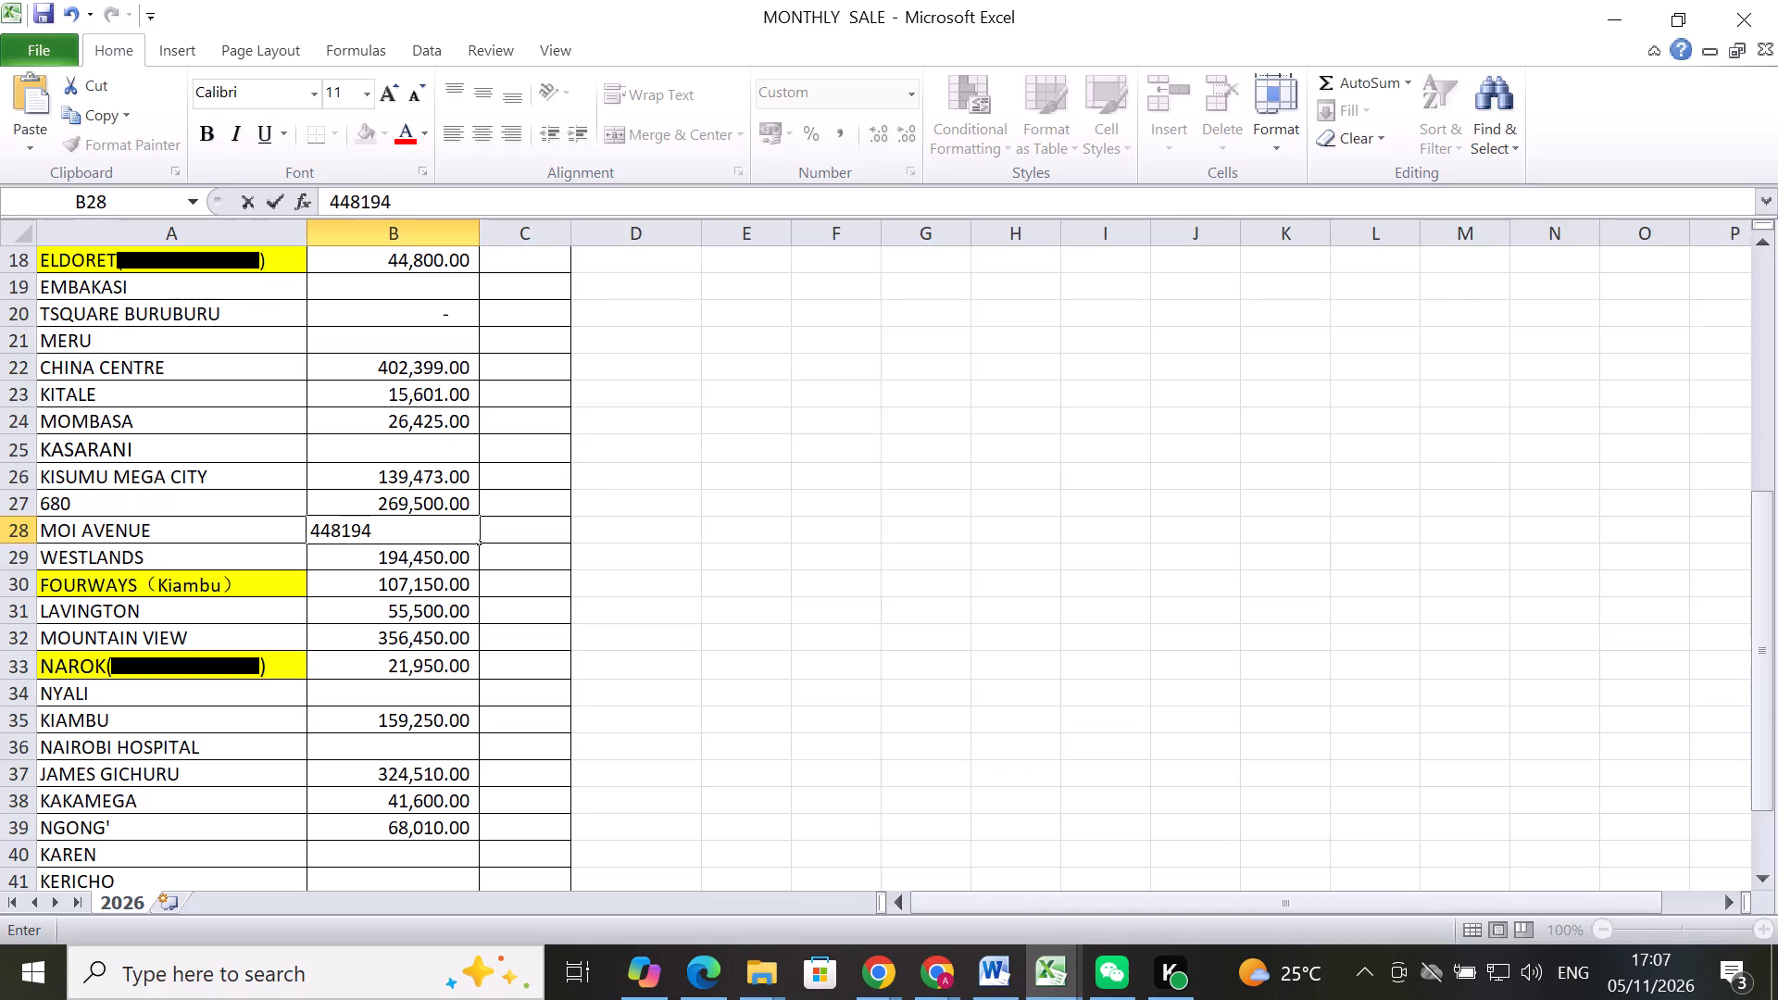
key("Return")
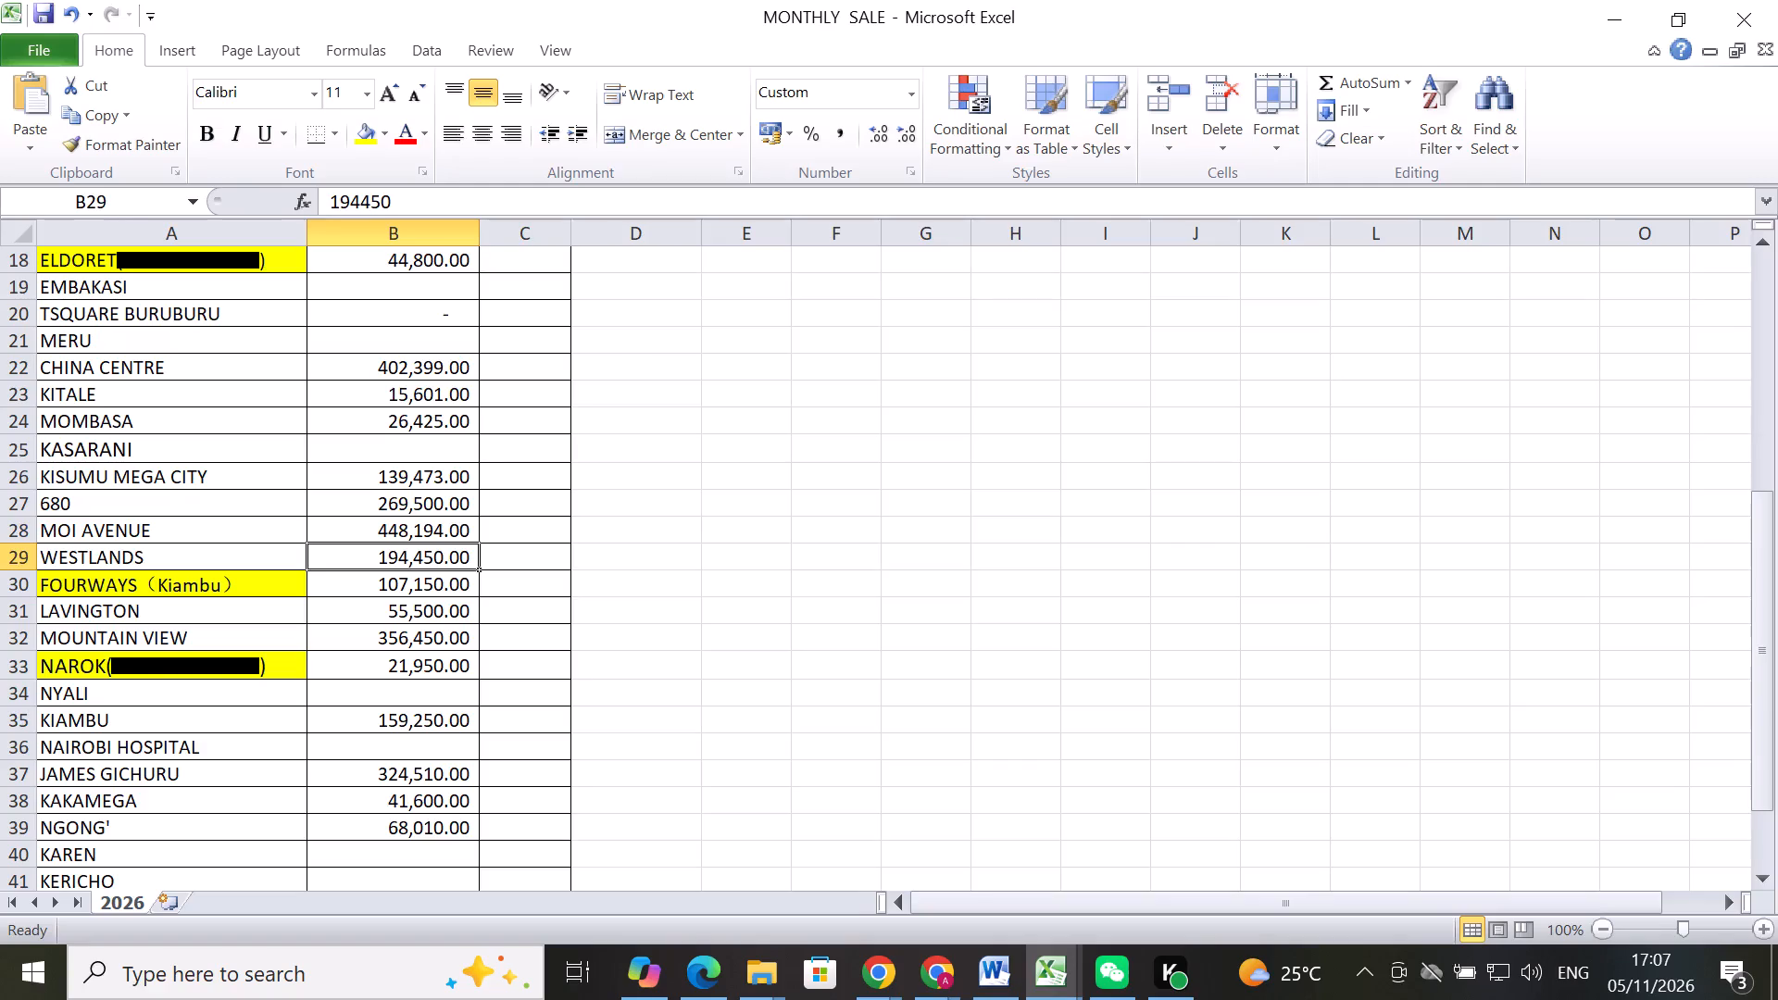
Enter 0 as the Oct-26 ETR amount for the NYALI shop.
left_click(364, 689)
key("0")
key("Return")
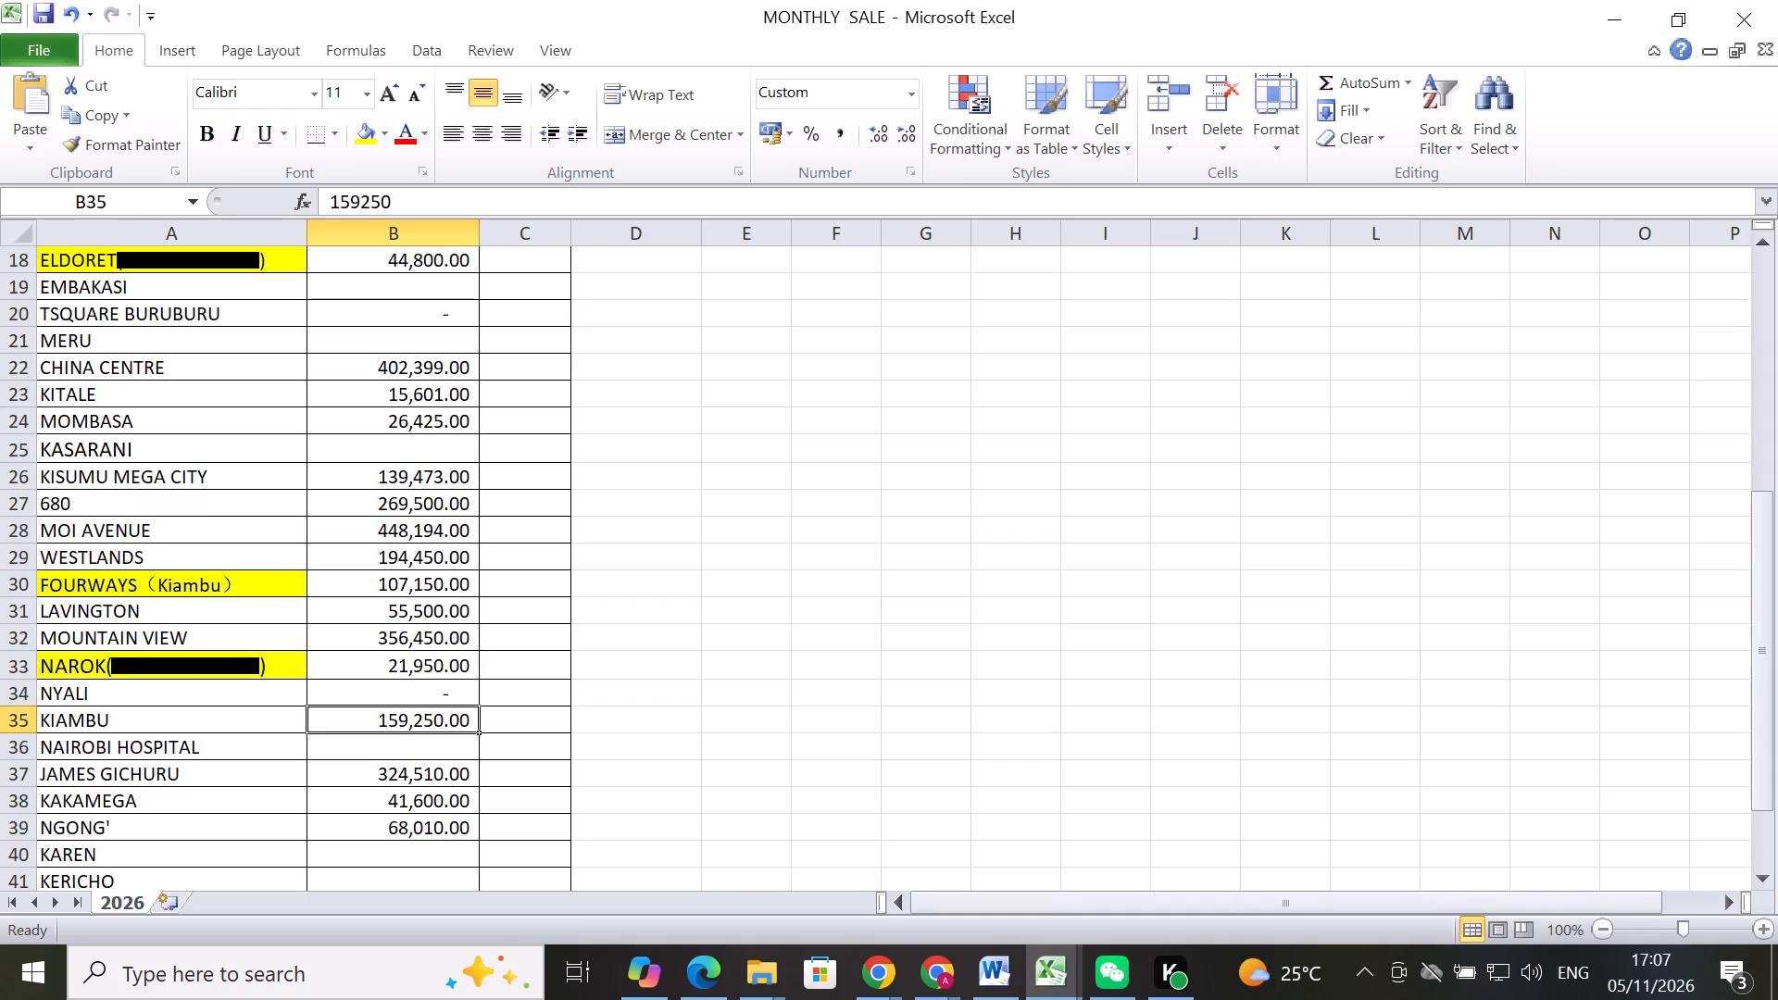
Enter 0 as the Oct-26 ETR amount for the NAIROBI HOSPITAL shop.
left_click(408, 757)
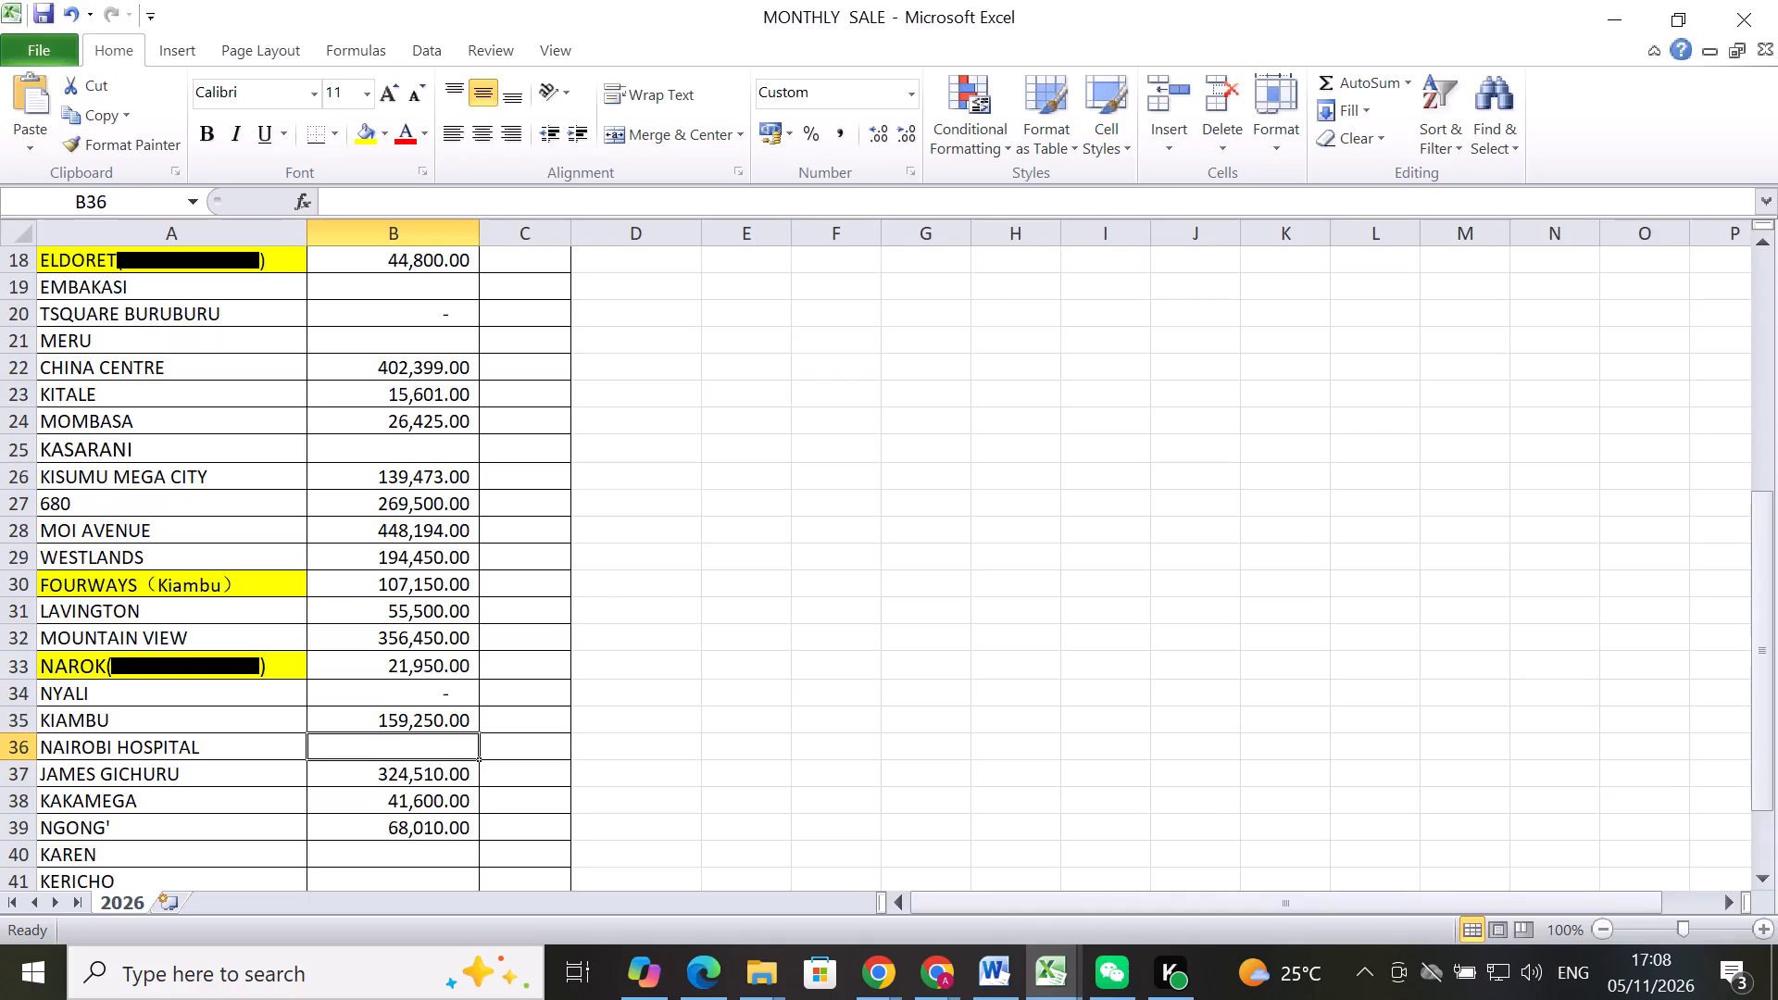
key("0")
key("Return")
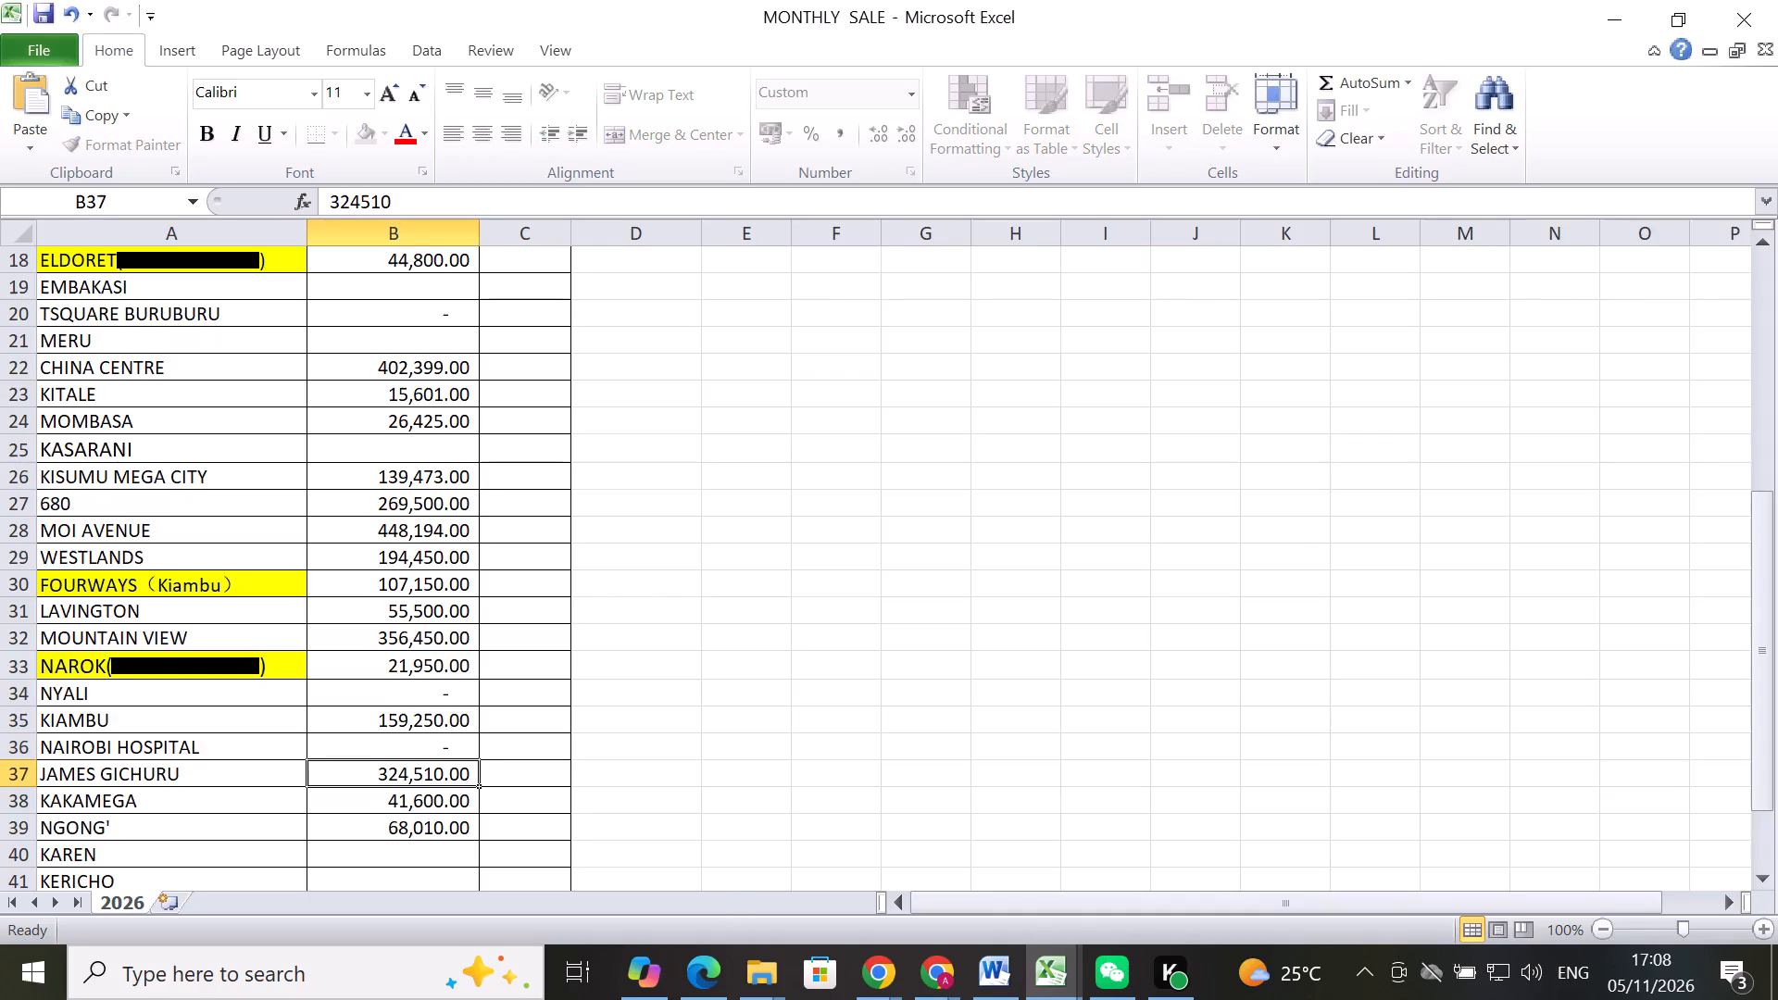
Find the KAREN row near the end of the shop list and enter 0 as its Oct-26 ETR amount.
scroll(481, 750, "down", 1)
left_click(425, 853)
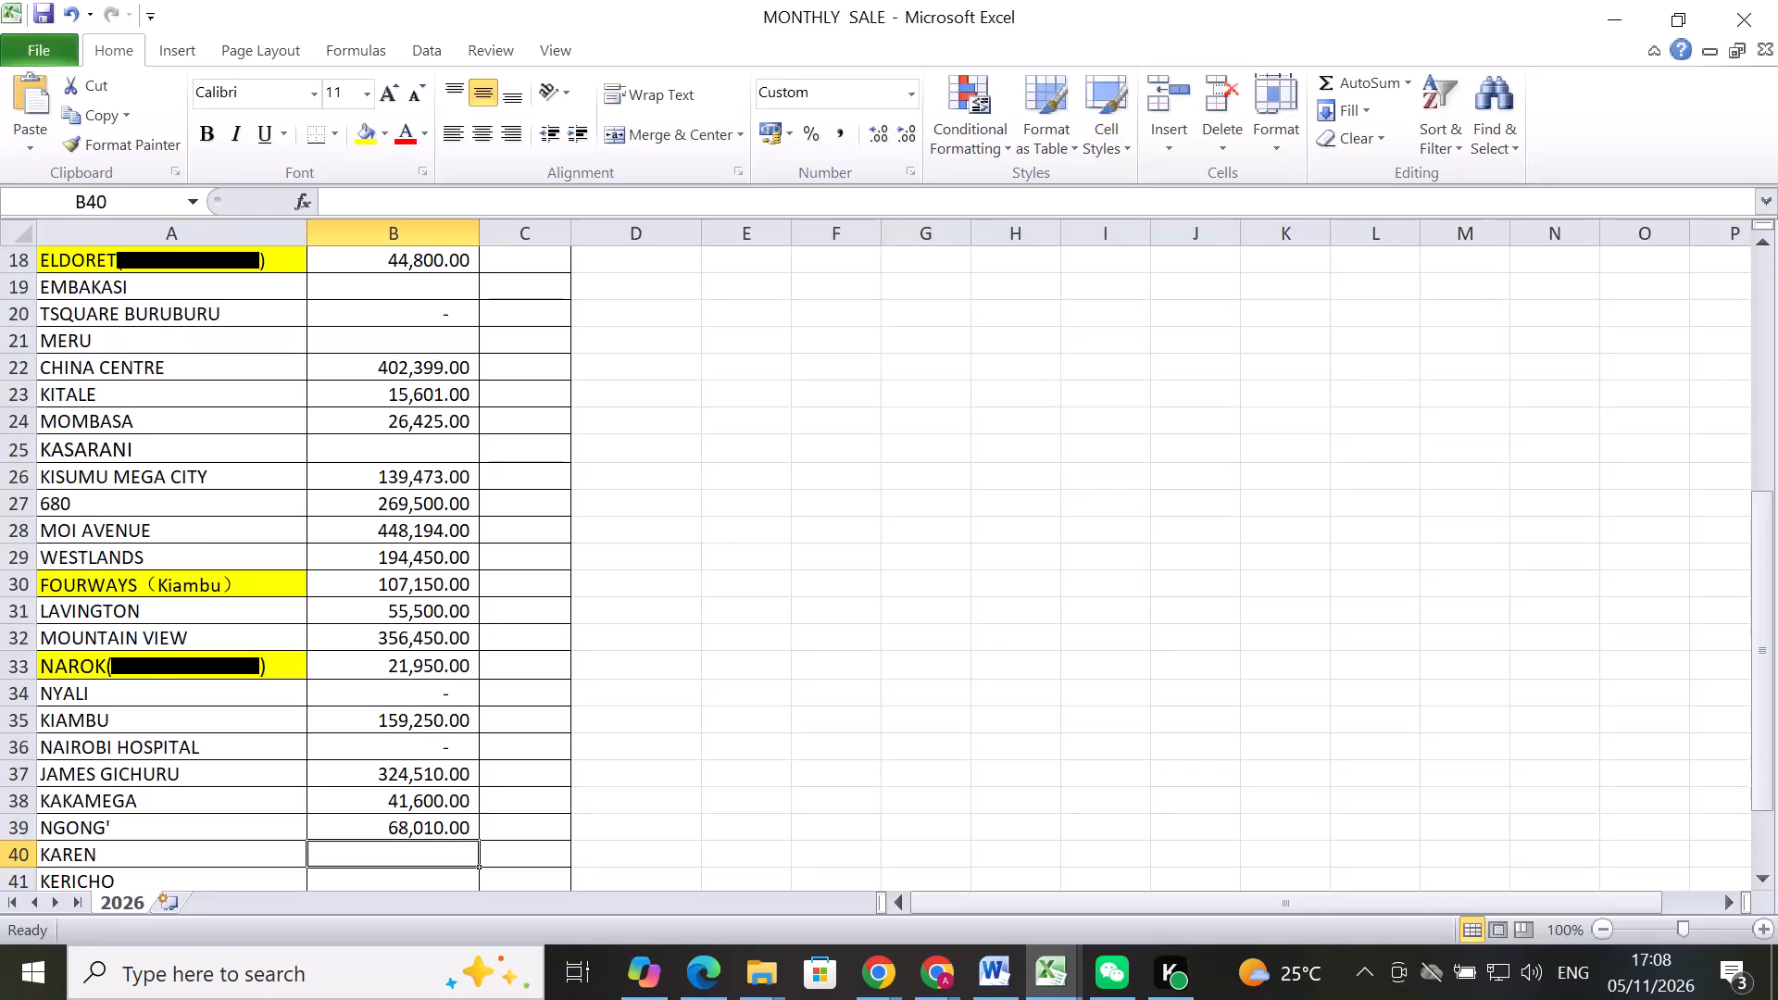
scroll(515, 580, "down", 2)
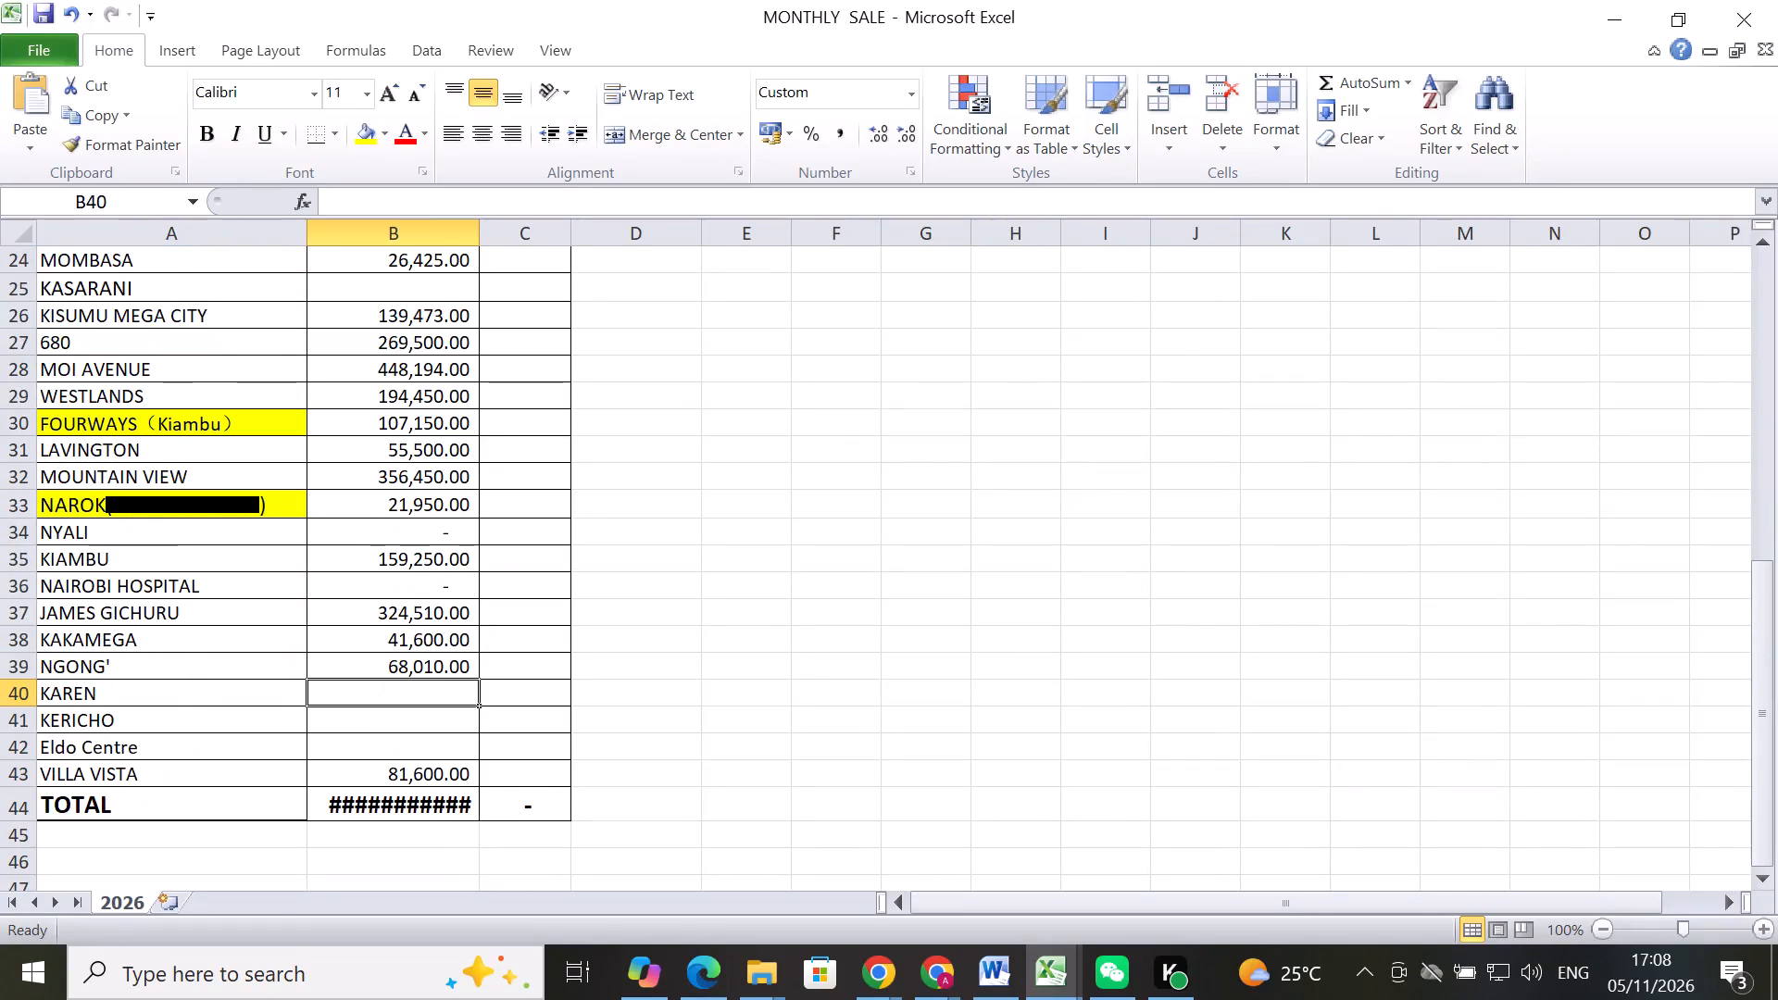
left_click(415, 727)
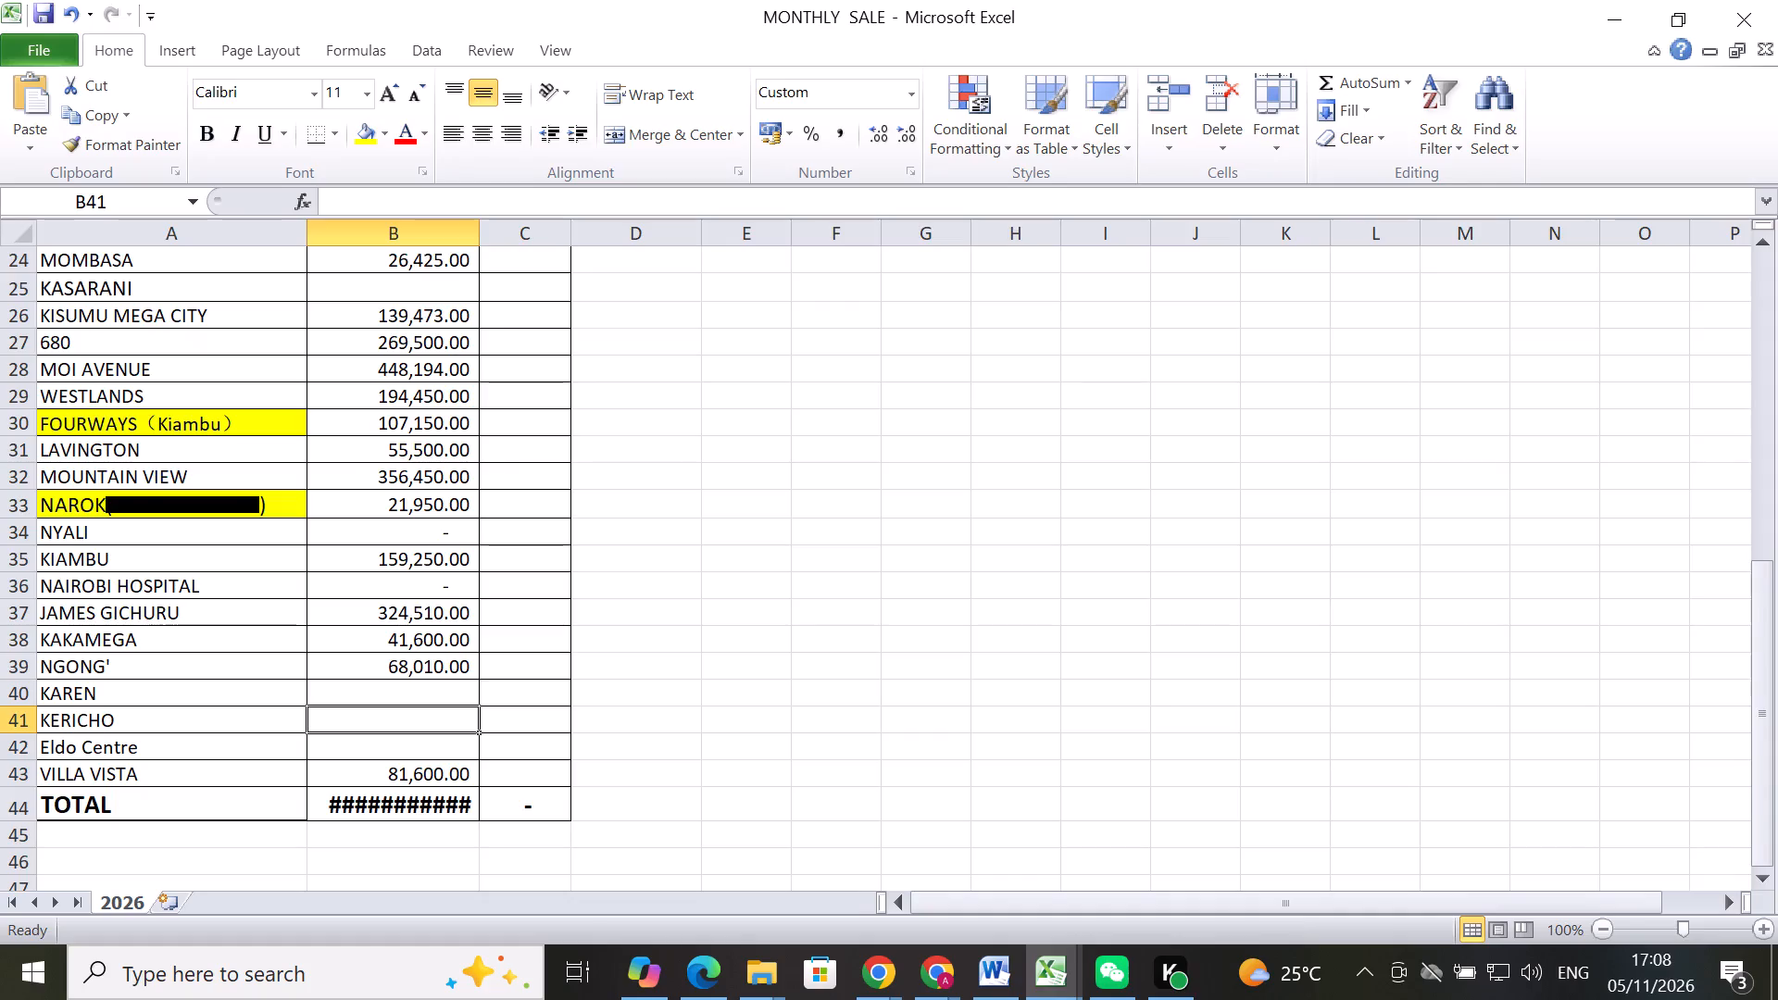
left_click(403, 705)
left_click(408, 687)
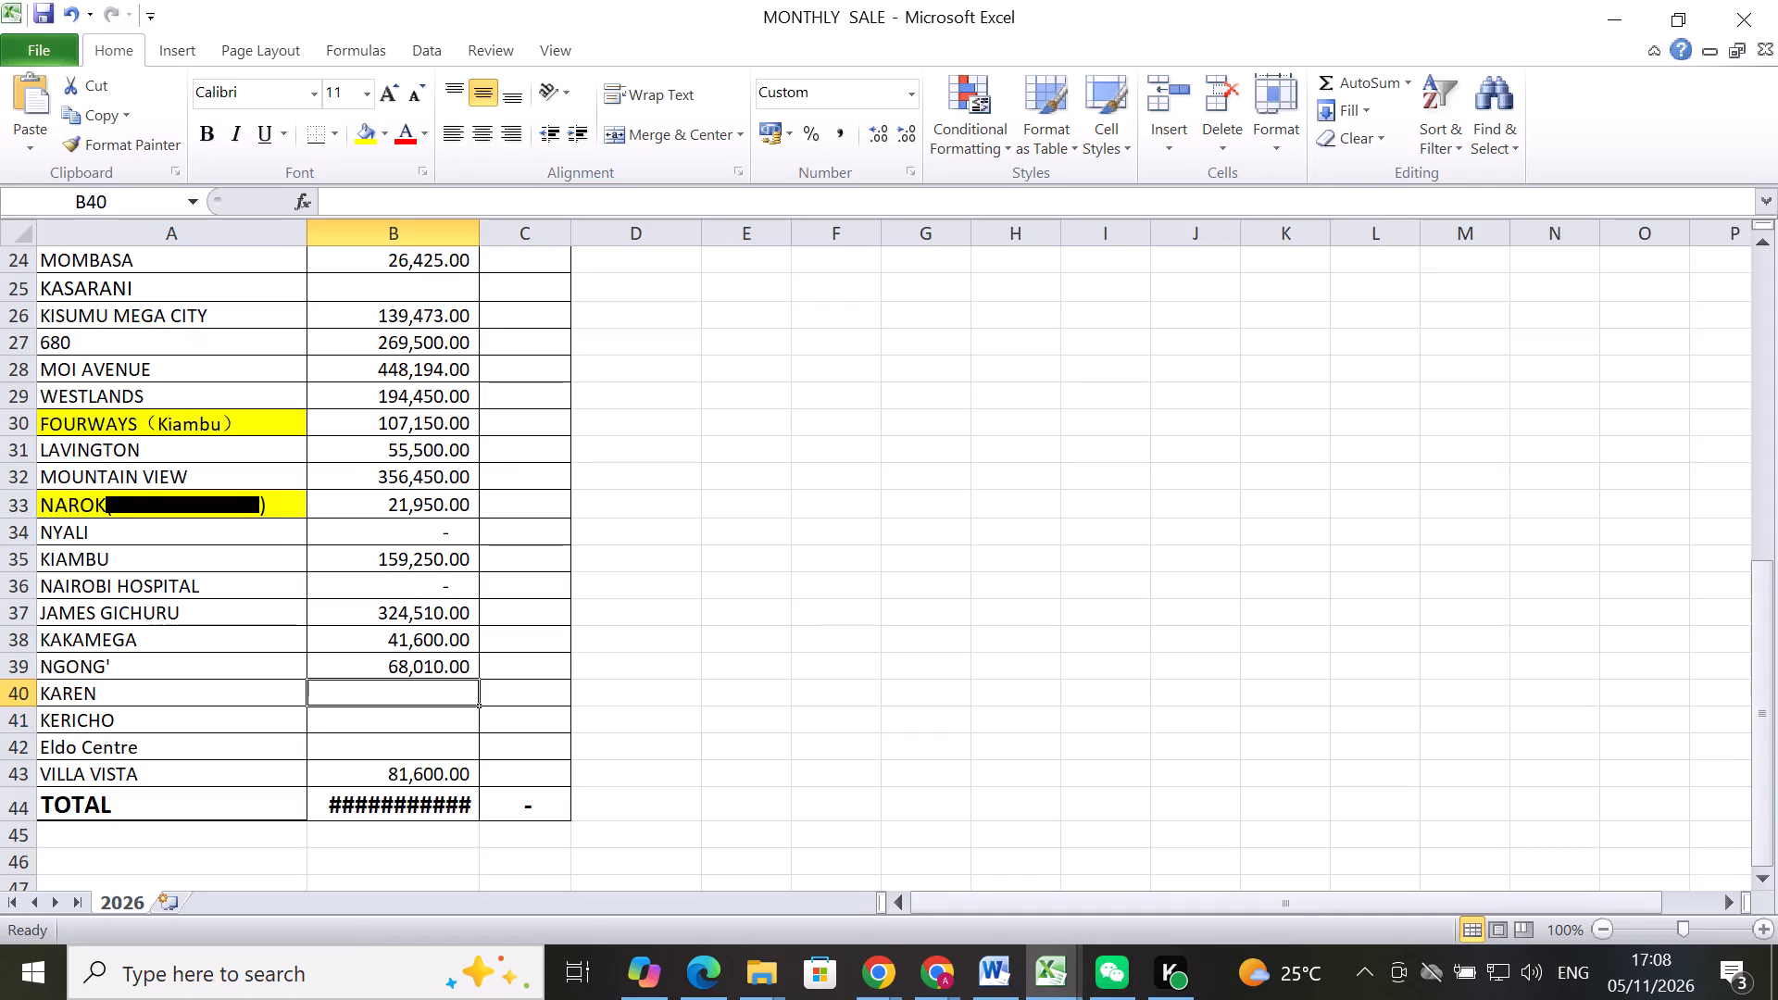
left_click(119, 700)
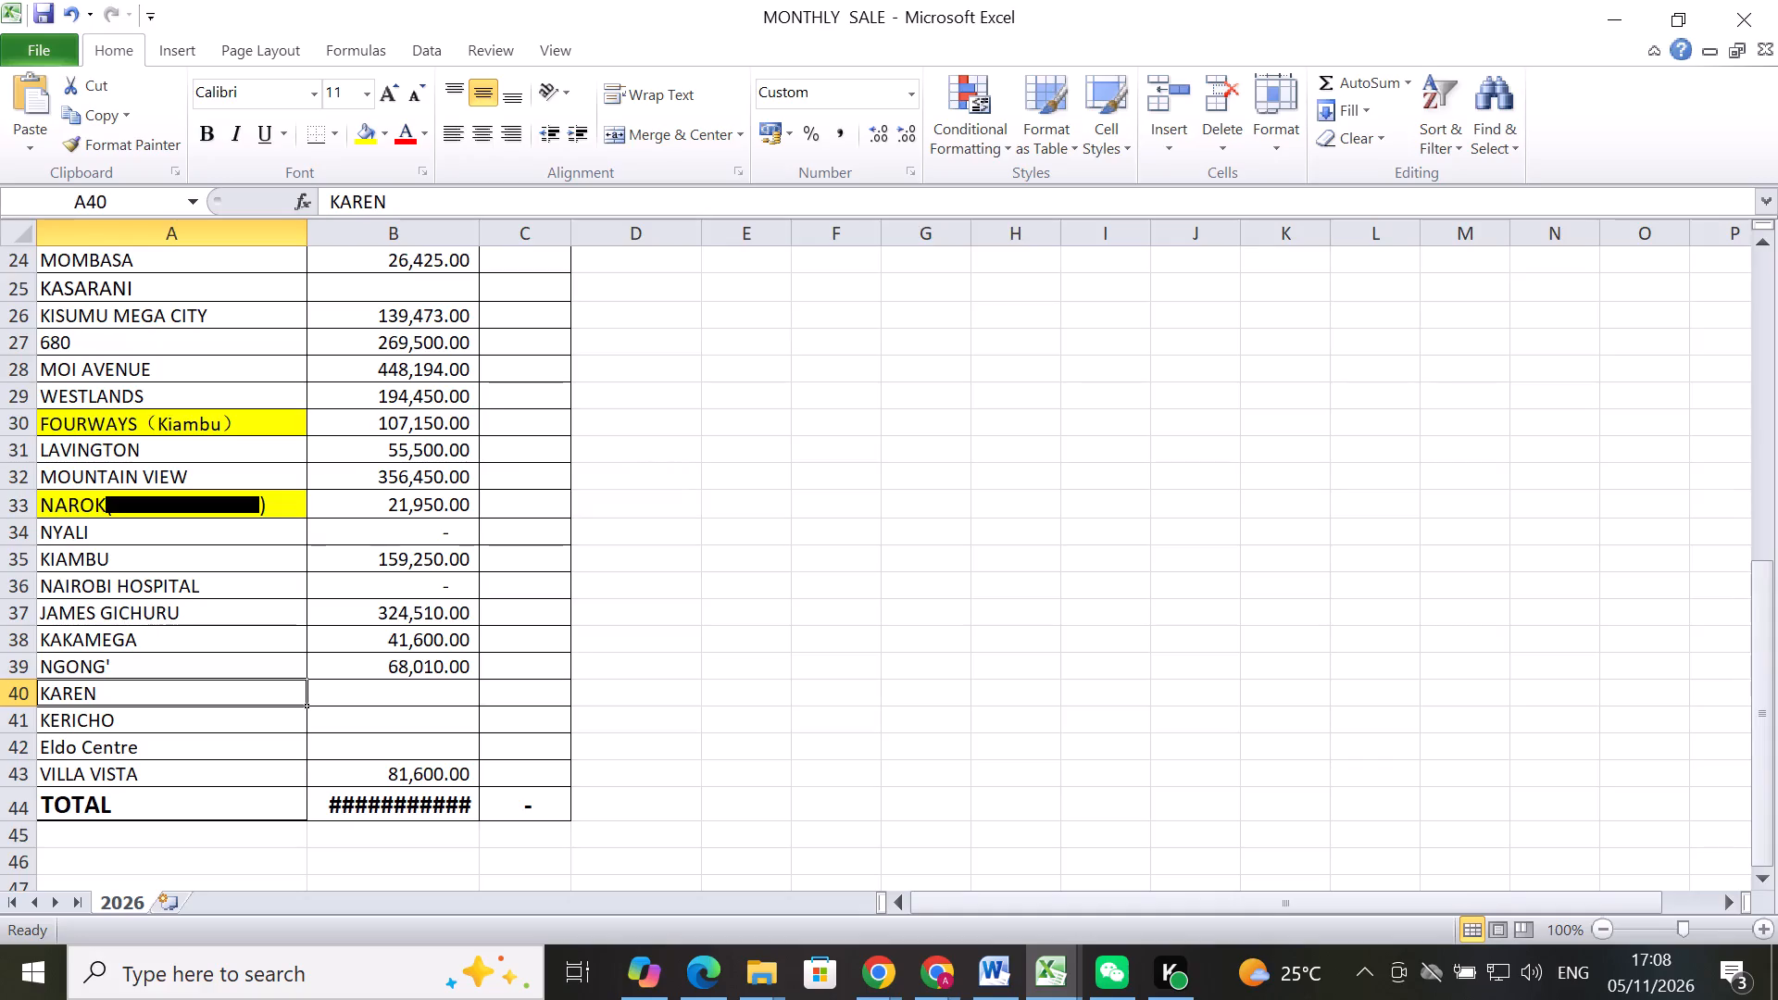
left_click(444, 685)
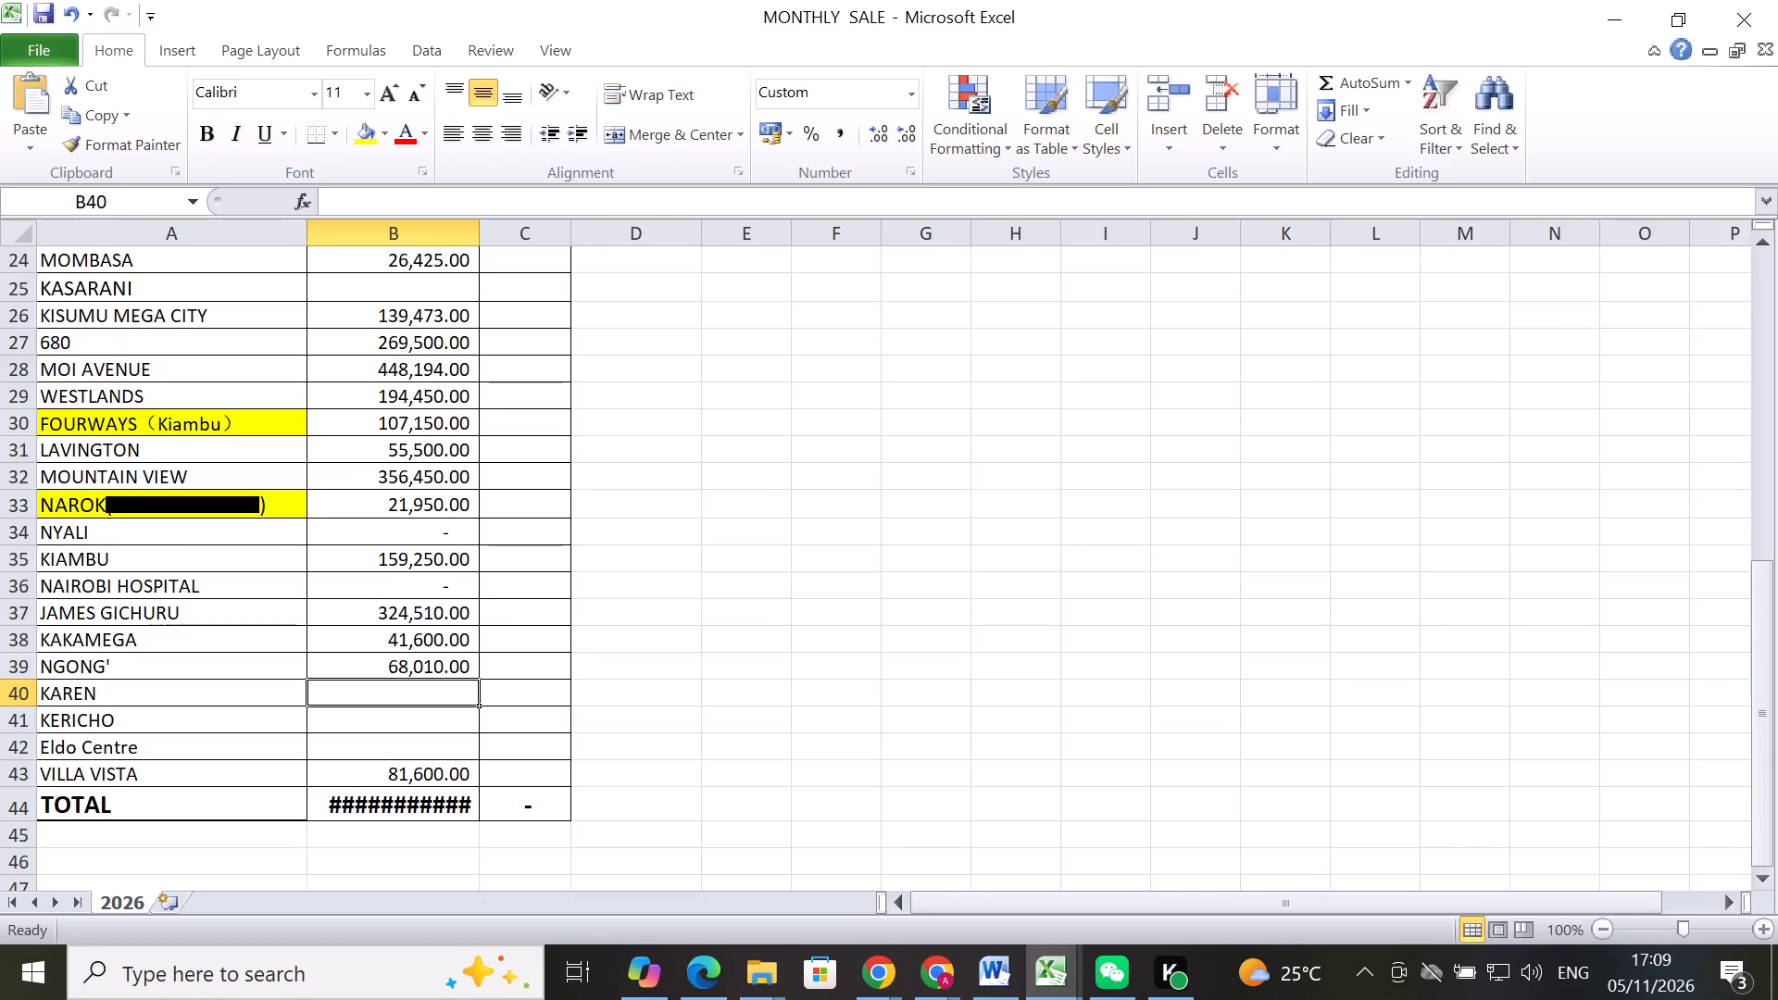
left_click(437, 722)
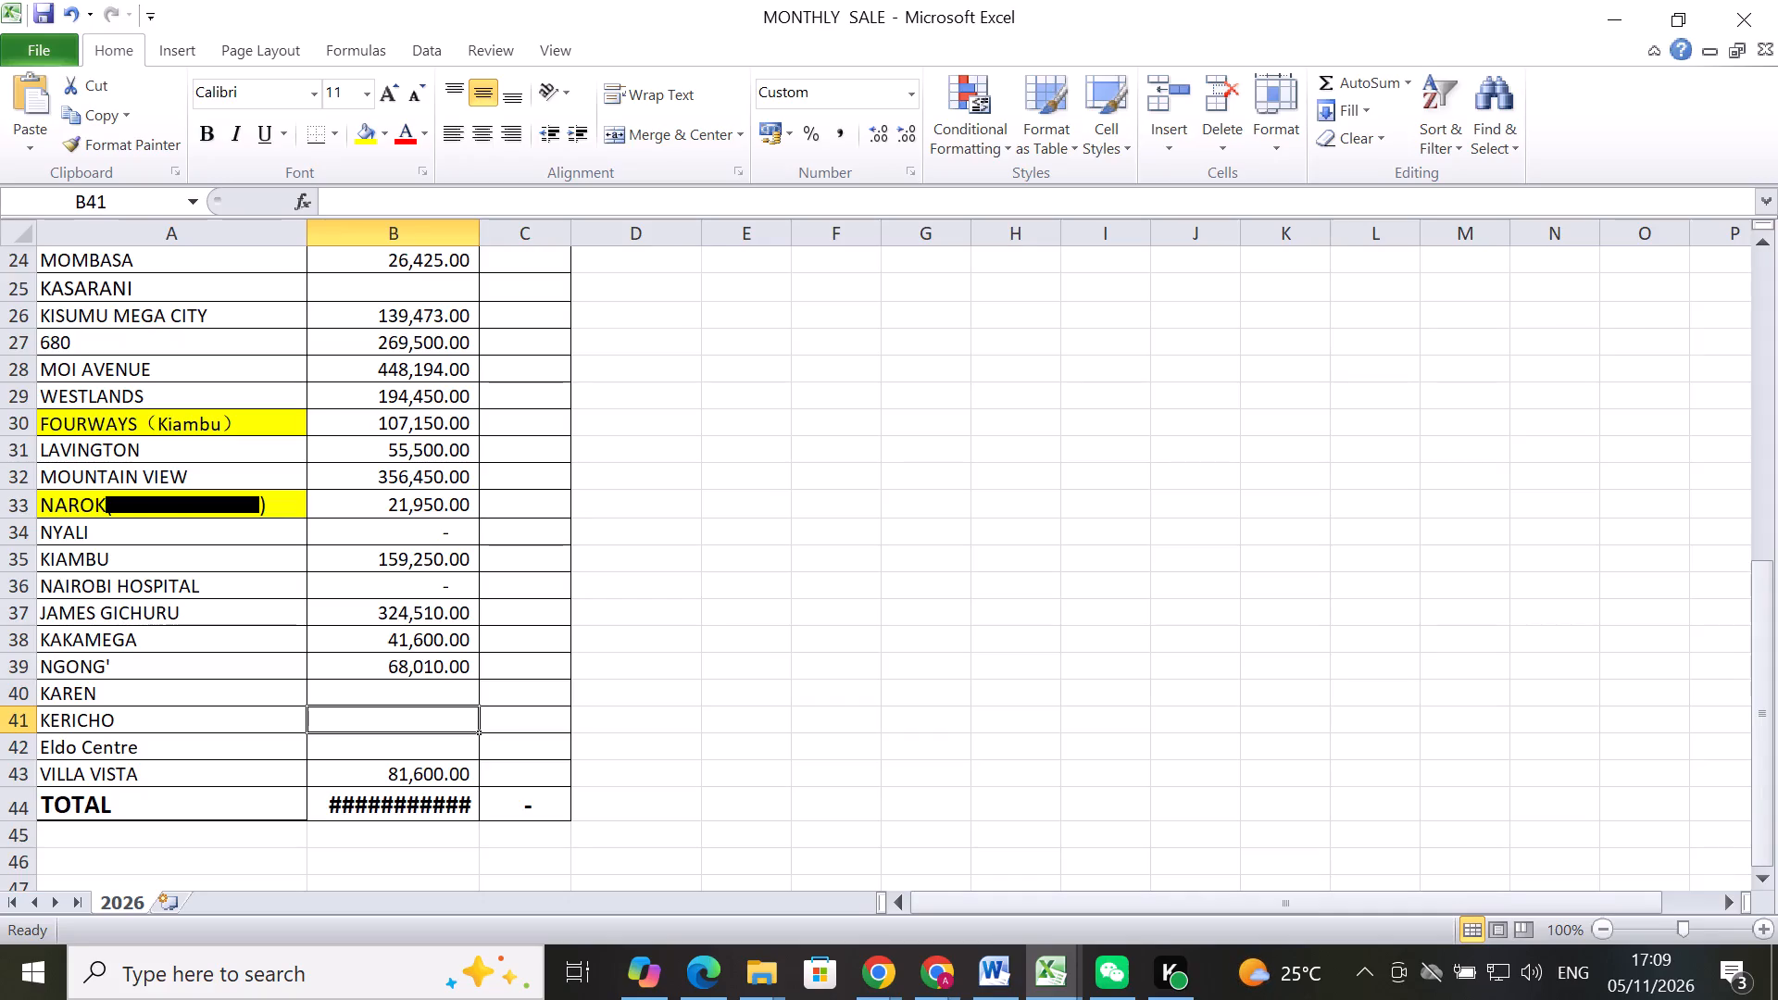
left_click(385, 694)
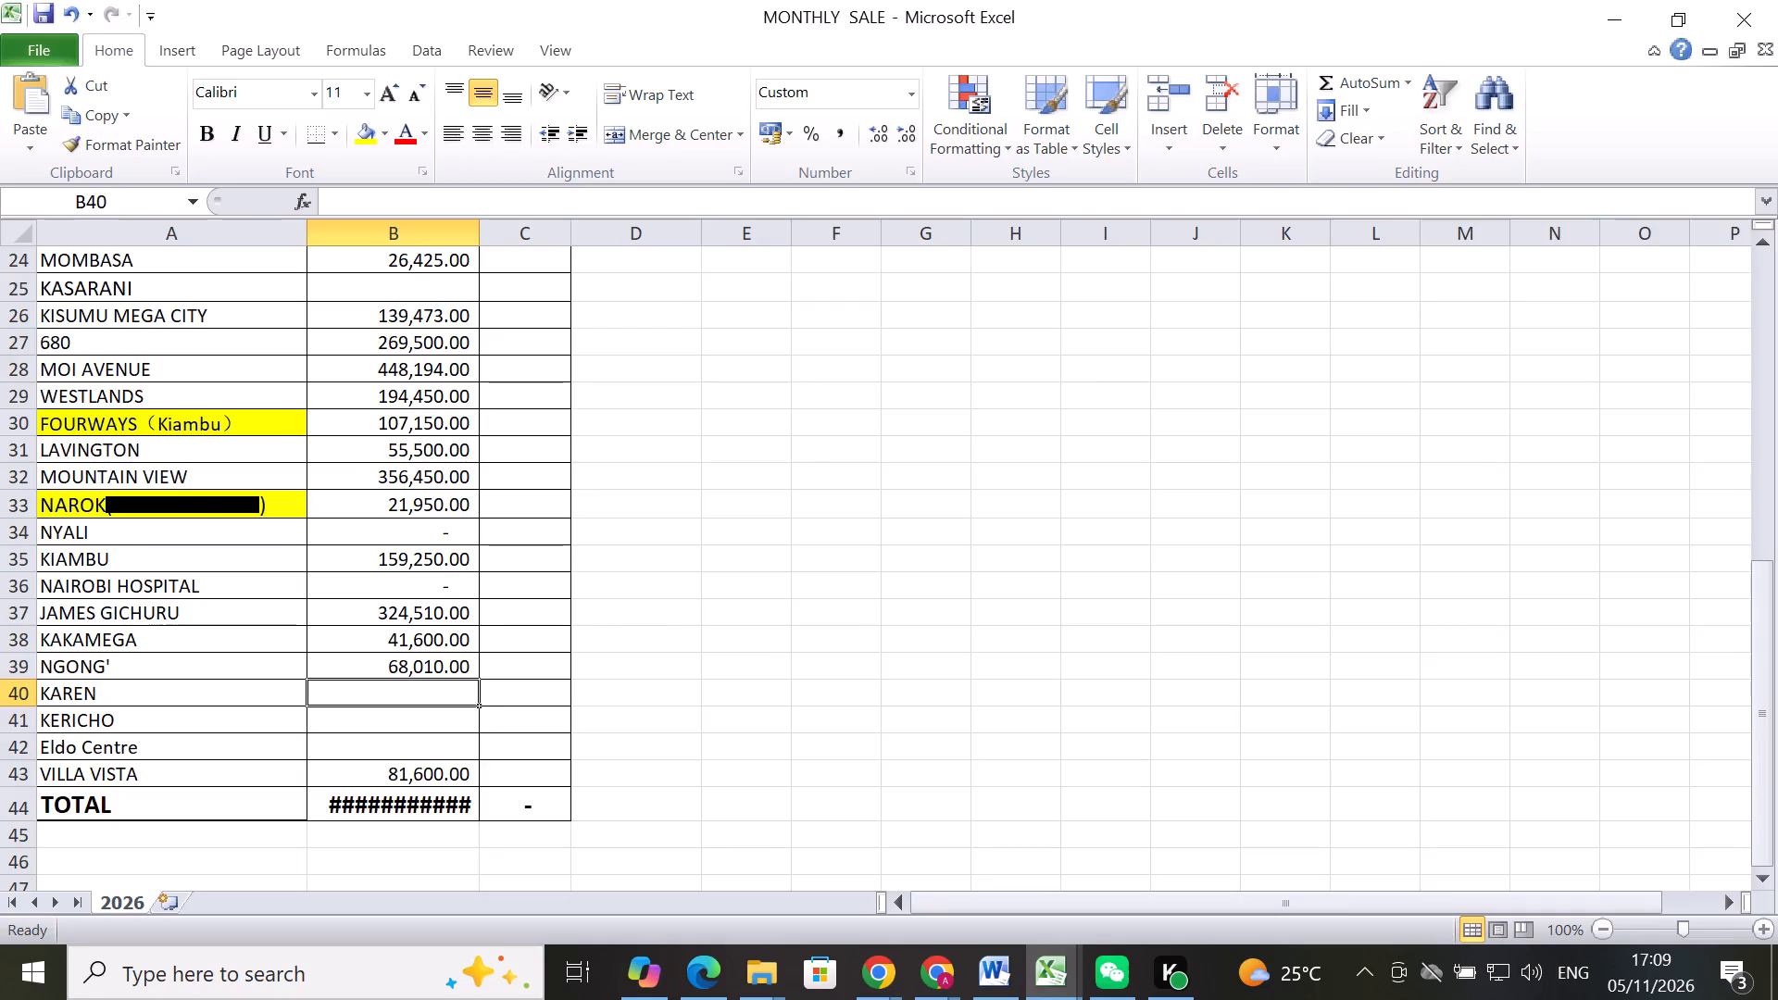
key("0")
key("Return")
Enter 0 as the Oct-26 ETR amount for both the KERICHO and Eldo Centre shops.
key("0")
key("Return")
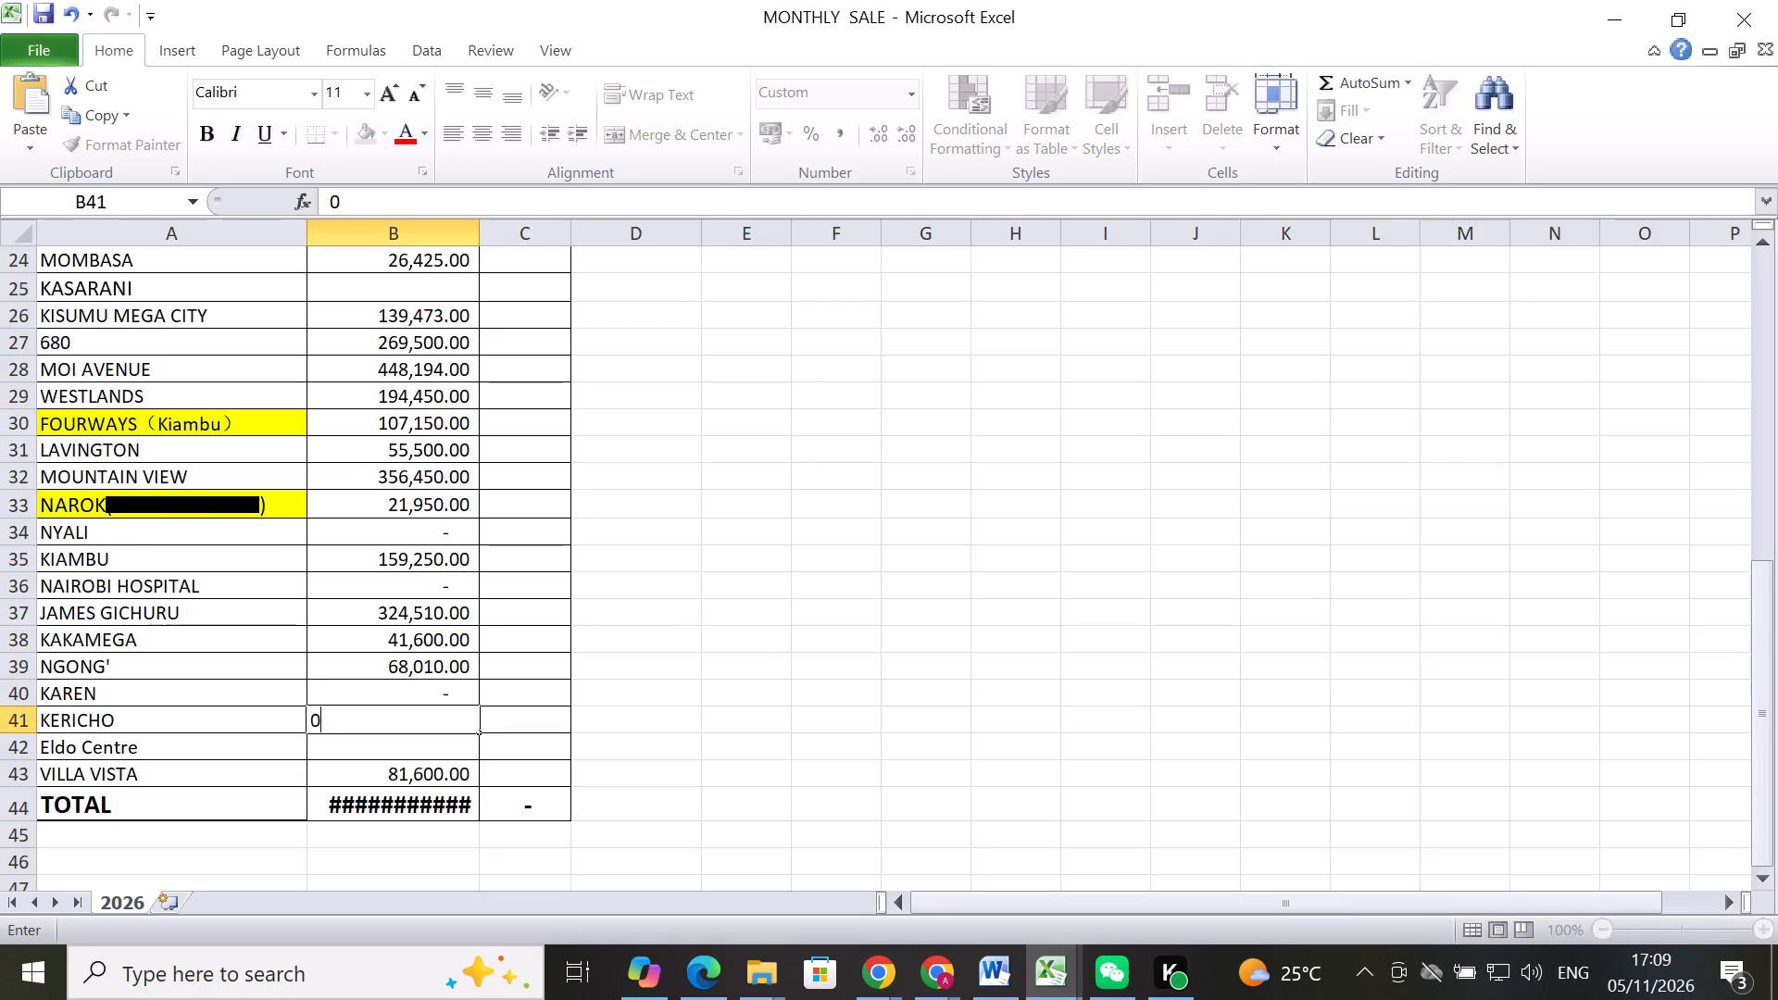
key("0")
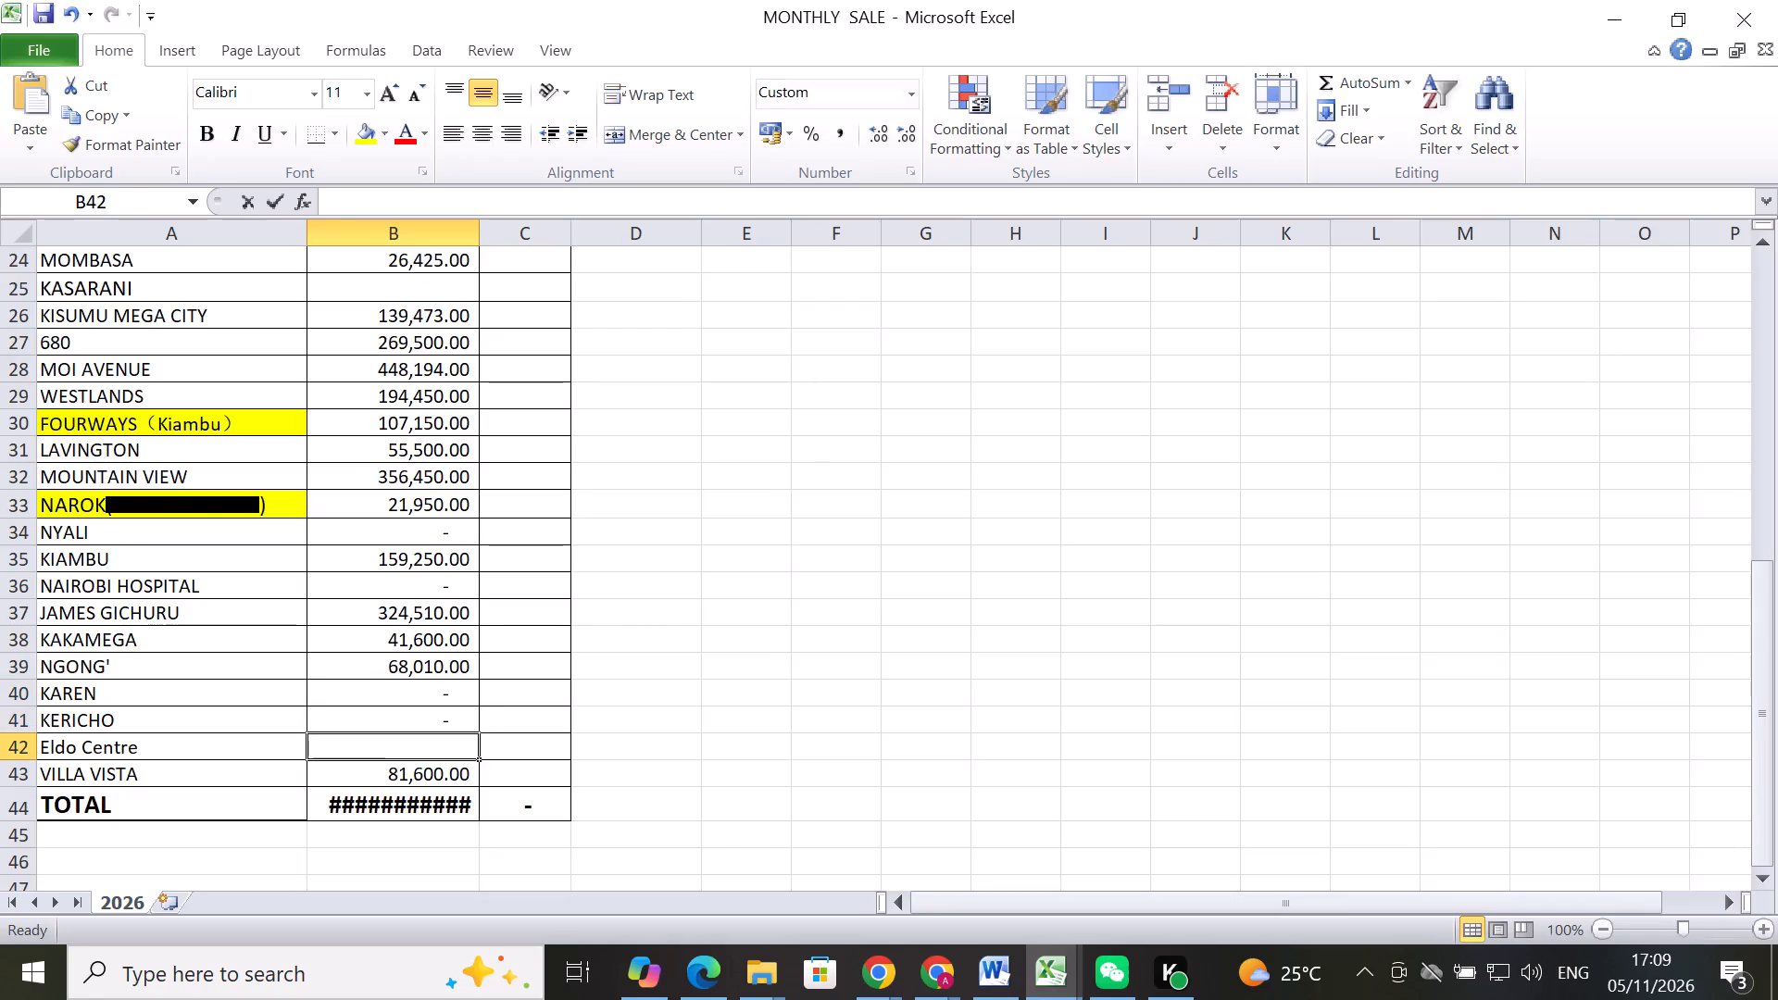
key("Return")
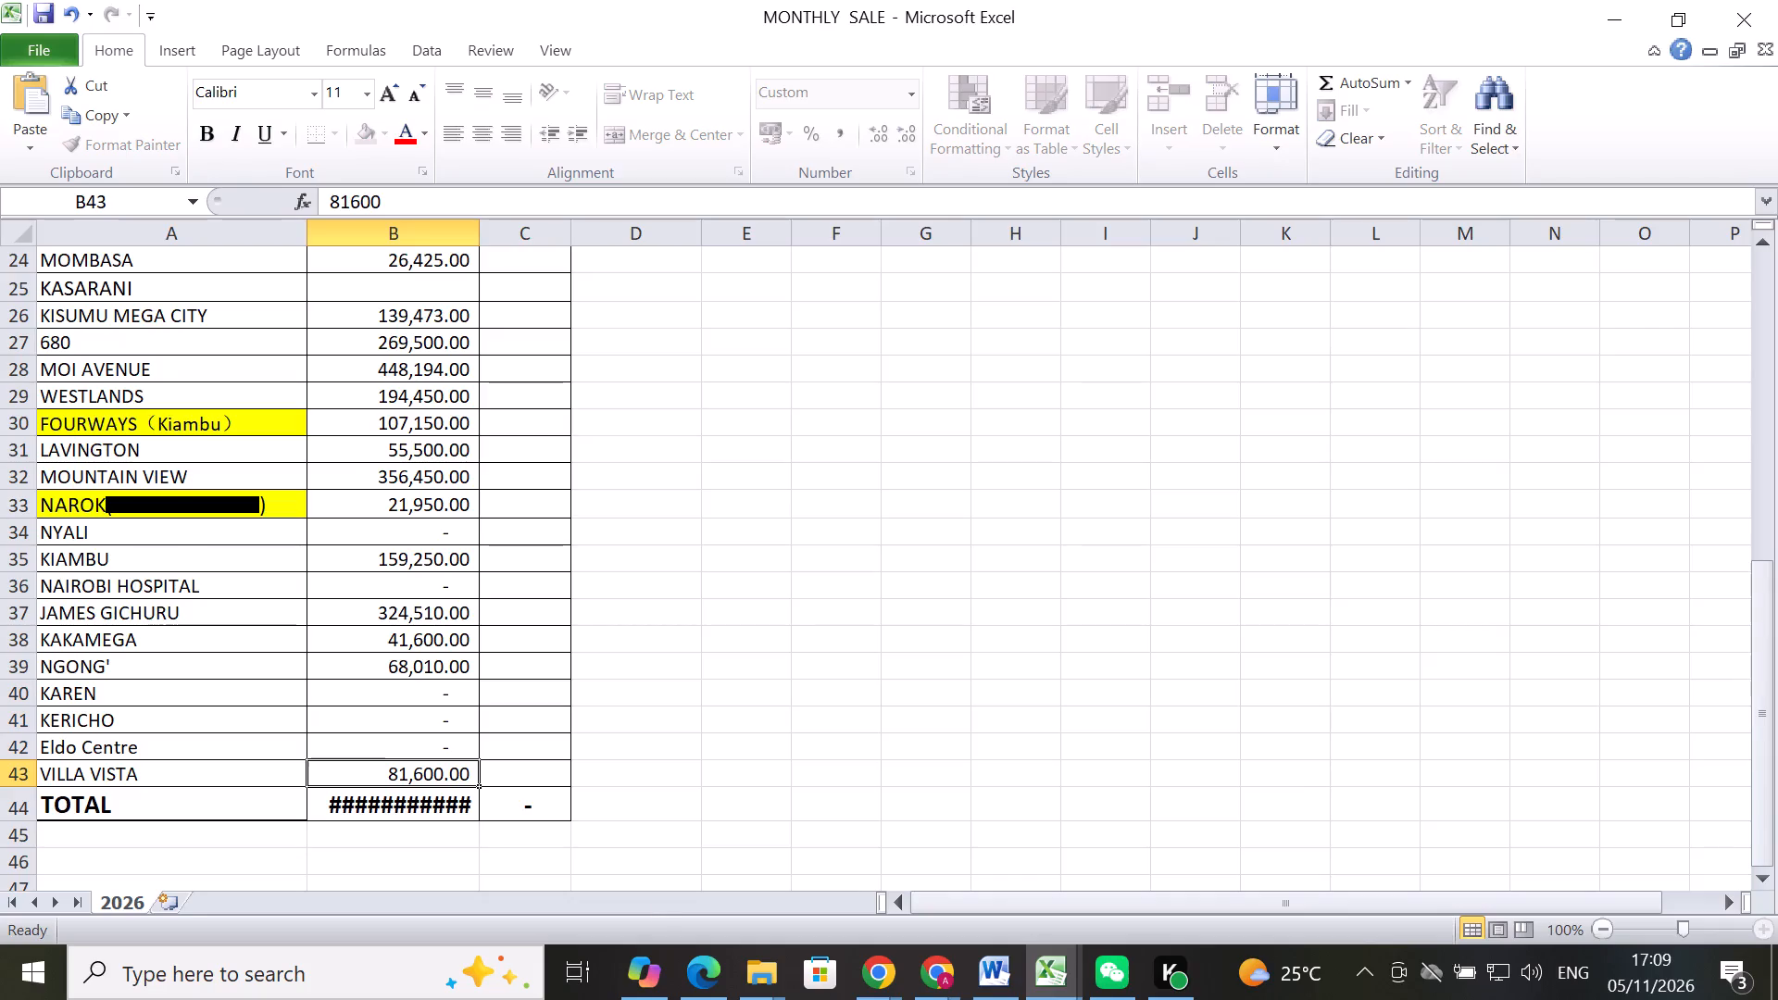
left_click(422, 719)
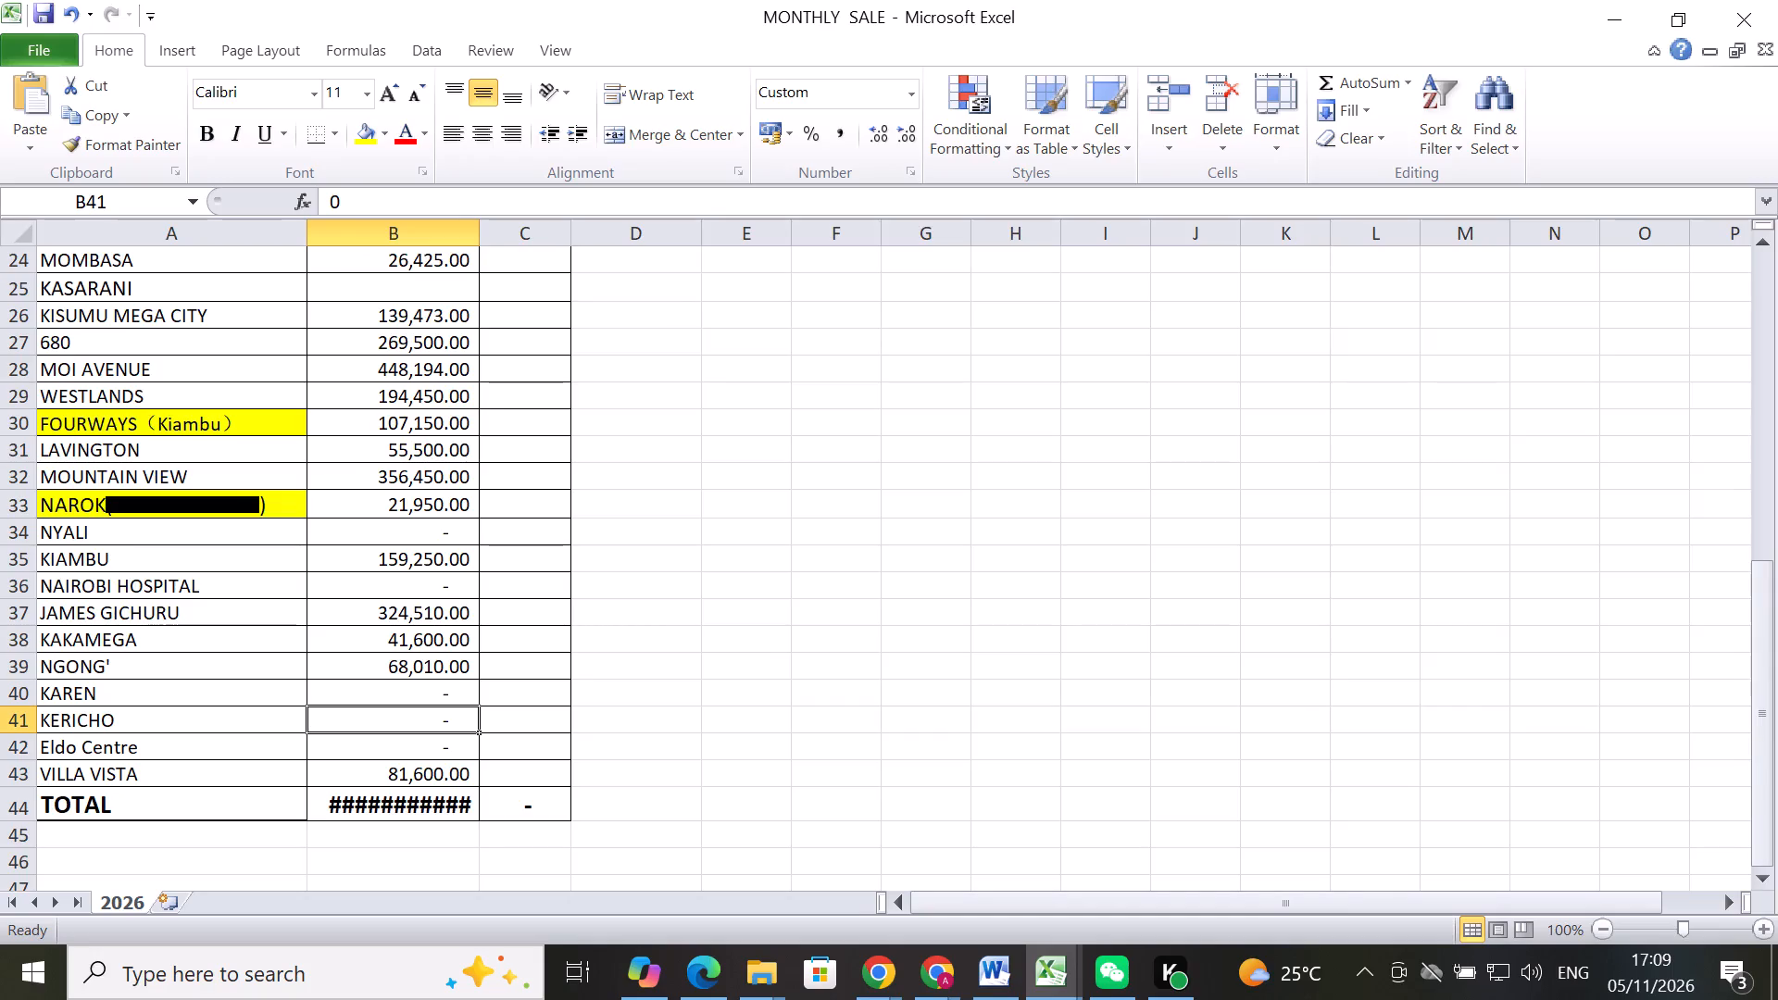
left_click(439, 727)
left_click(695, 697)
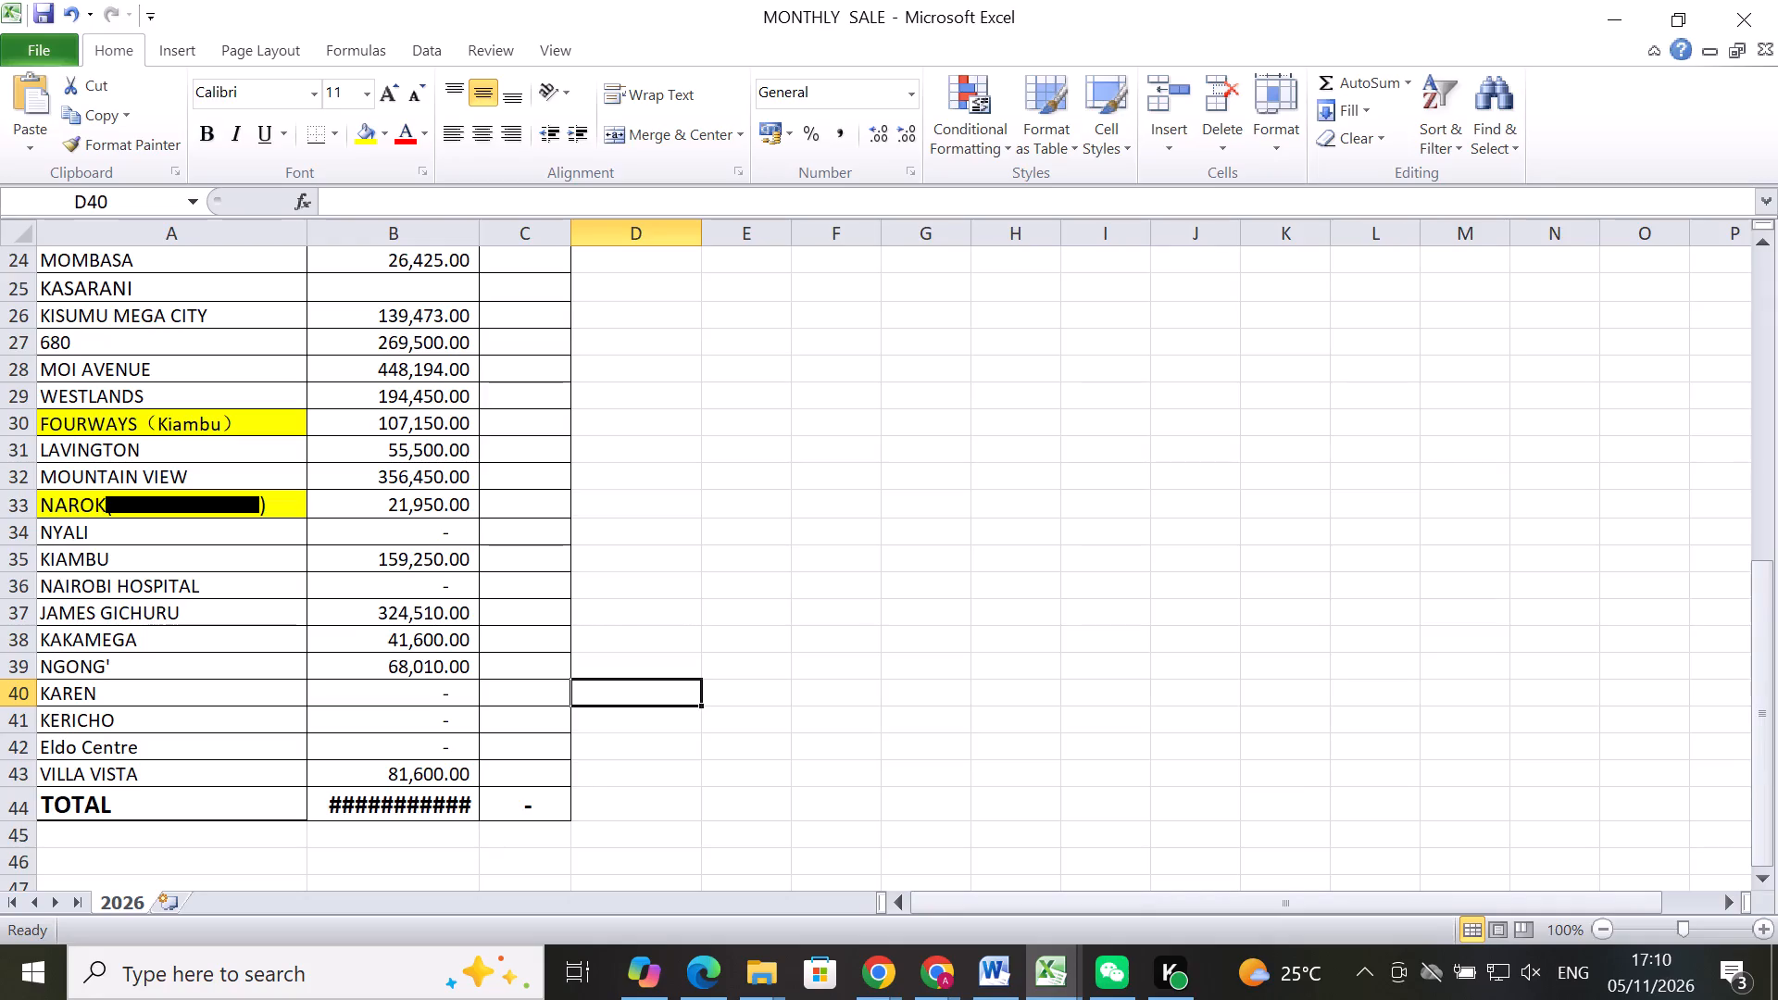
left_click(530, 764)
Widen the Oct-26 ETR column enough to read its TOTAL, and narrow the column again.
left_click_drag(475, 233, 490, 252)
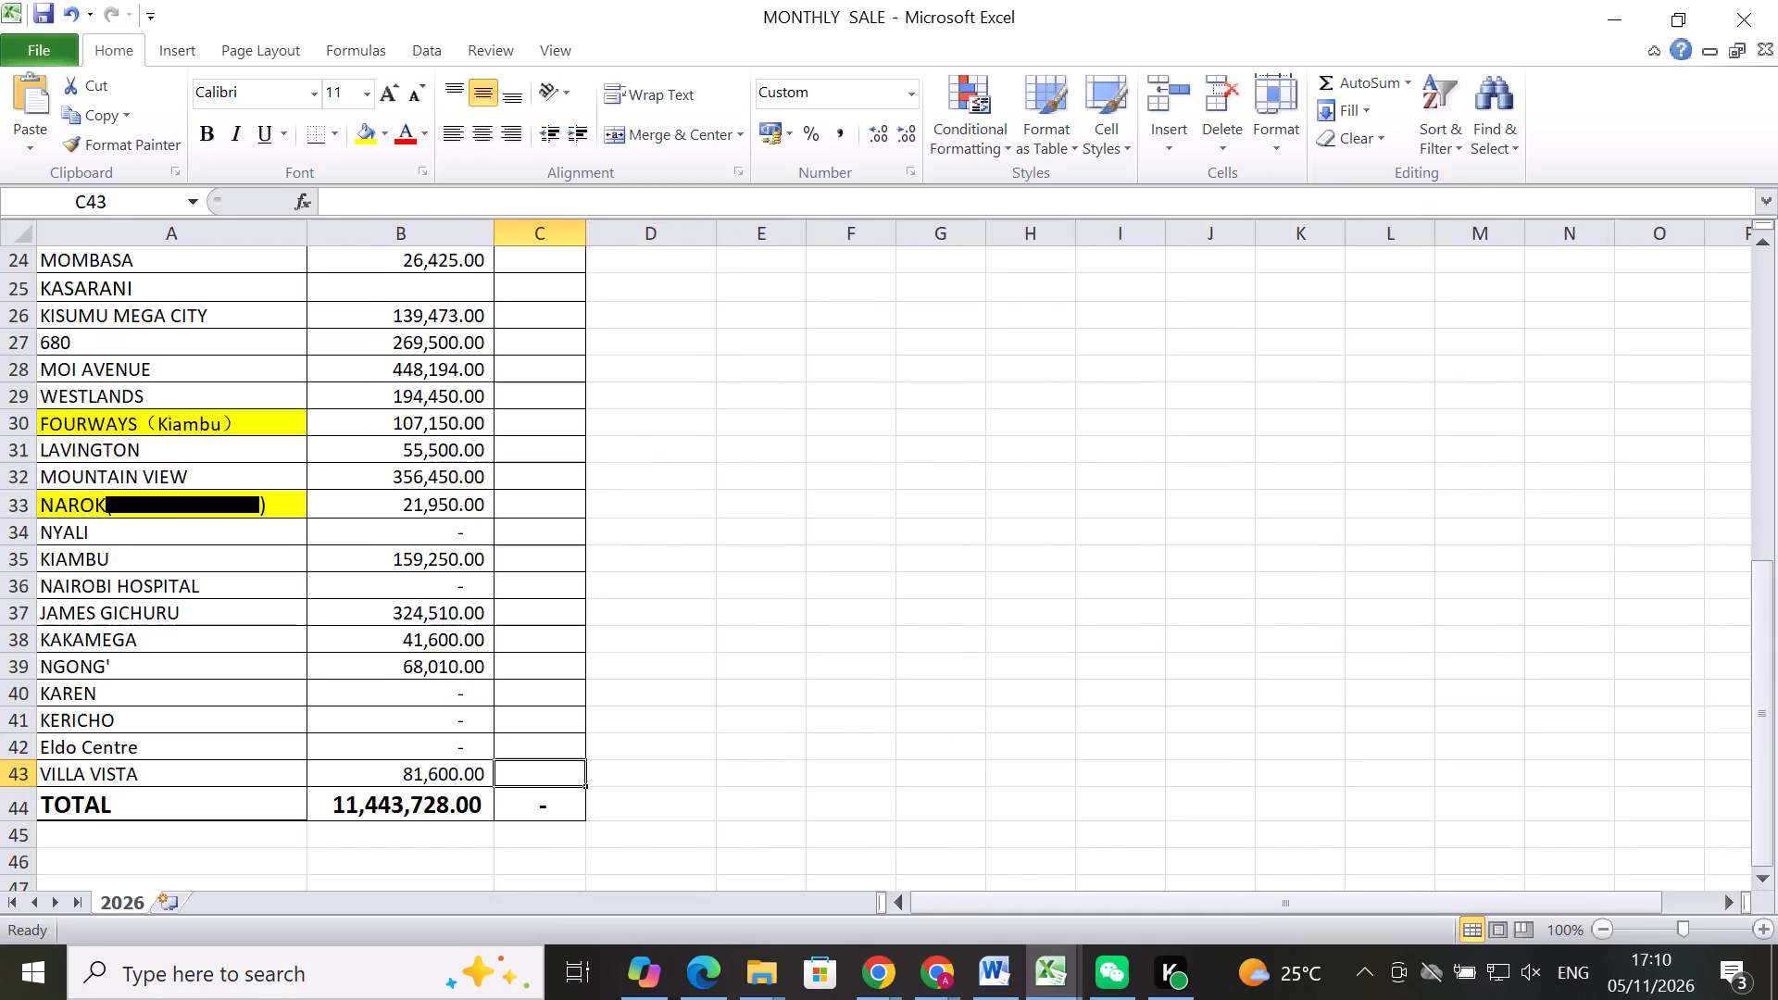
left_click_drag(494, 238, 474, 263)
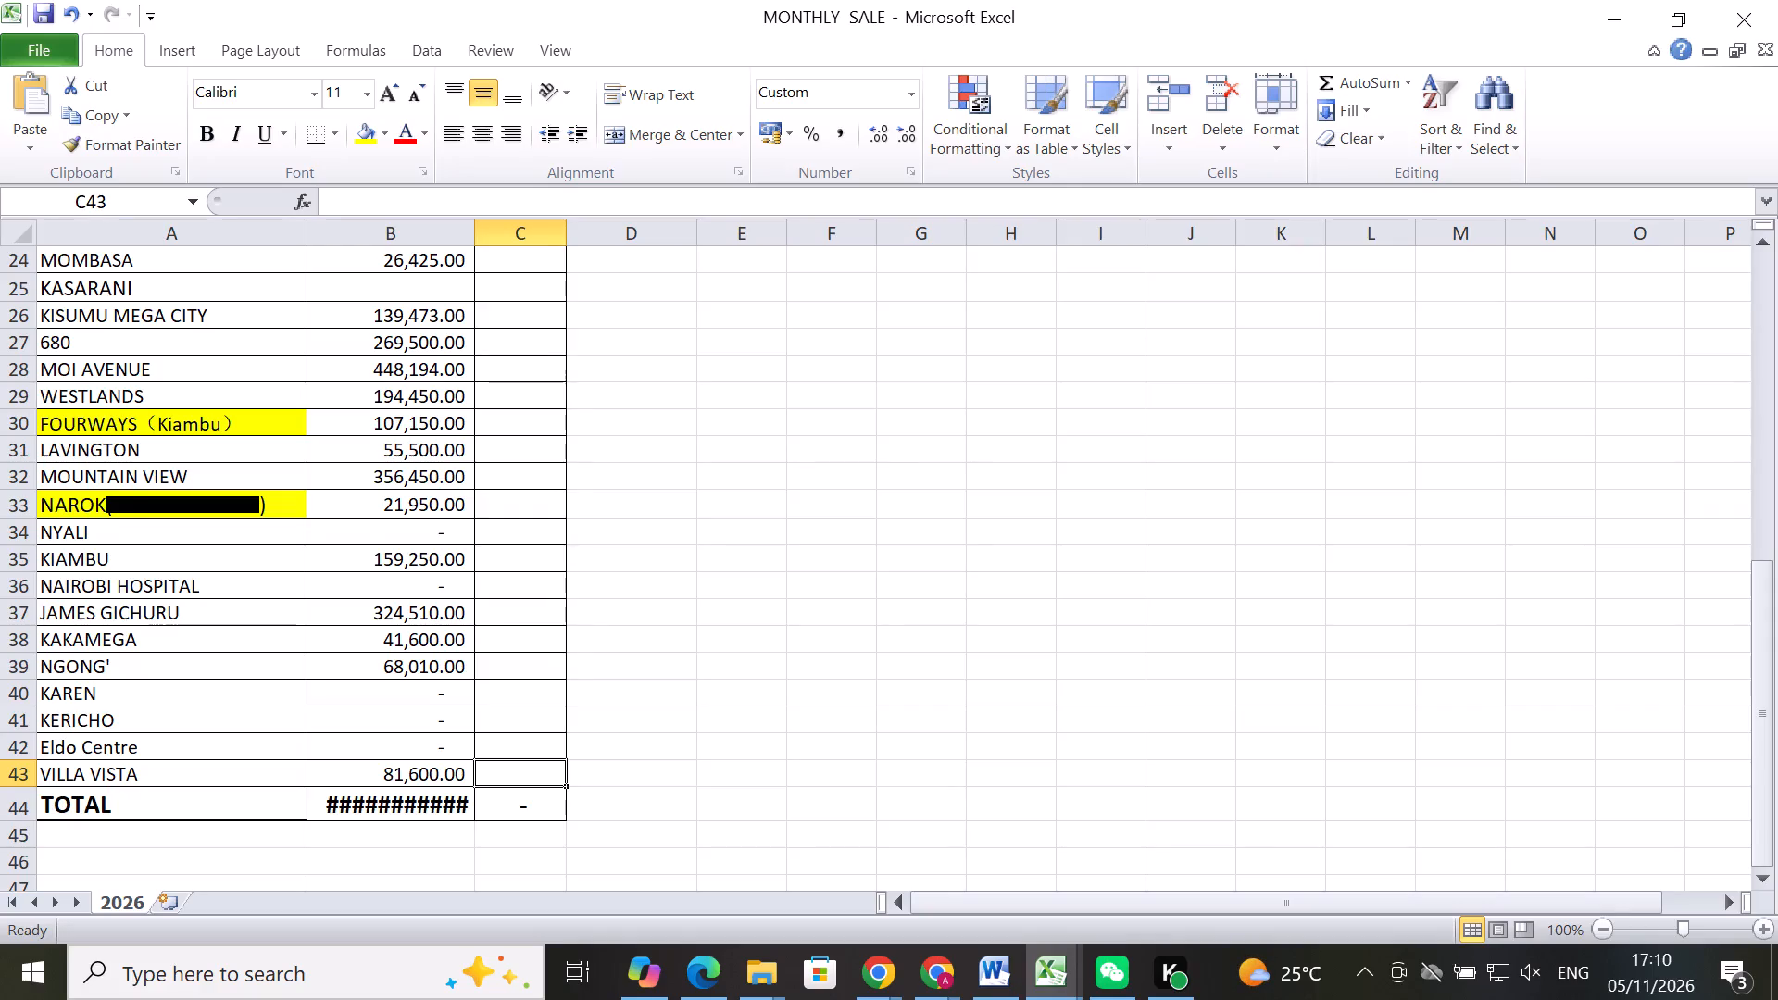
Set the Oct-26 ETR amount for the KAREN shop to 49550.
left_click(446, 681)
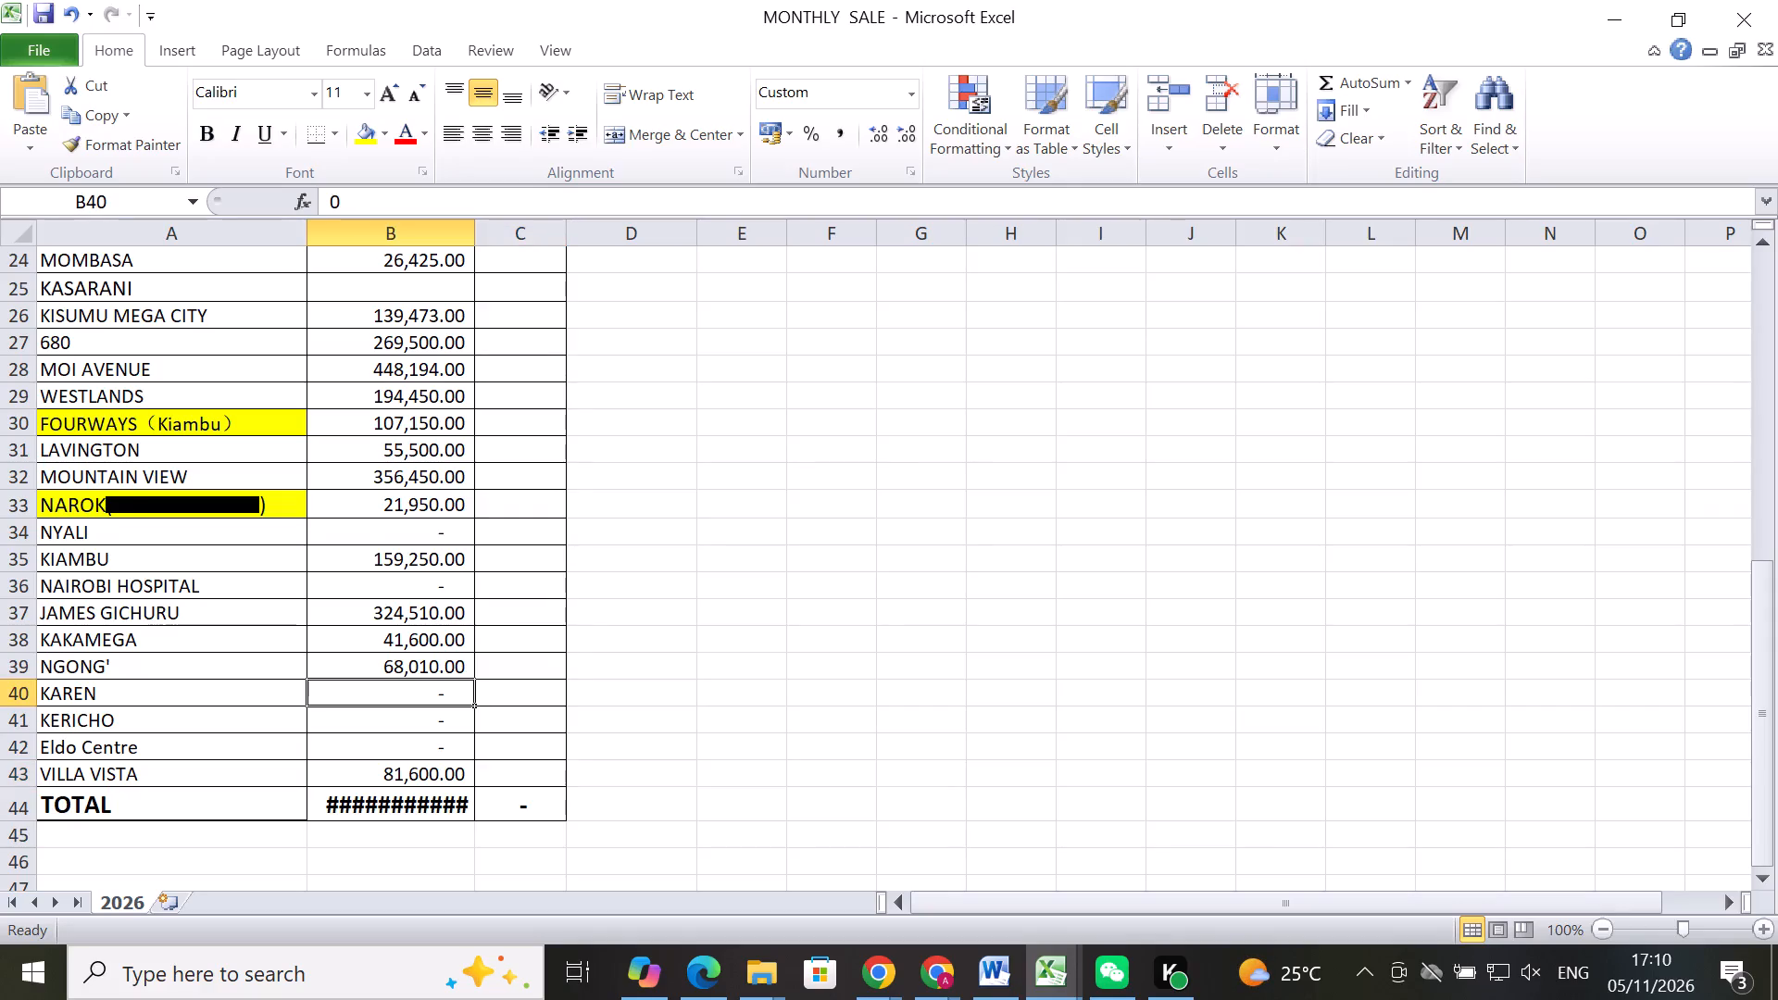
type("49550")
key("Return")
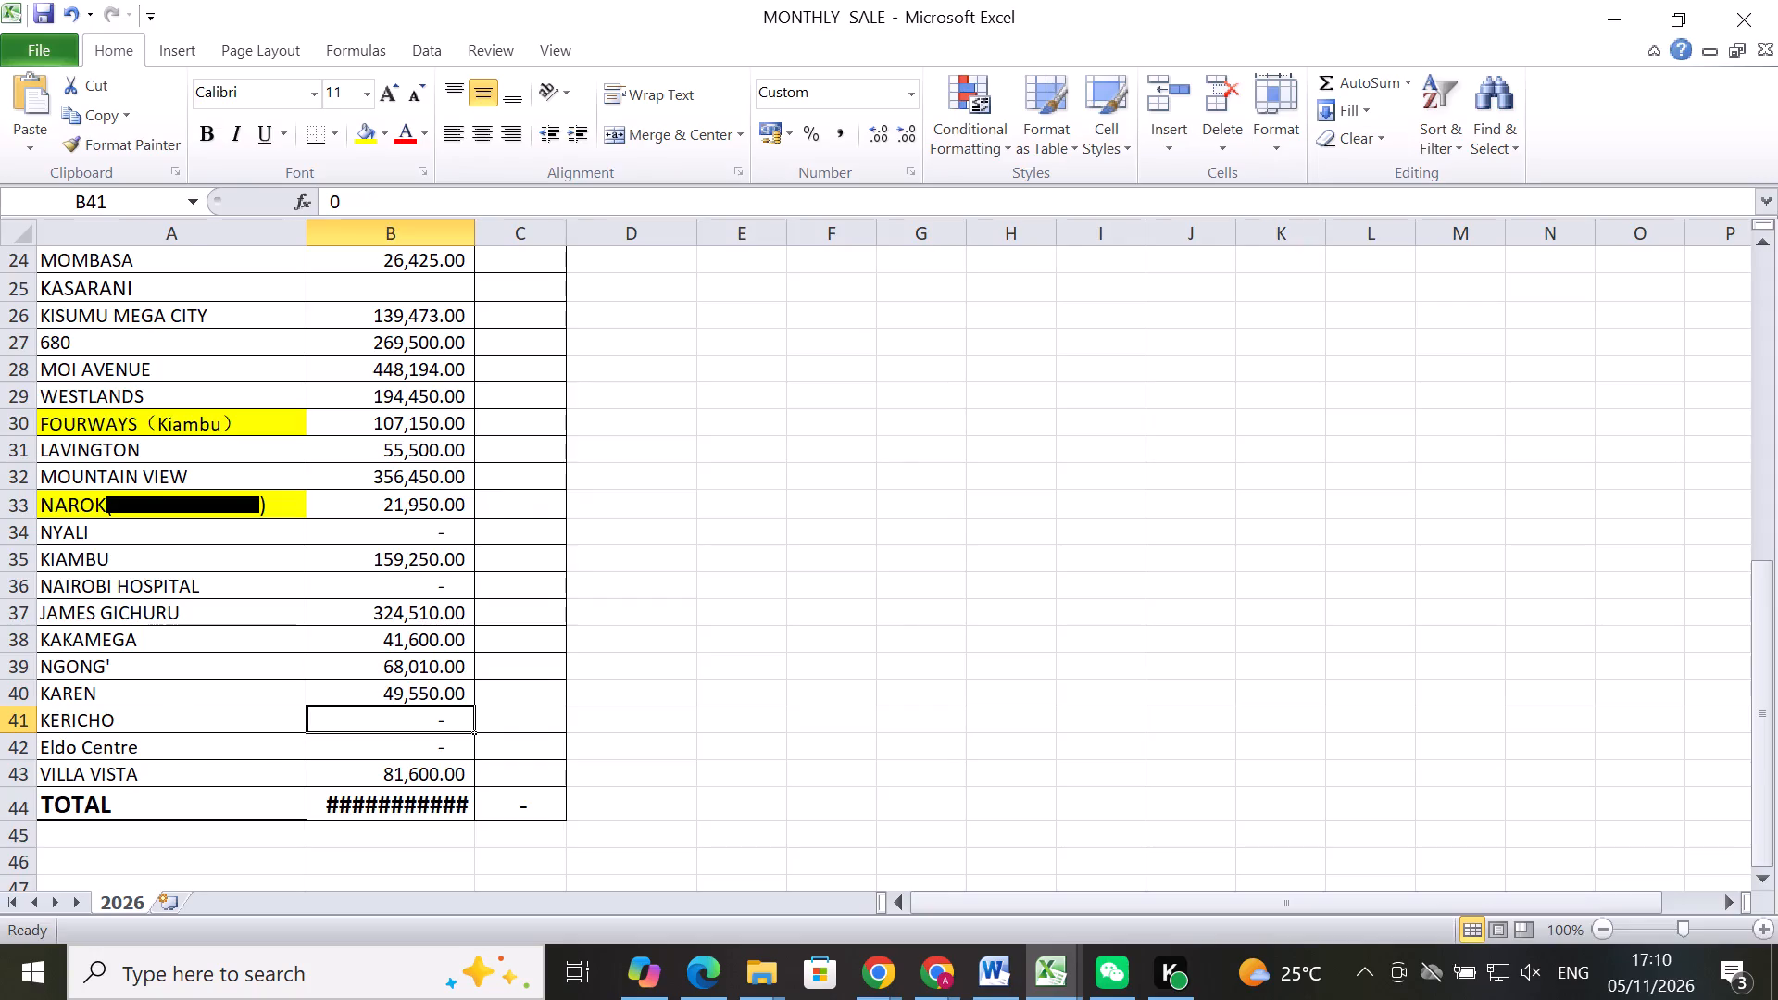
Find the BURUBURU row near the start of the shop list and enter 0 as its Oct-26 ETR amount.
scroll(446, 681, "up", 6)
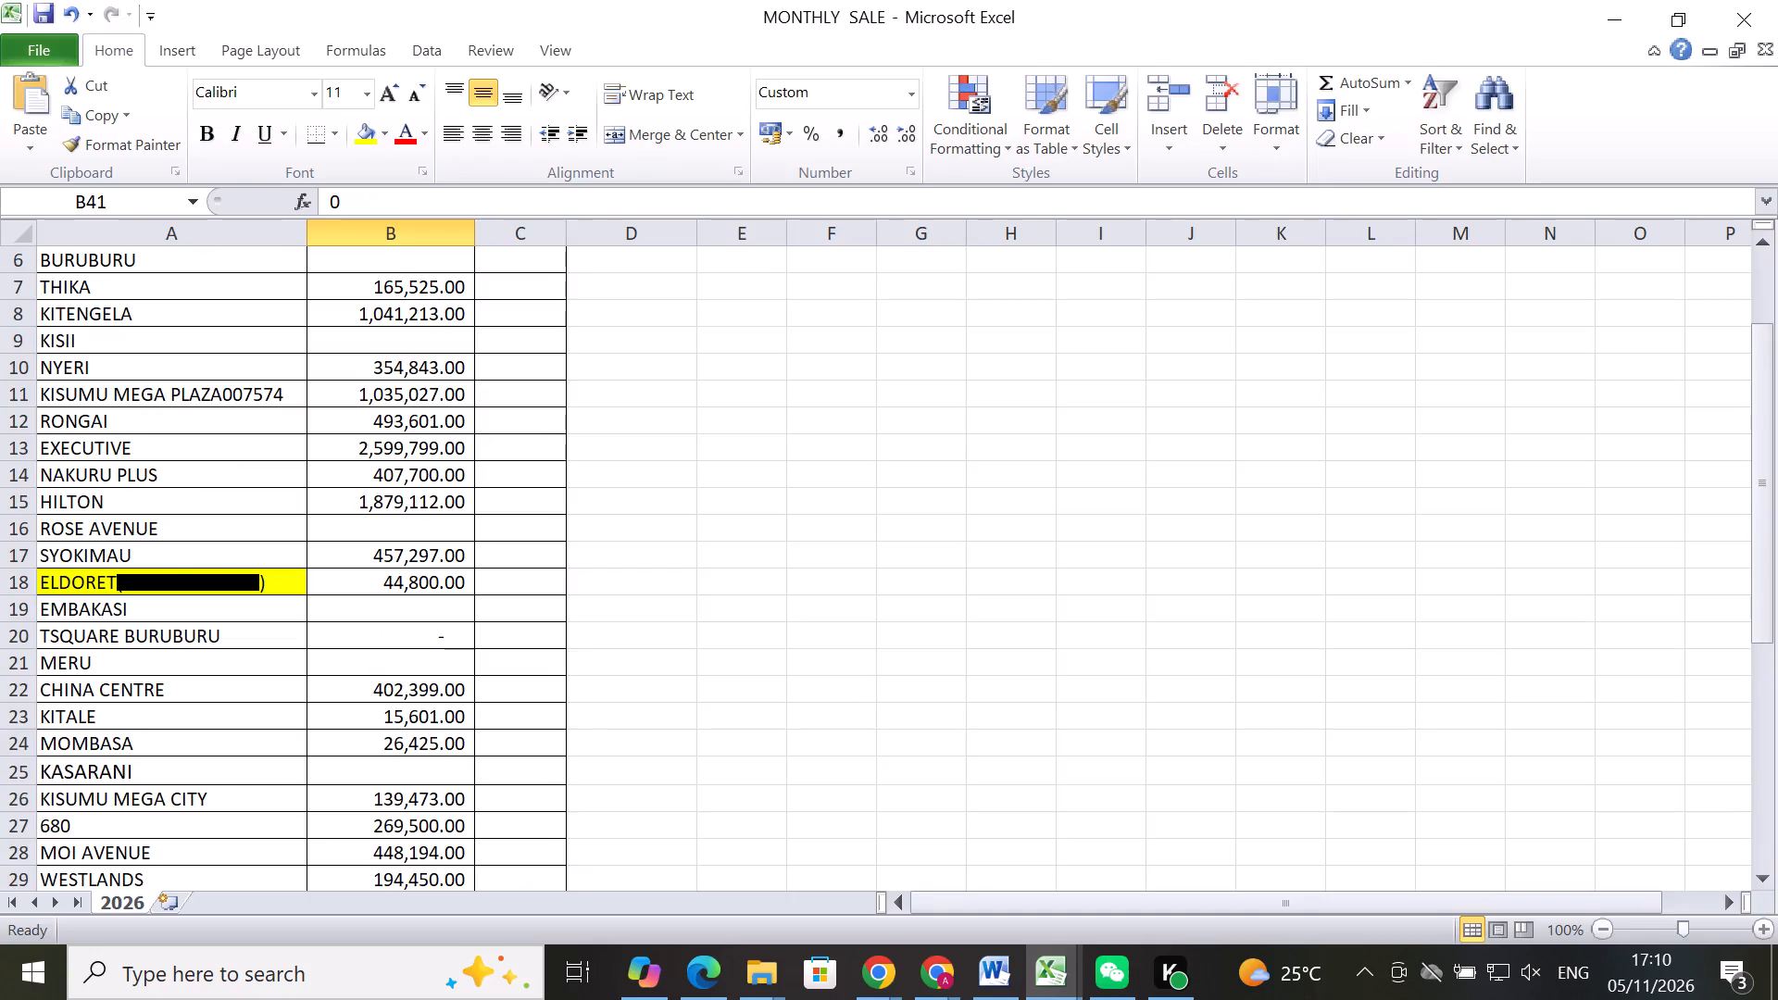
left_click(429, 407)
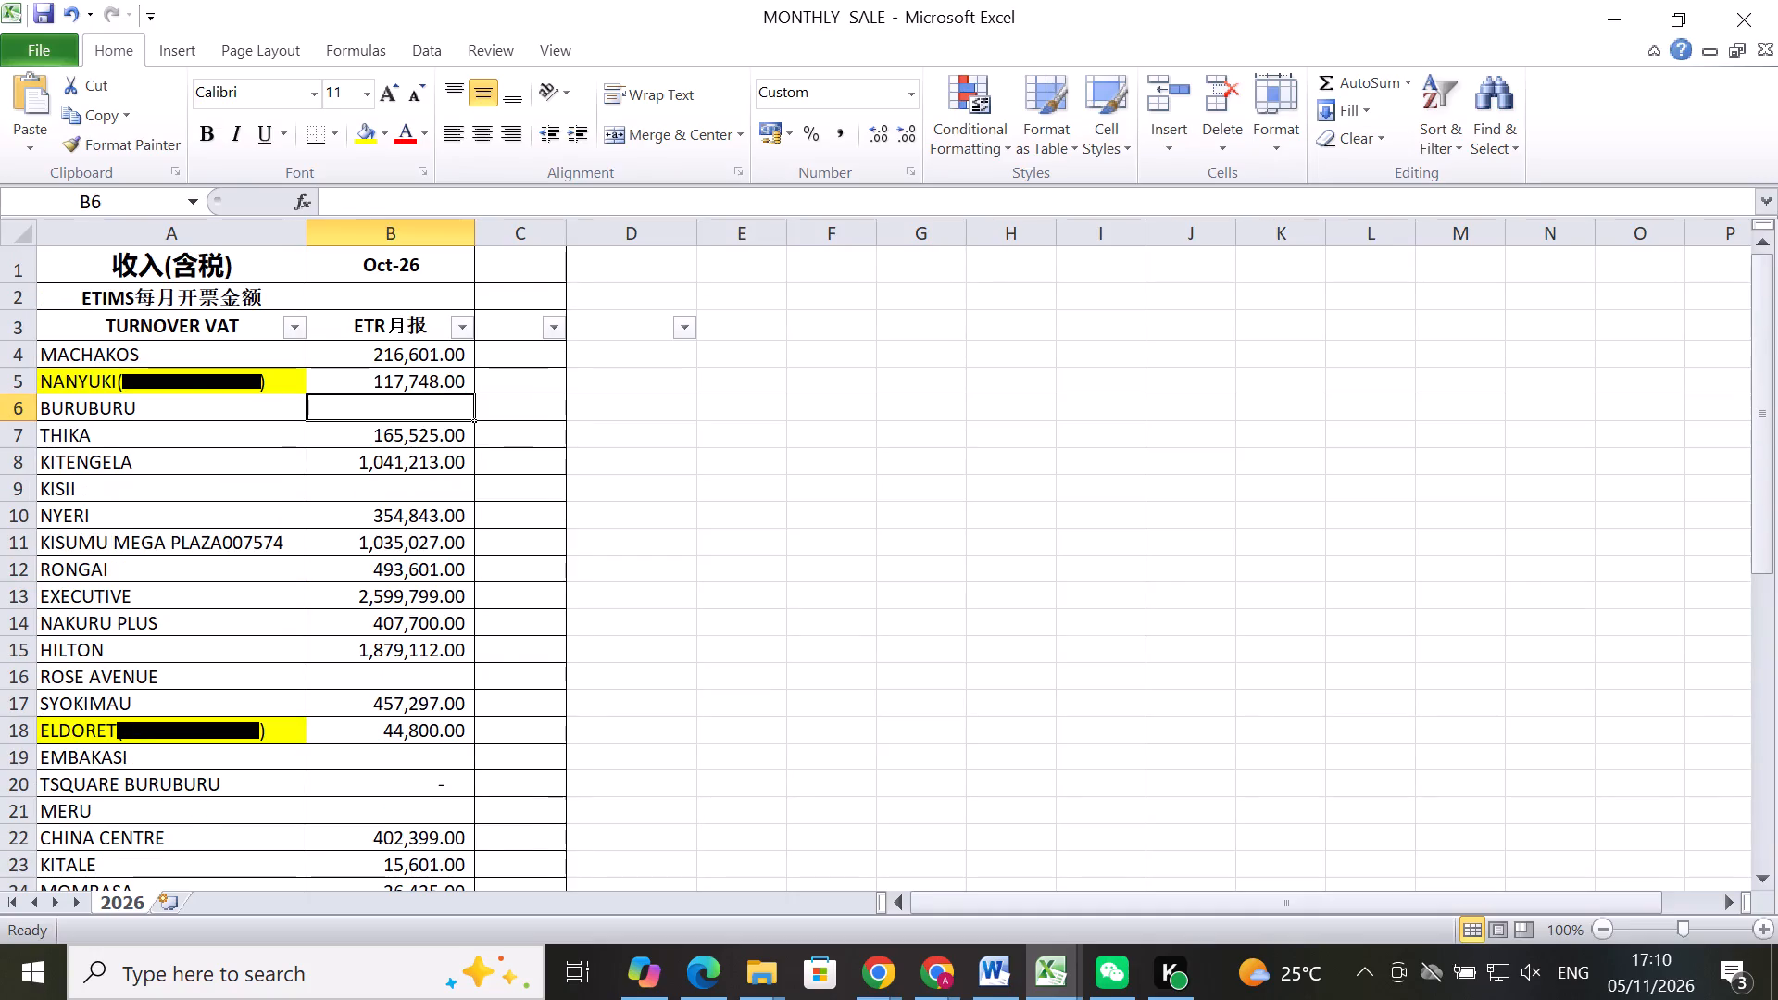
key("0")
key("Return")
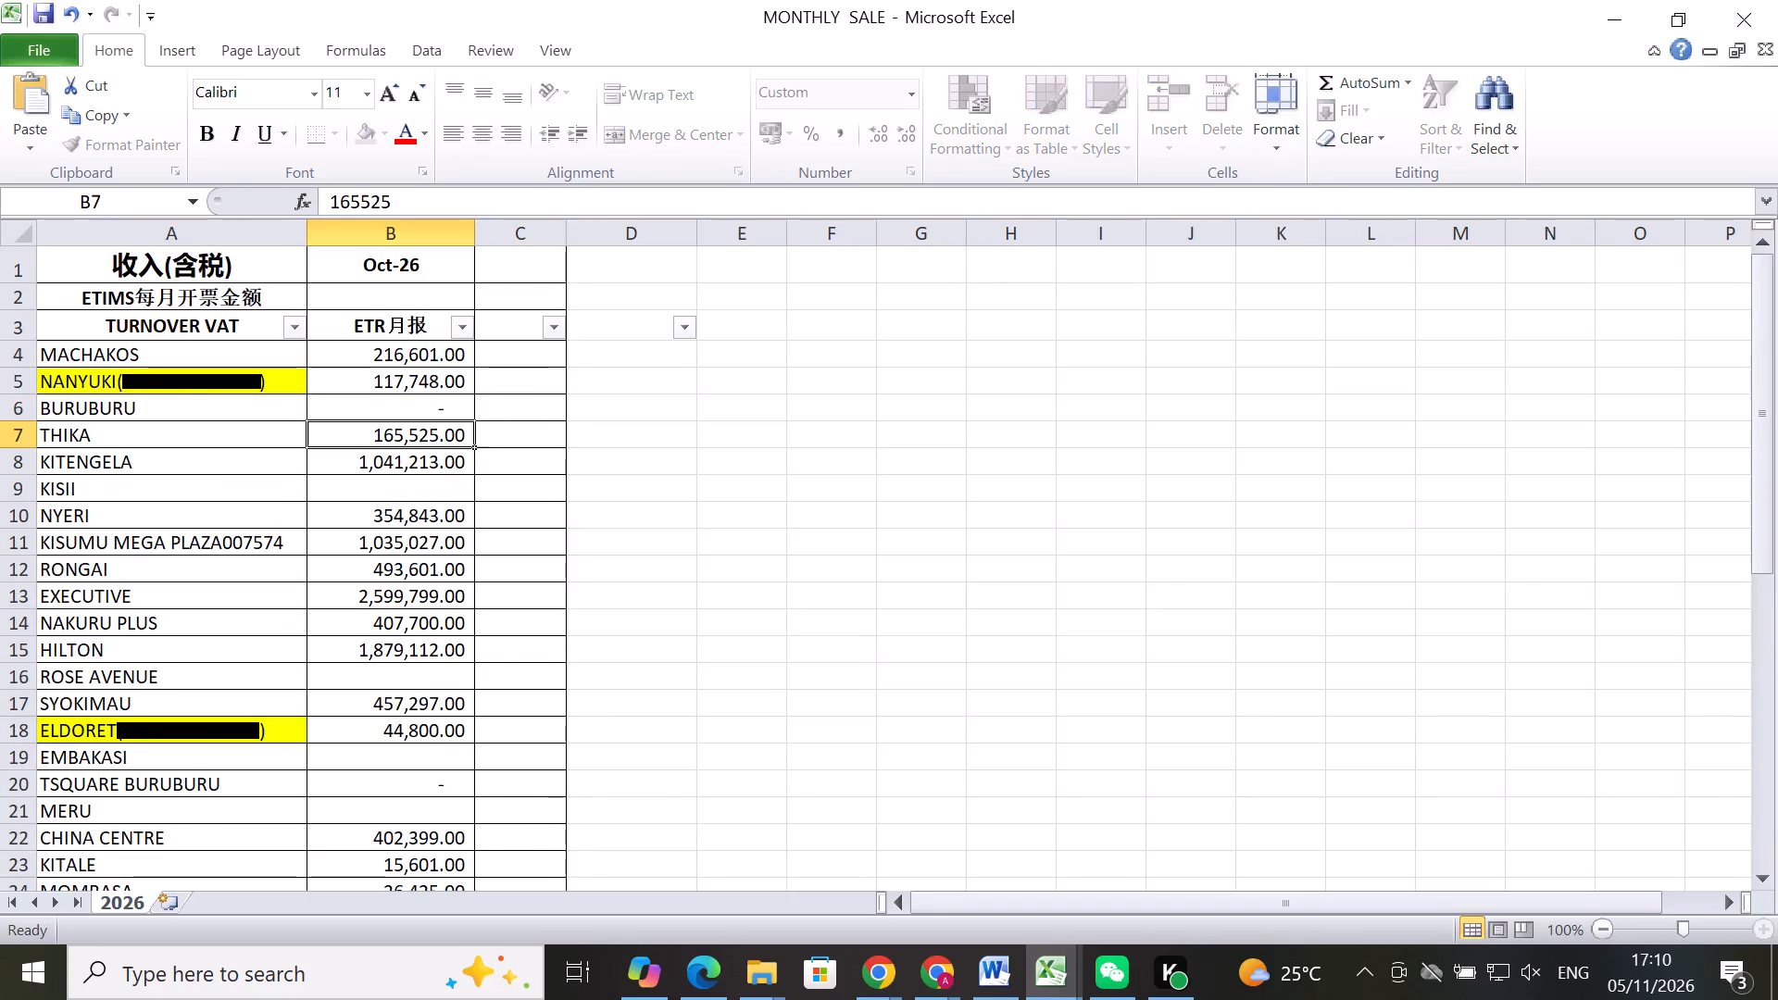
Enter 0 as the Oct-26 ETR amount for the KISII shop.
left_click(453, 483)
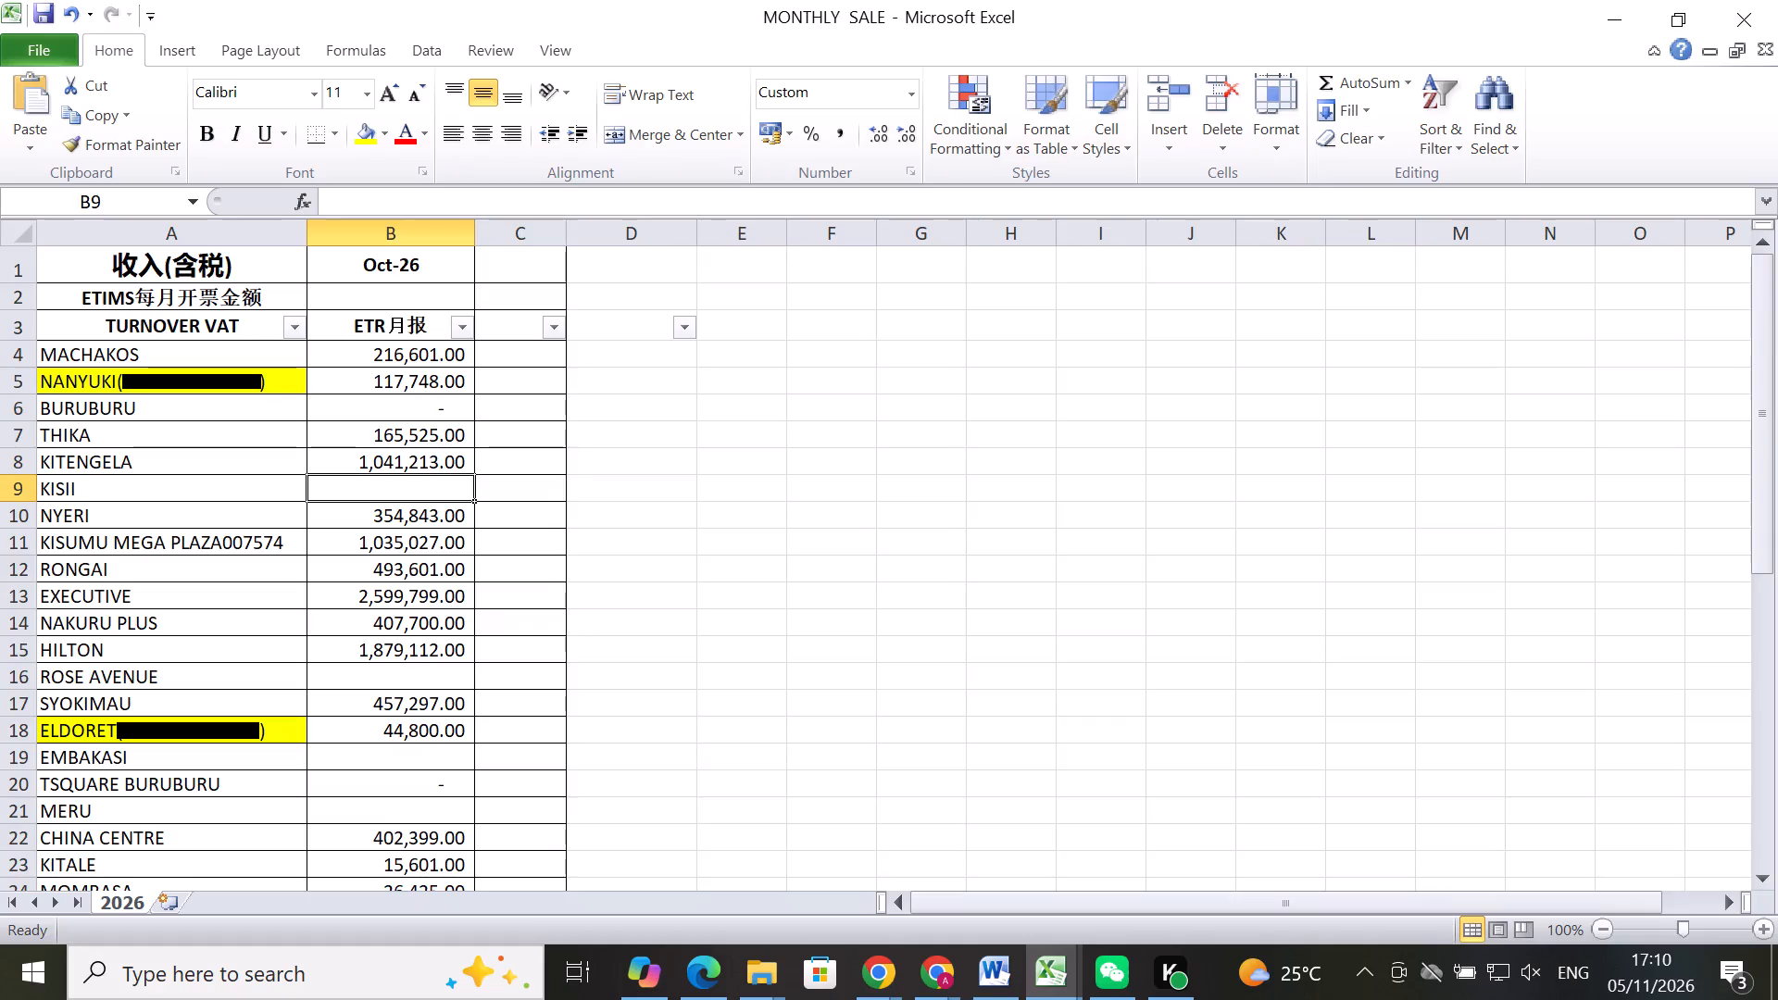
left_click(394, 404)
left_click(454, 481)
key("0")
key("Return")
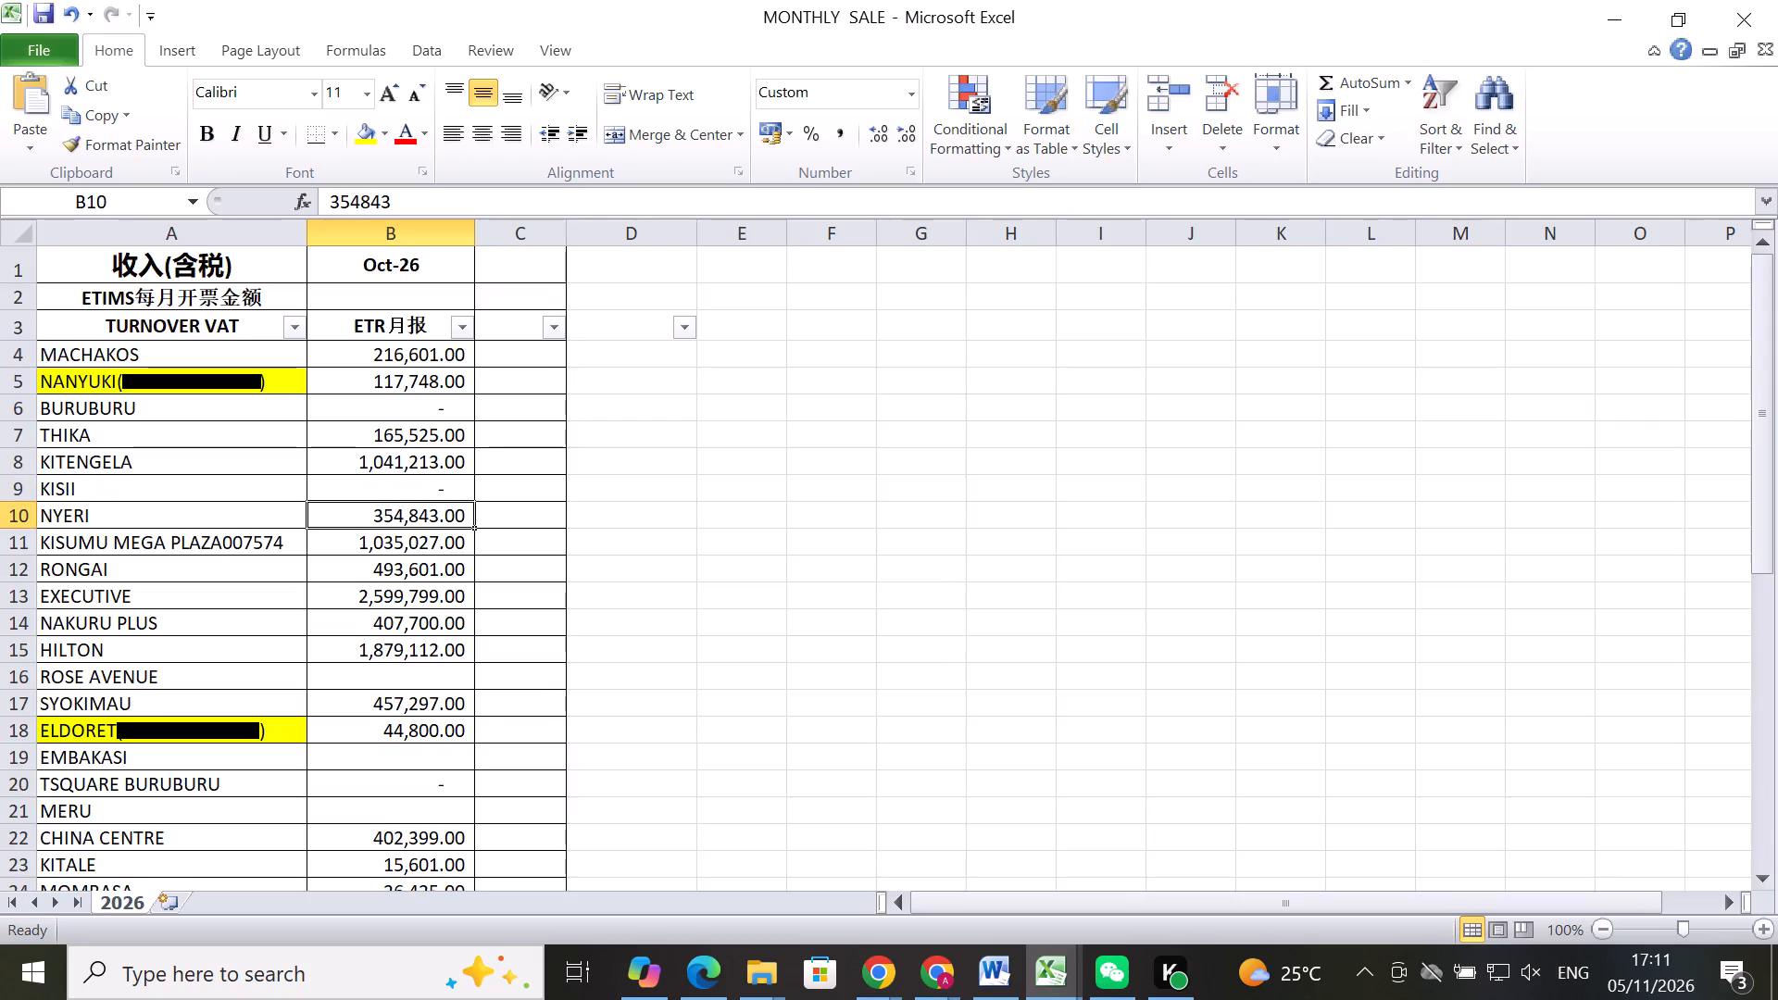
Check down the filled ETR amounts from NYERI to HILTON and enter 0 for the empty ROSE AVENUE row.
left_click(442, 566)
left_click(408, 529)
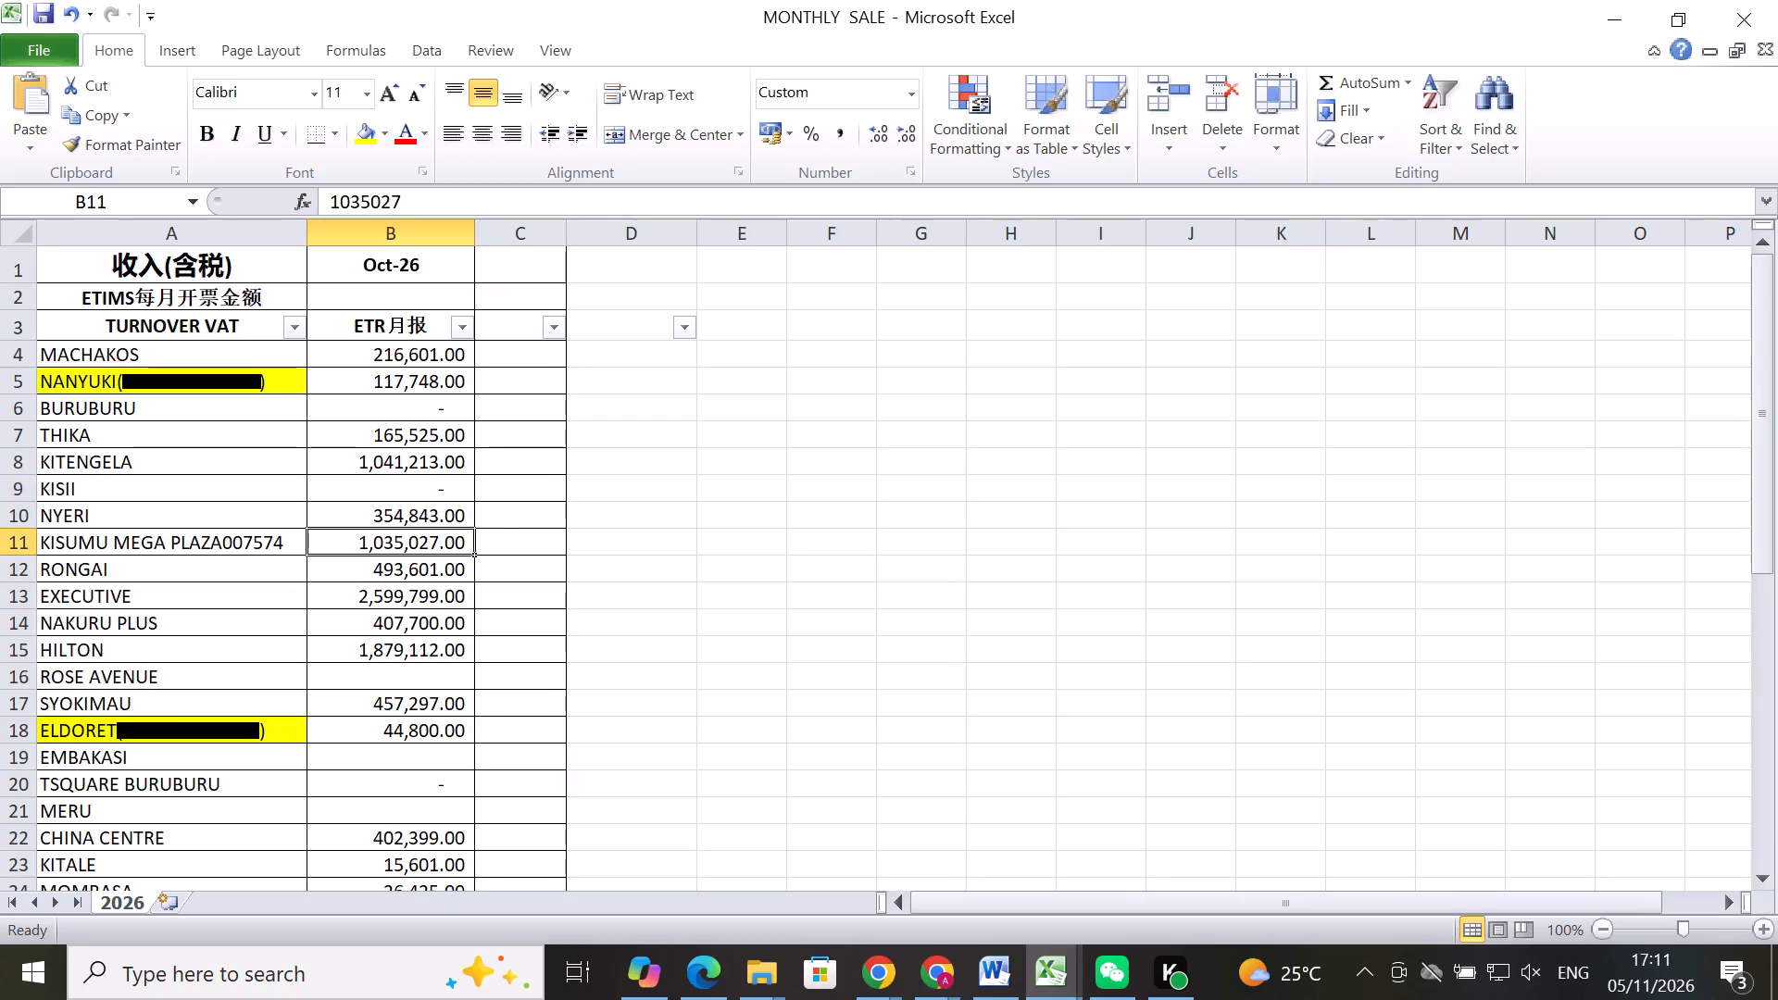
left_click(432, 517)
left_click(429, 581)
left_click(435, 621)
left_click(437, 653)
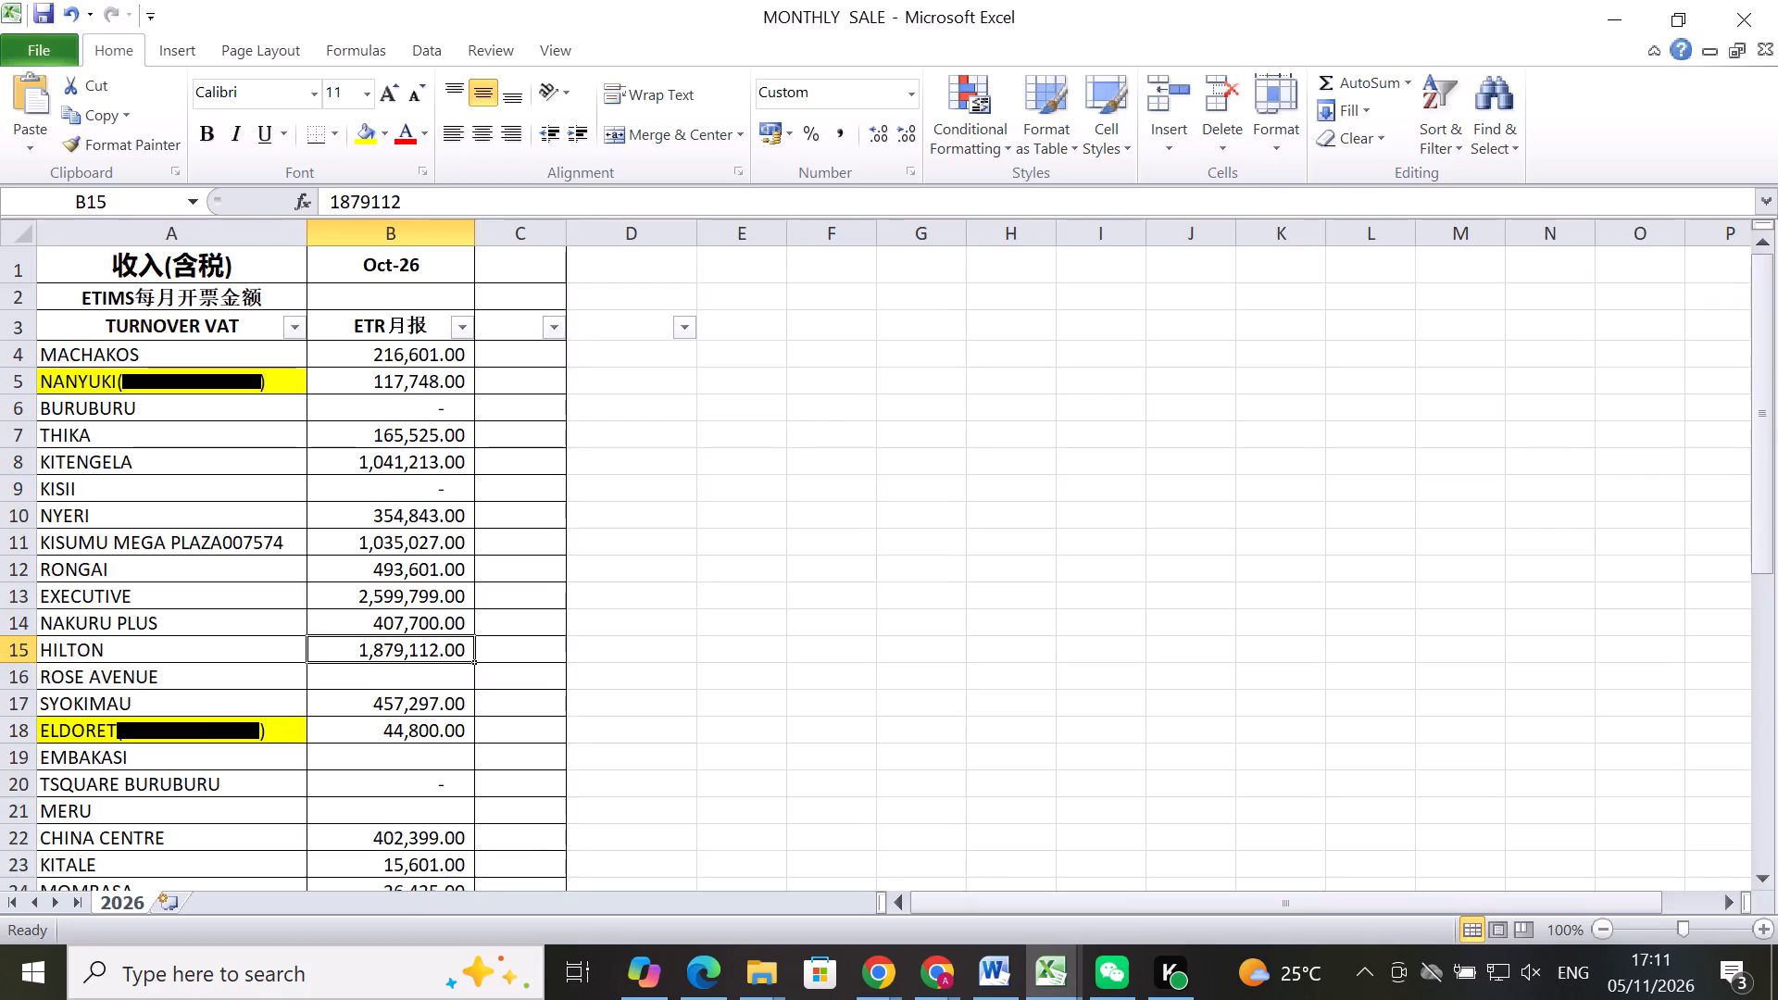
left_click(378, 670)
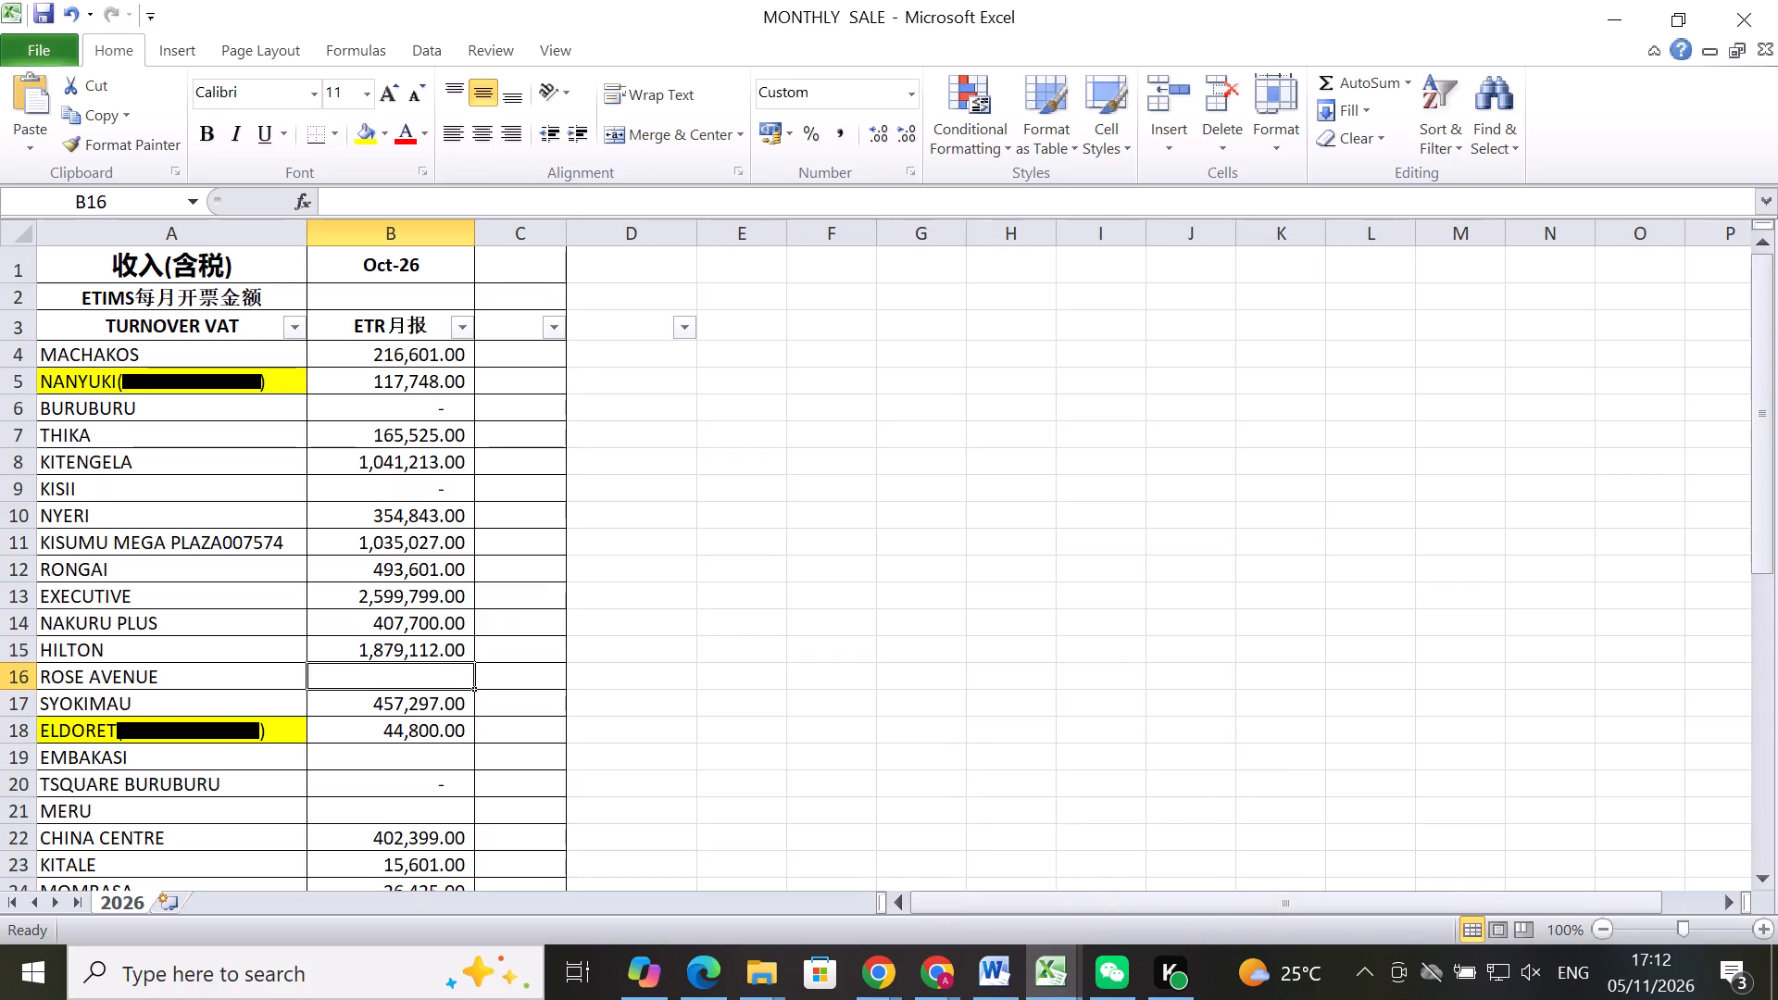
key("0")
key("Return")
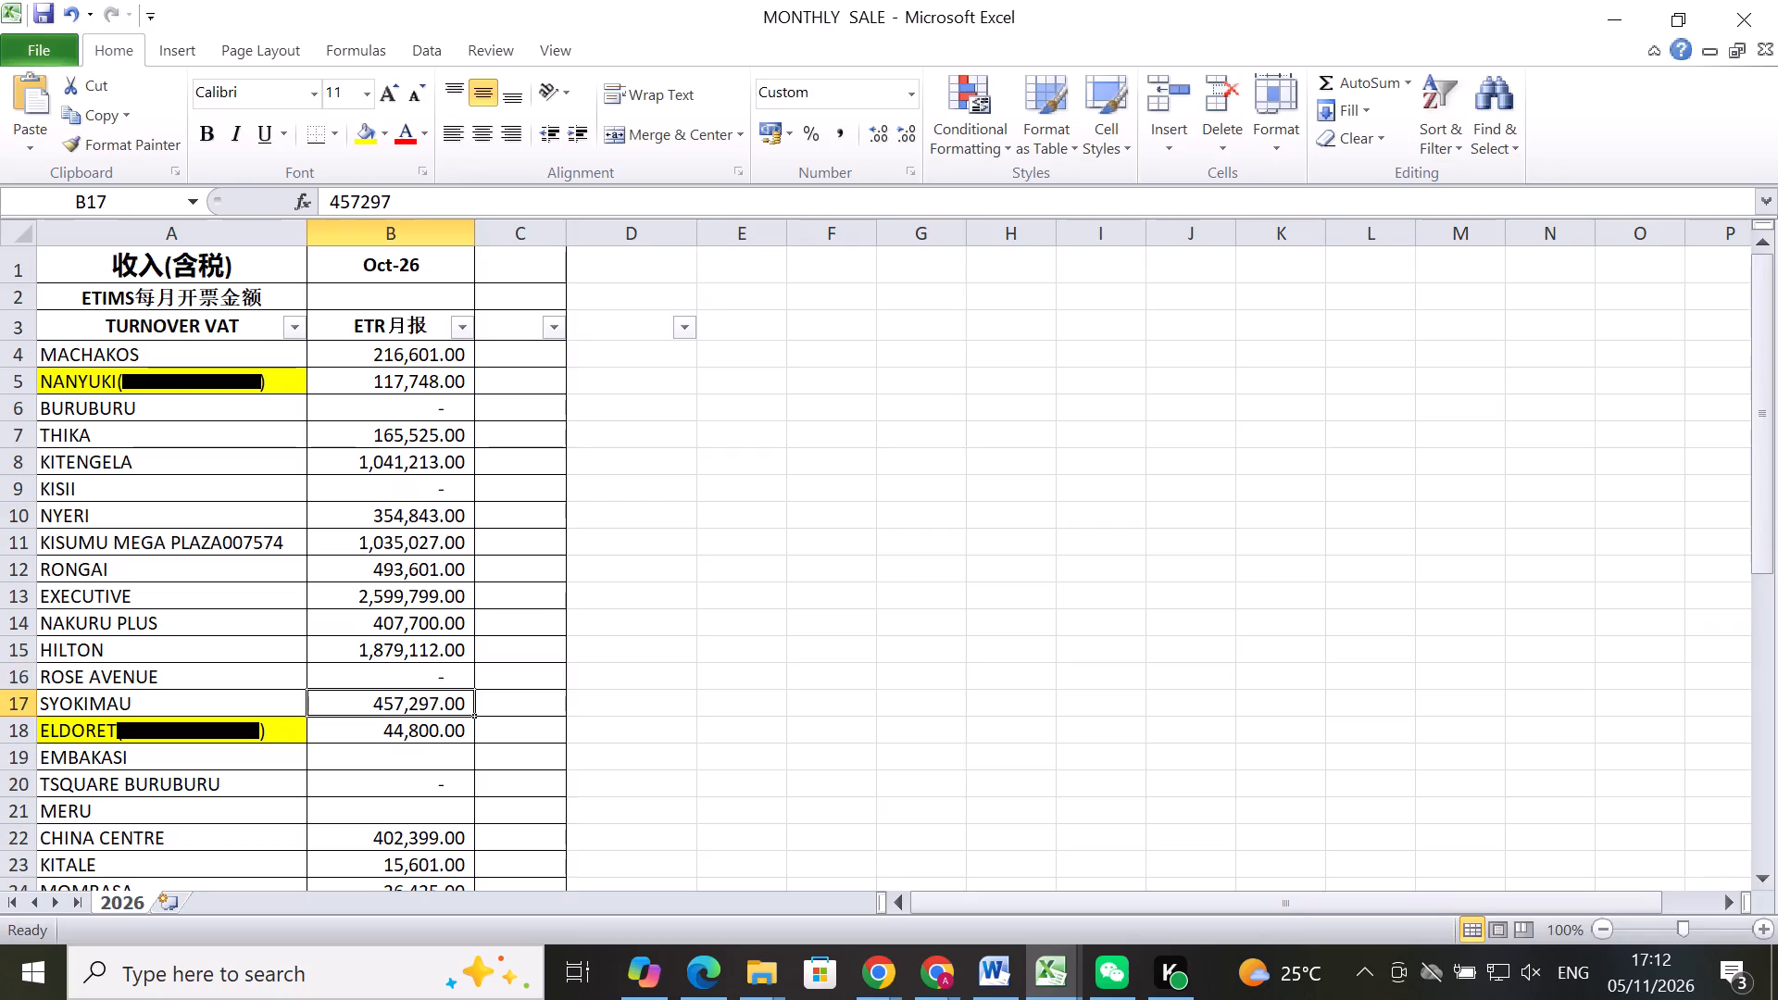
Enter 0 as the Oct-26 ETR amount for both the EMBAKASI and TSQUARE BURUBURU shops.
left_click(448, 768)
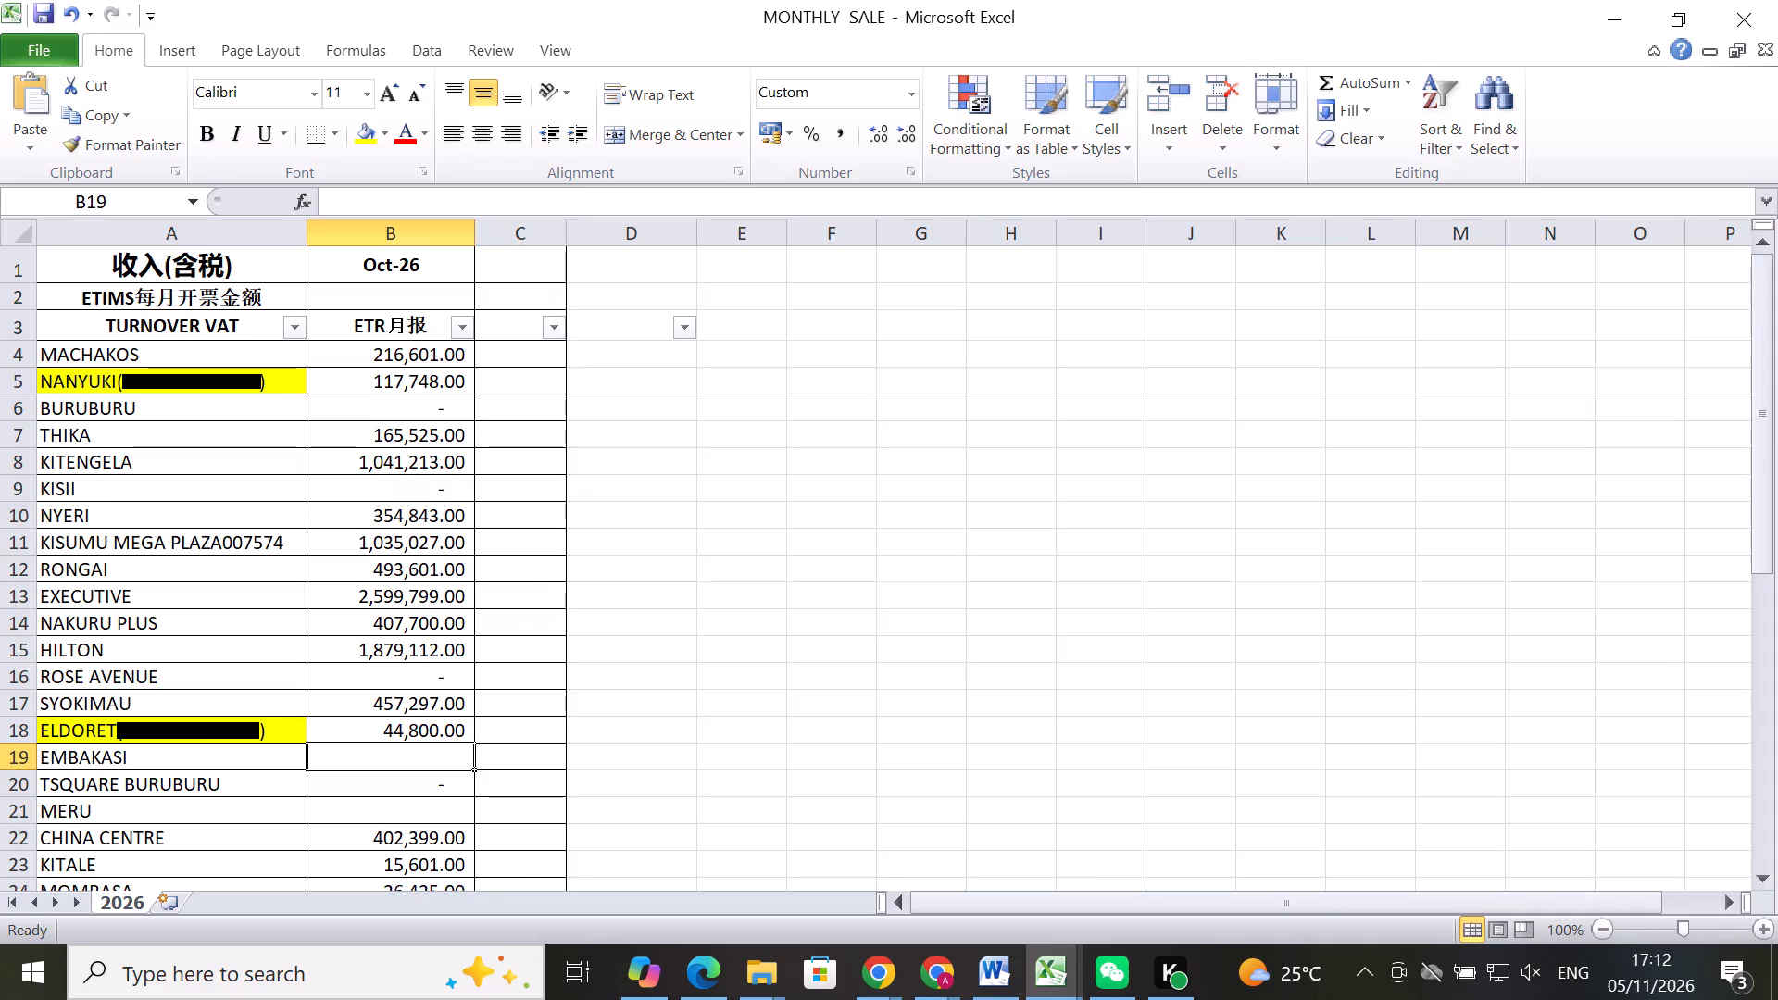
key("0")
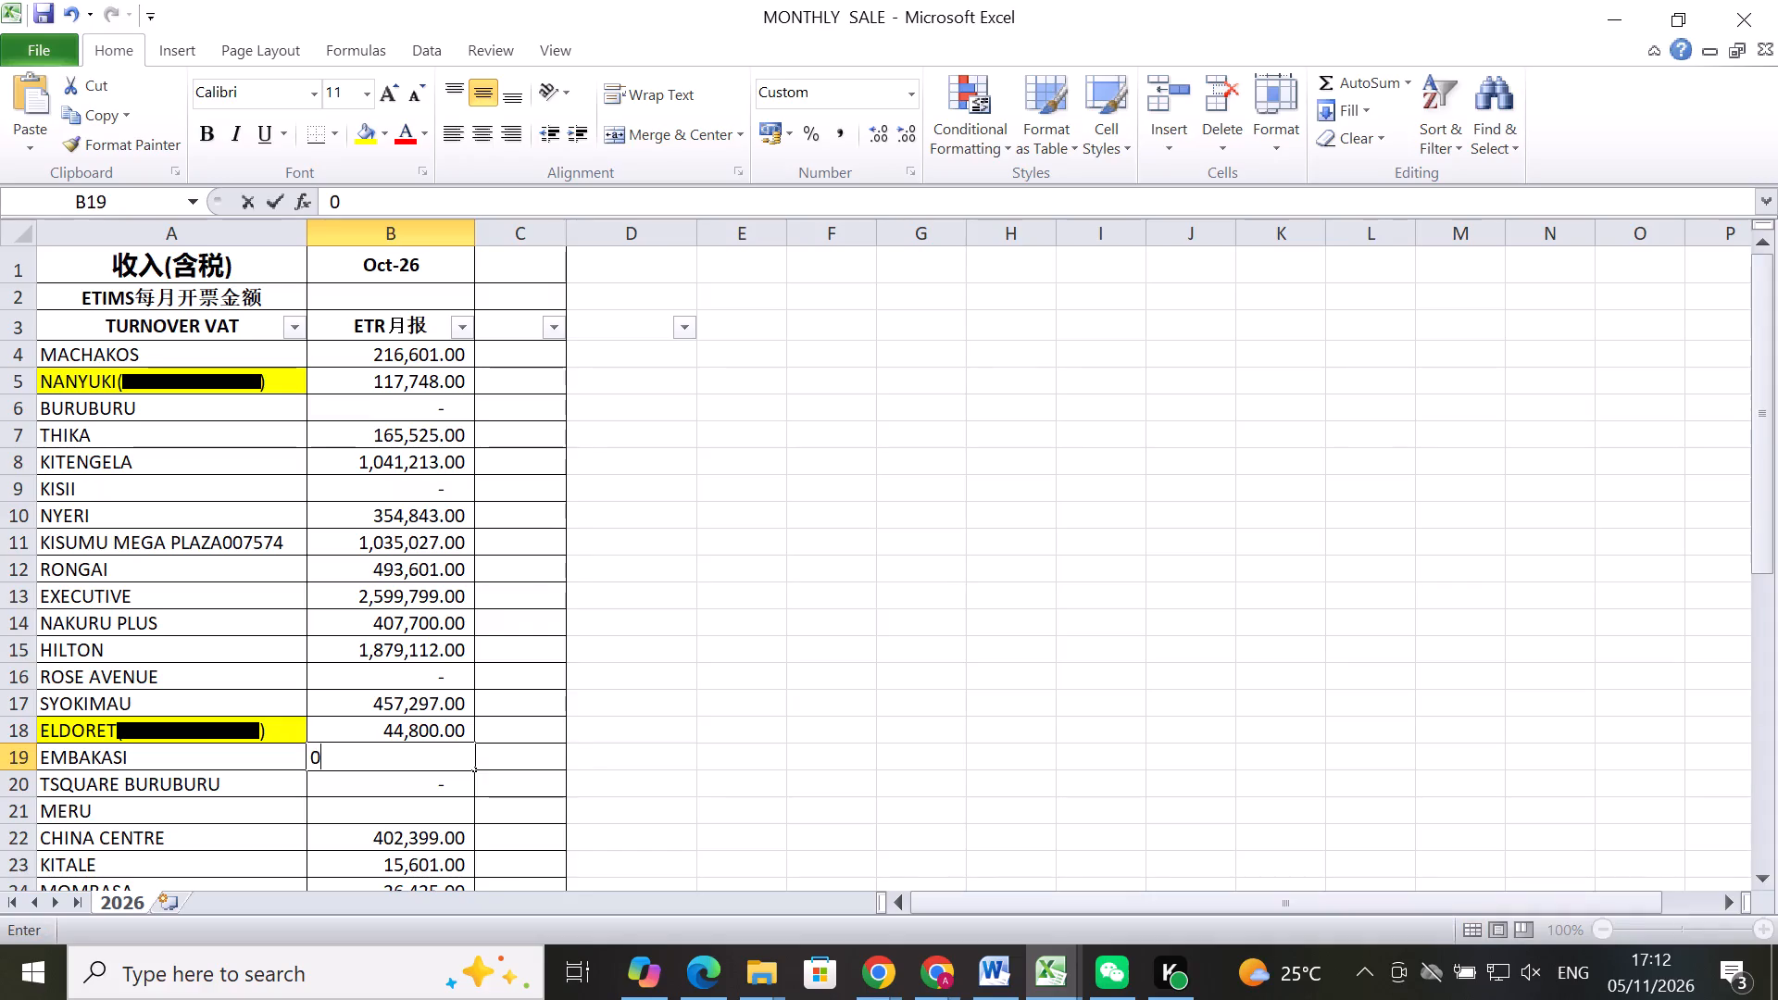
key("Return")
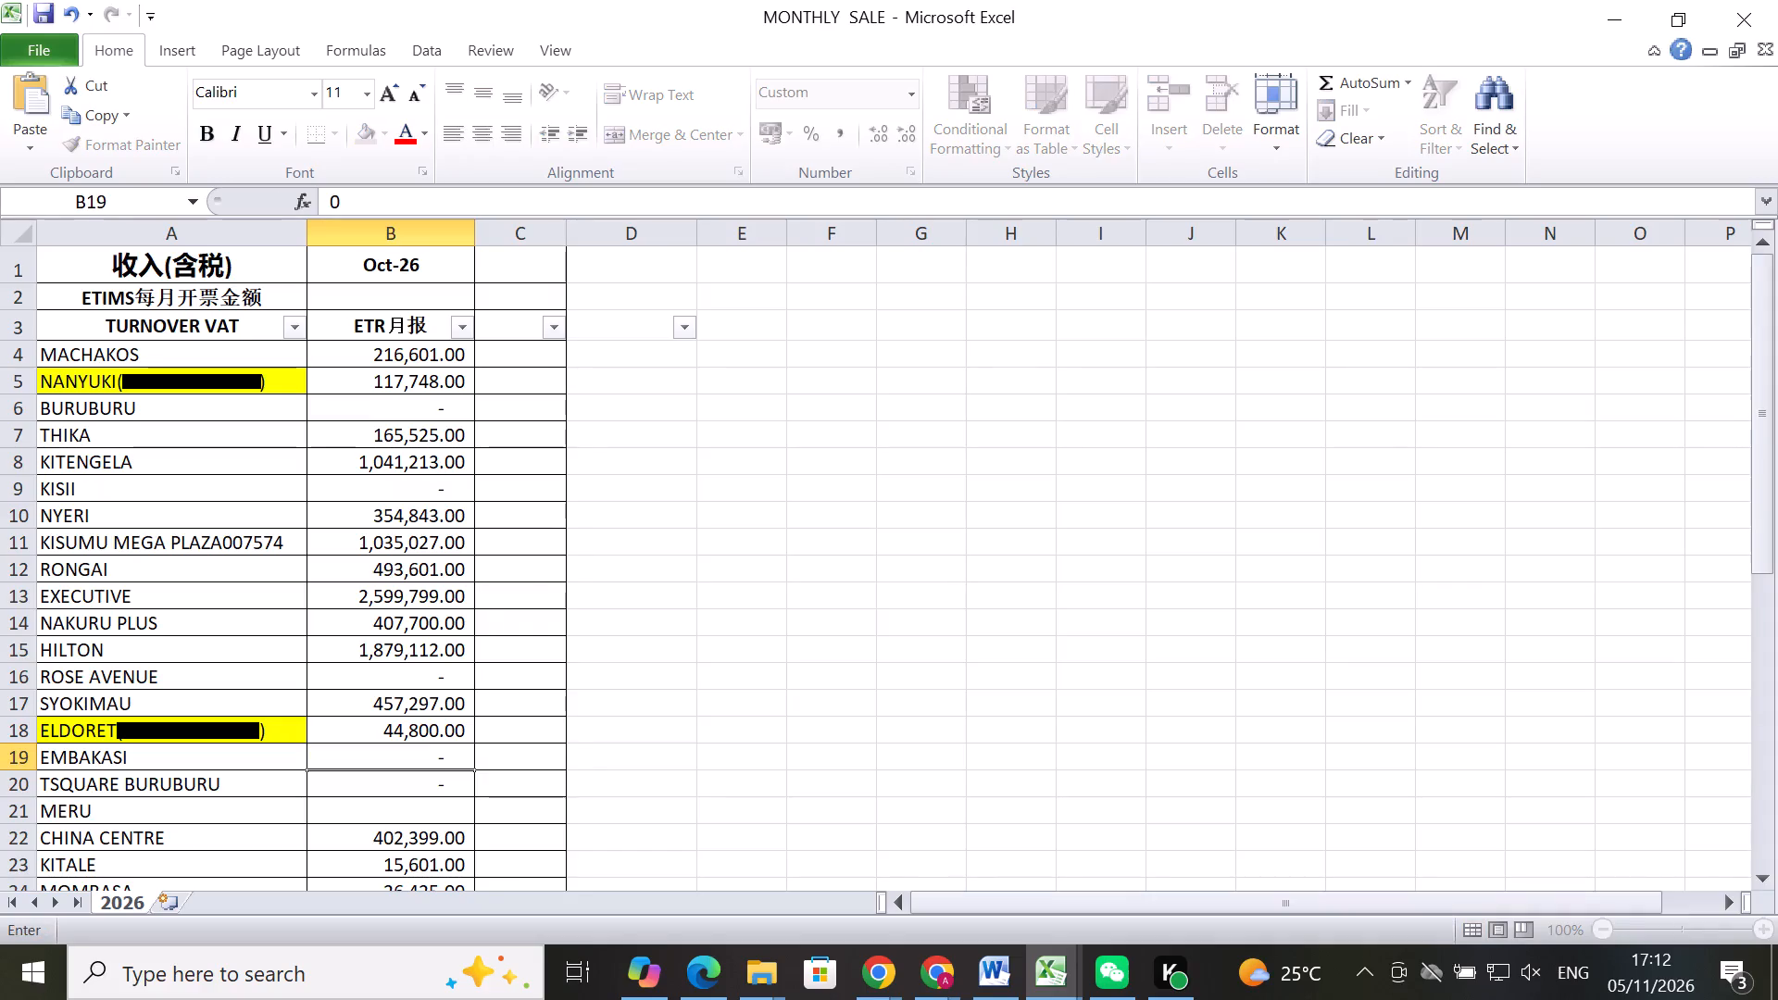
key("0")
key("Return")
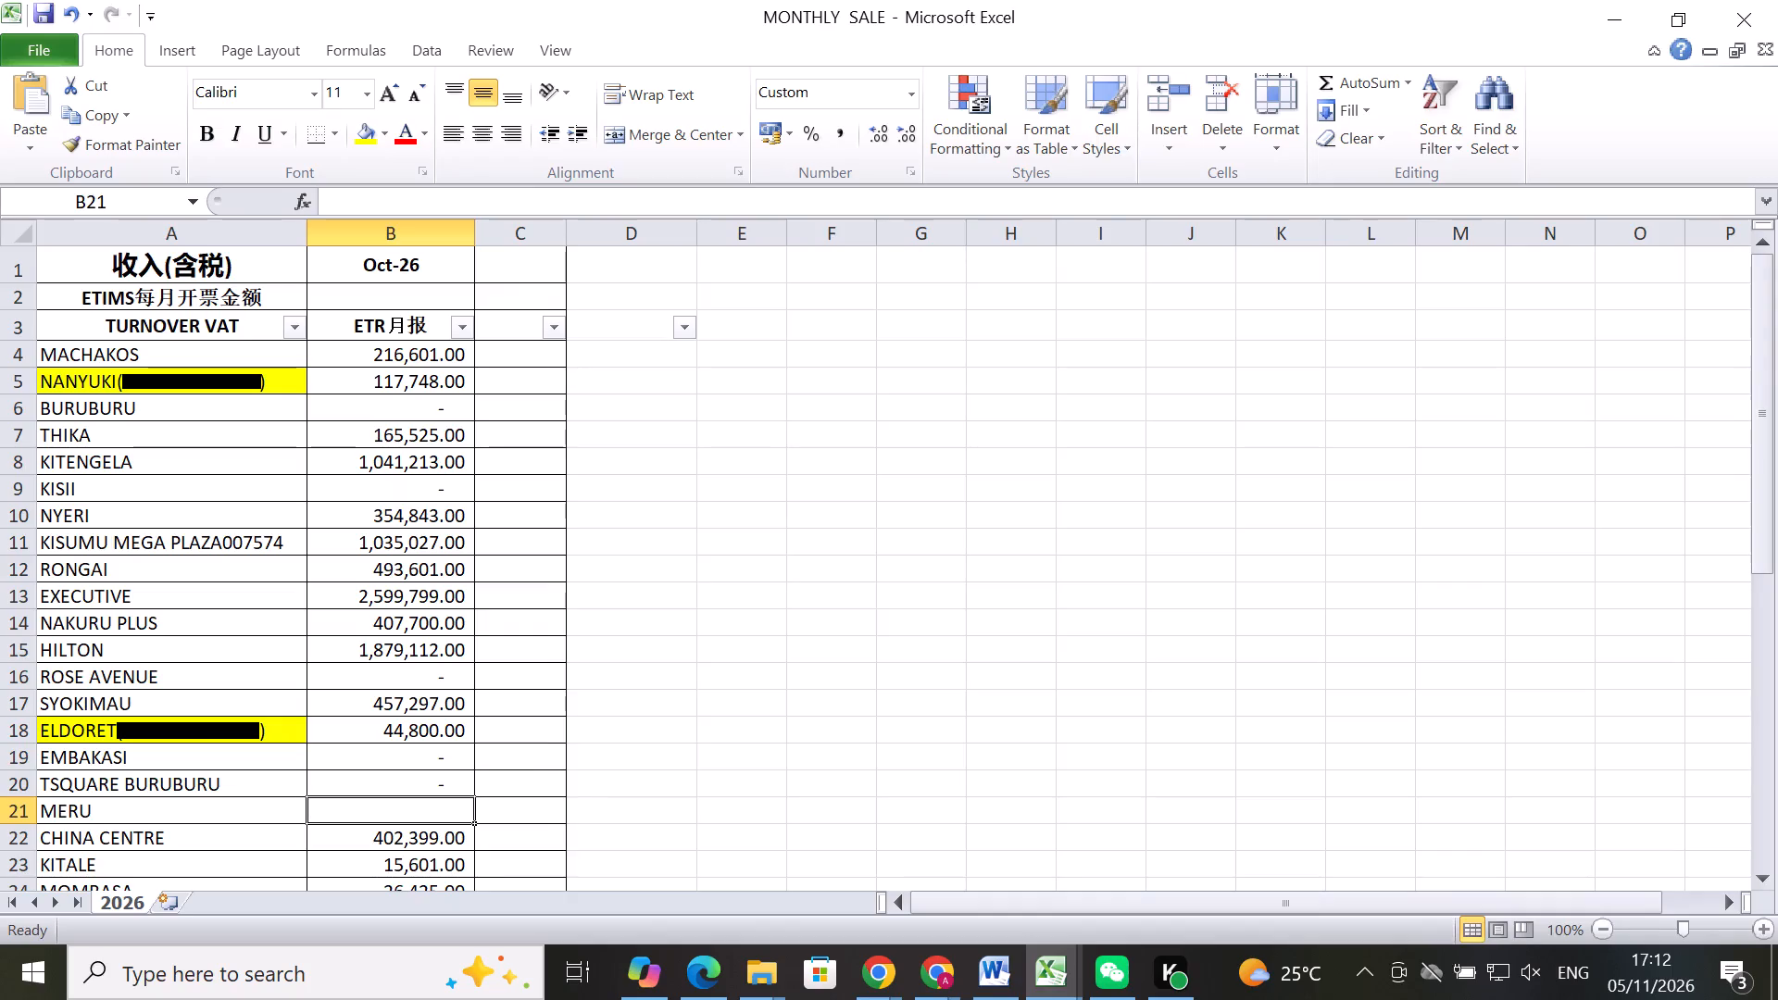
Enter 0 as the Oct-26 ETR amount for the MERU shop.
key("0")
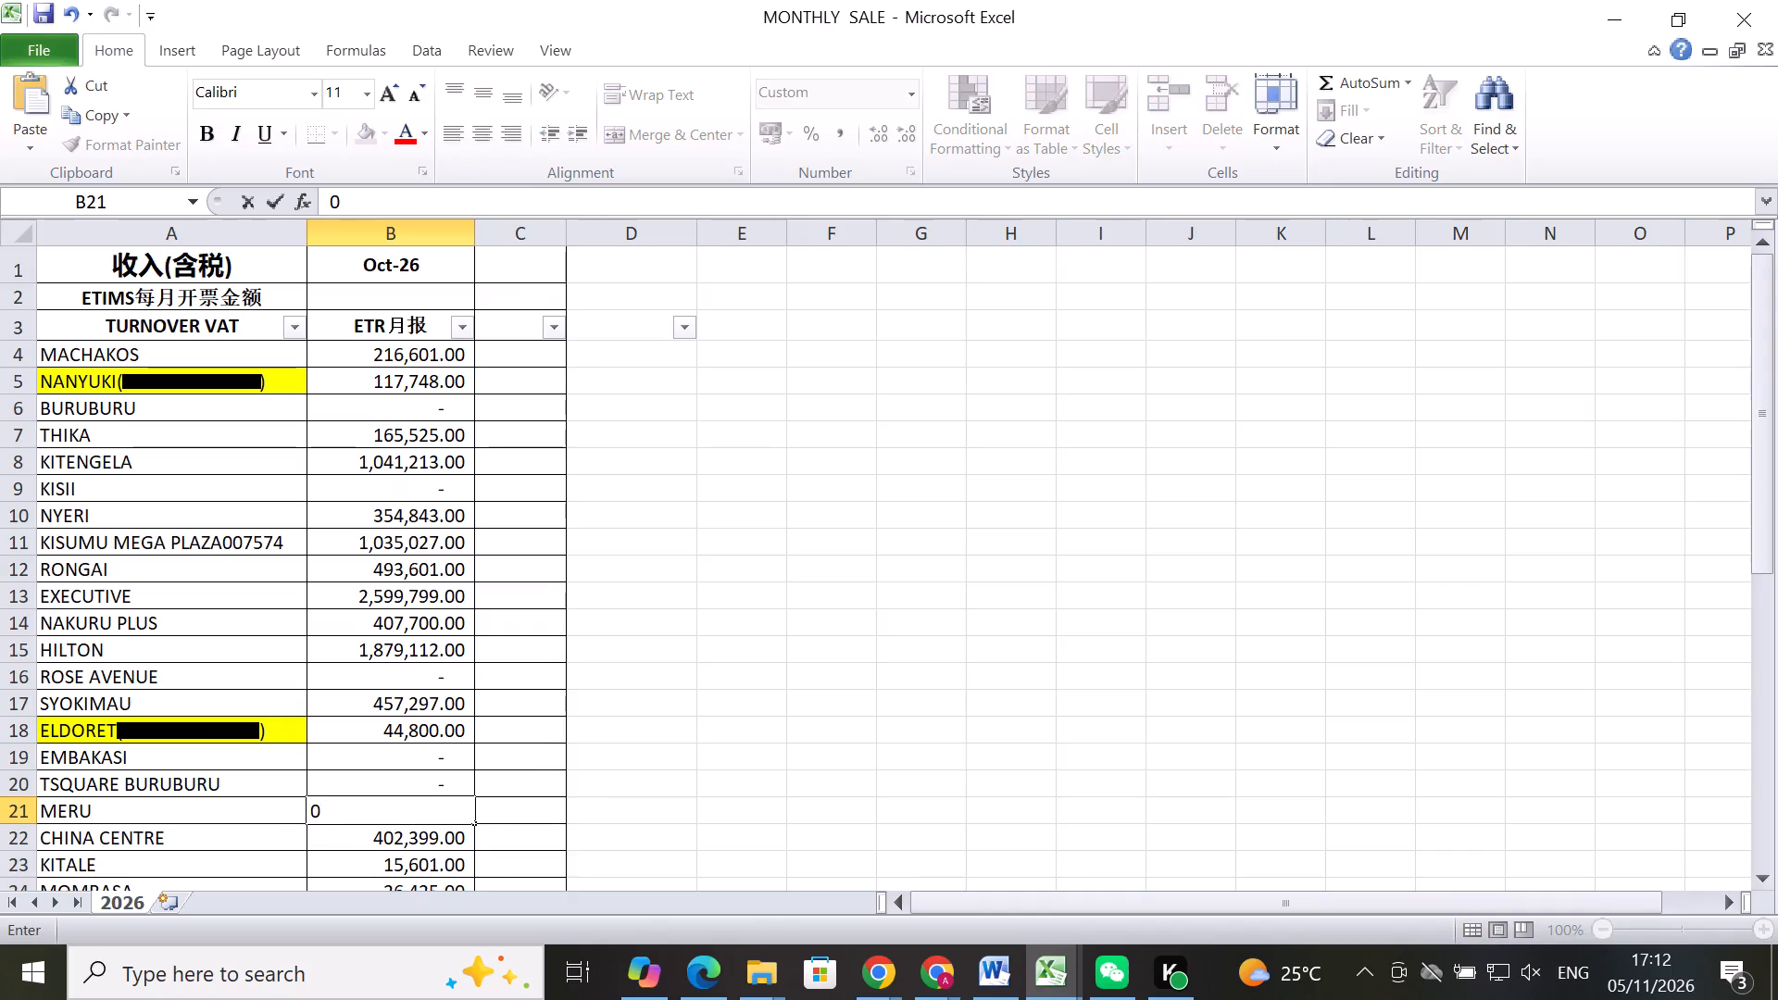
key("Return")
Review the ETR amounts through to the TOTAL row and save the MONTHLY SALE workbook.
scroll(437, 770, "down", 4)
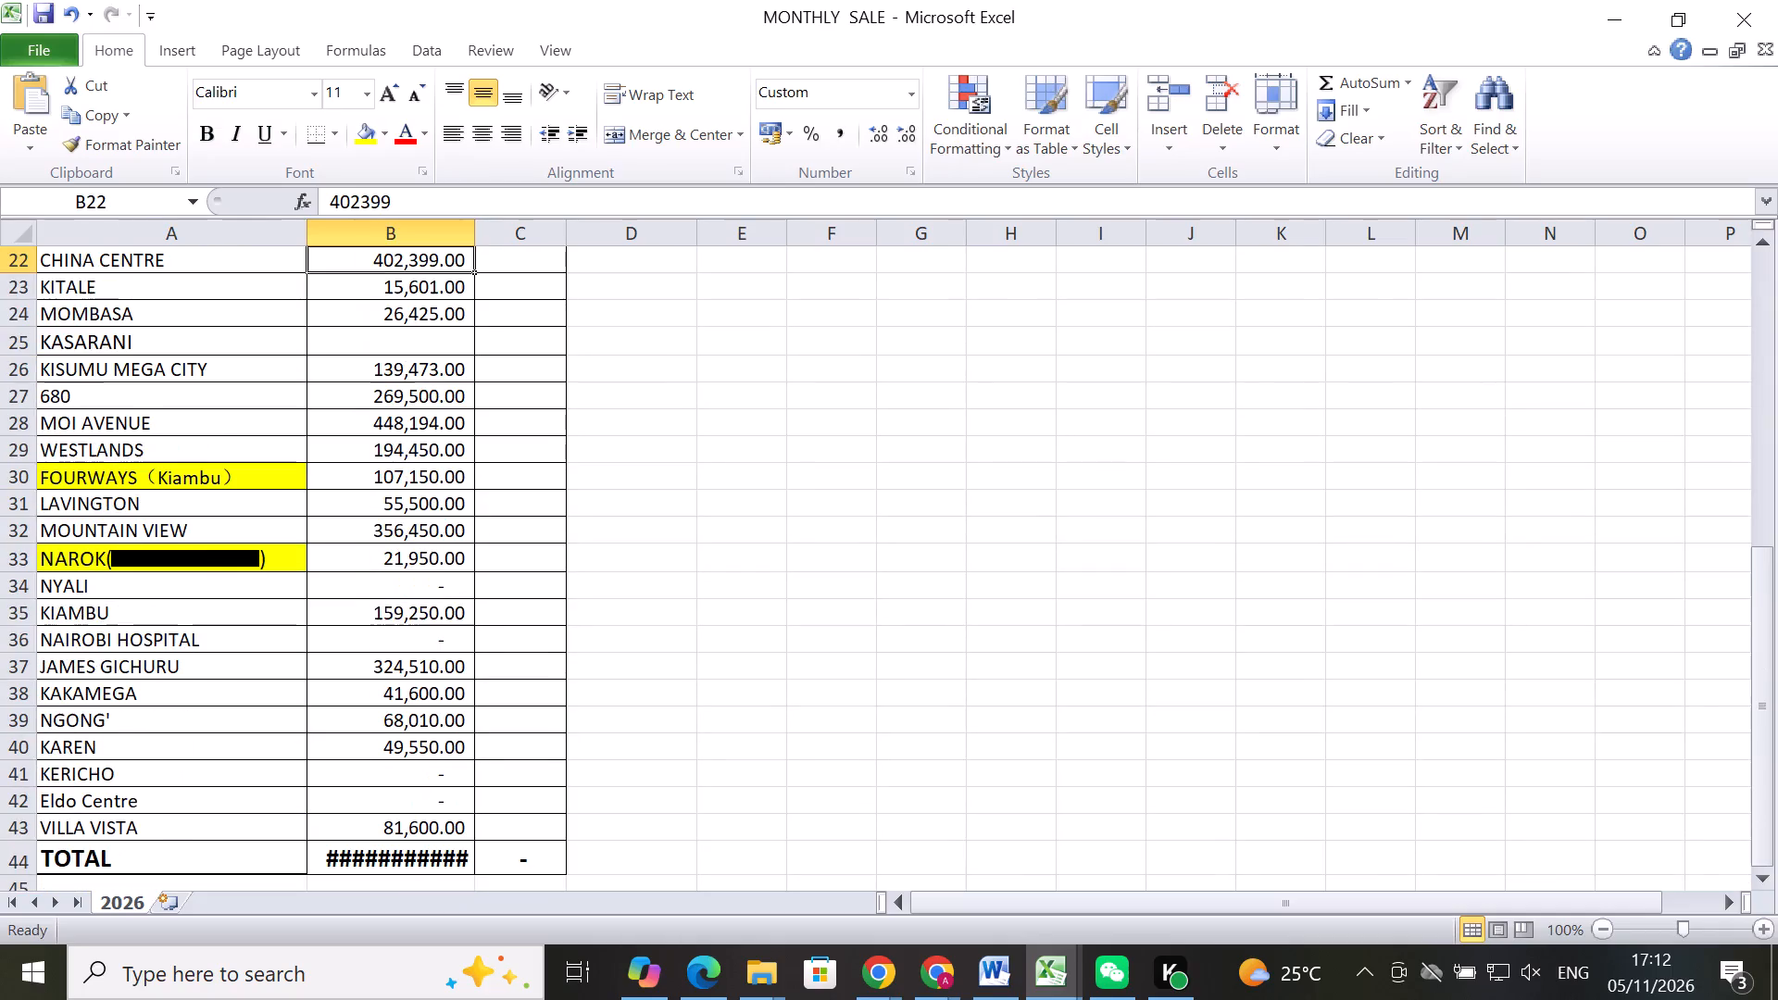
scroll(437, 770, "down", 2)
scroll(437, 770, "up", 4)
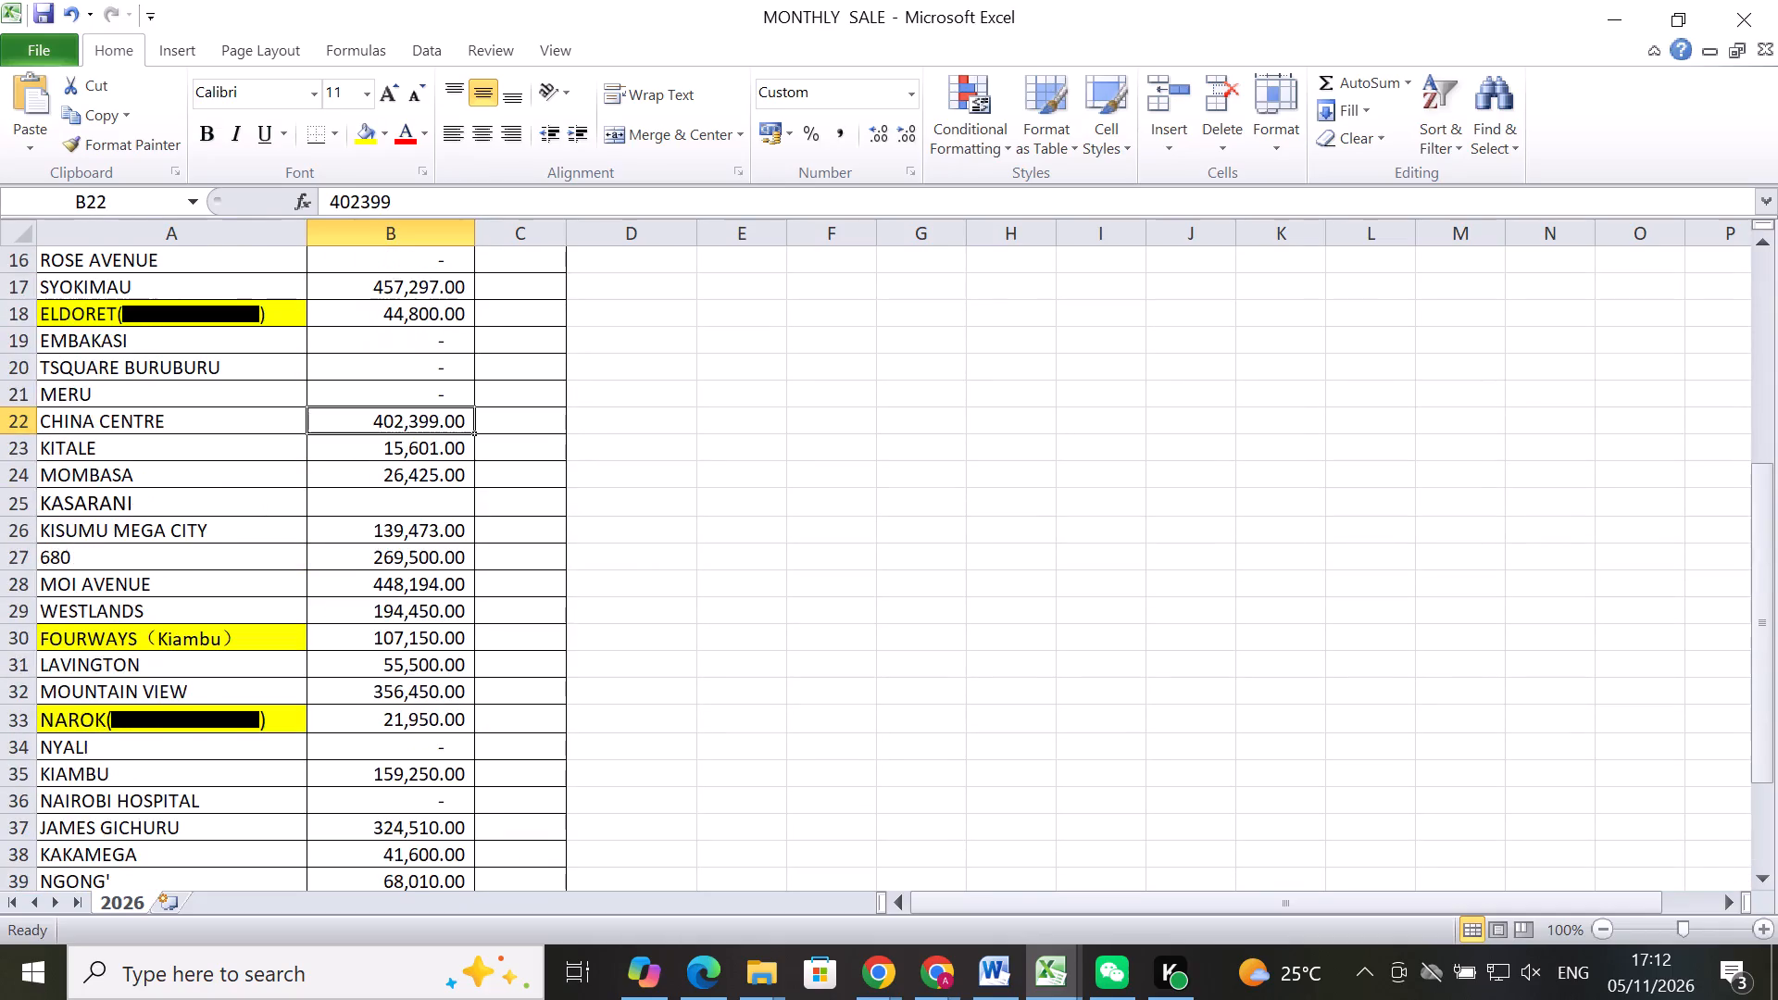
scroll(437, 770, "up", 20)
scroll(437, 770, "up", 9)
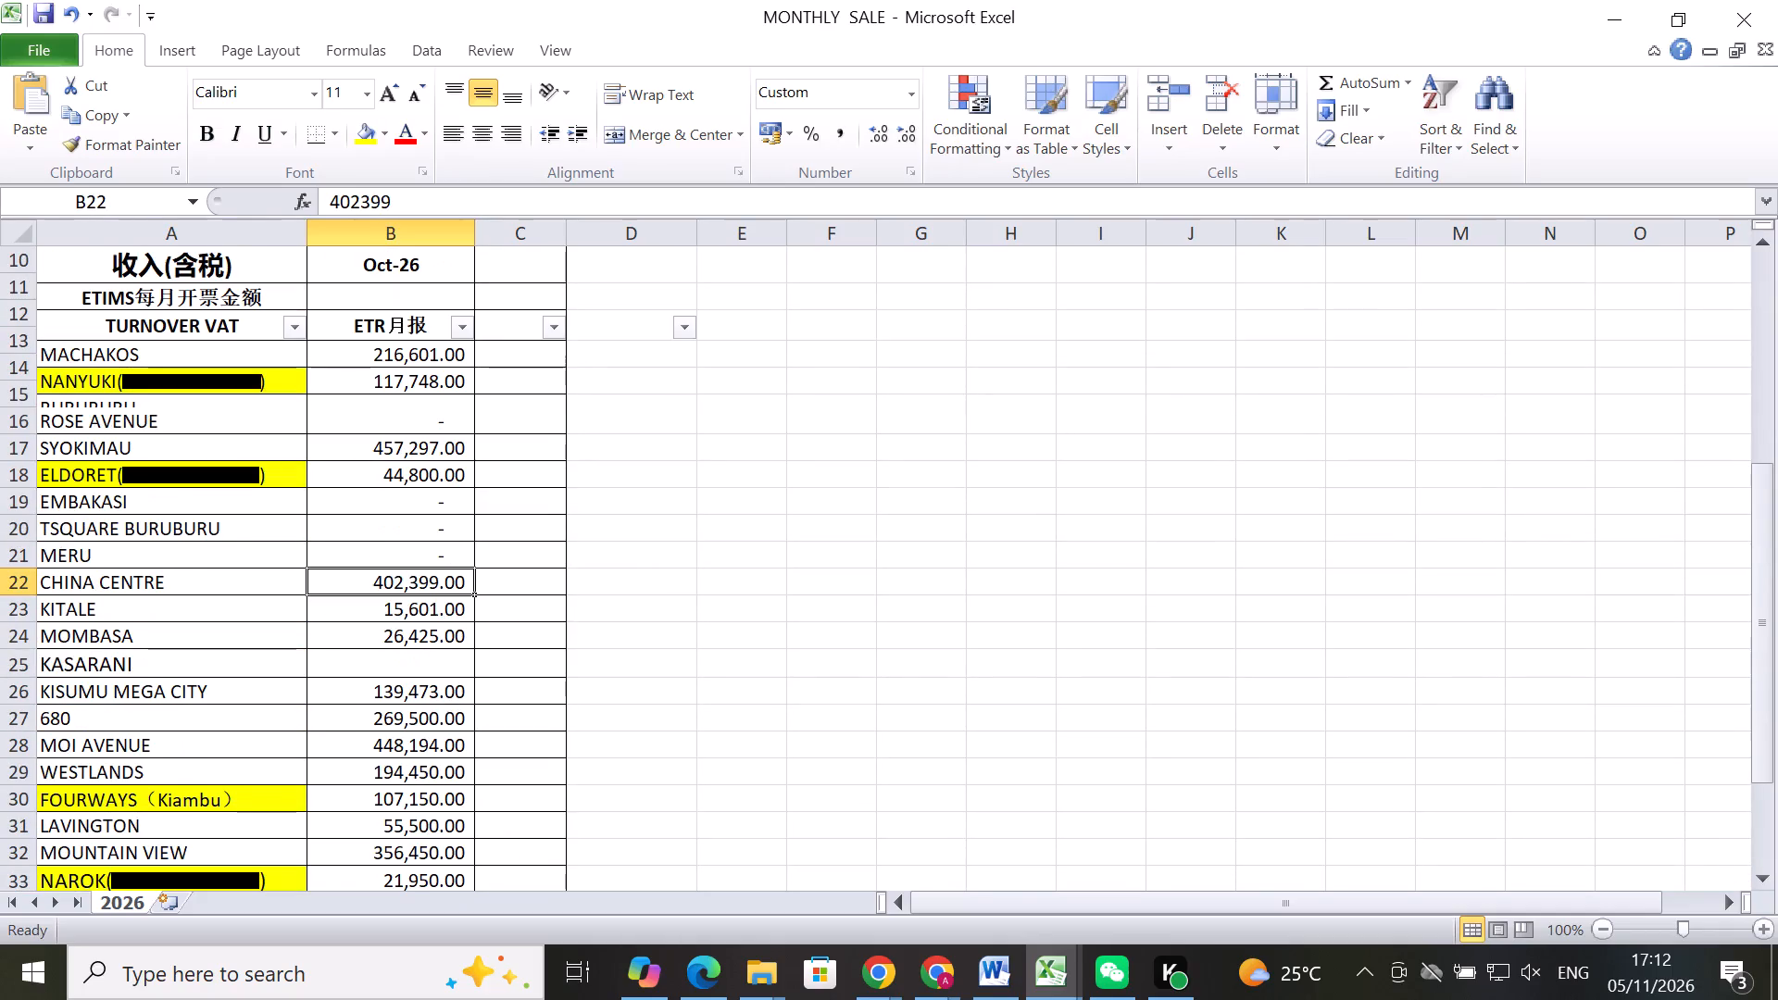
left_click(31, 13)
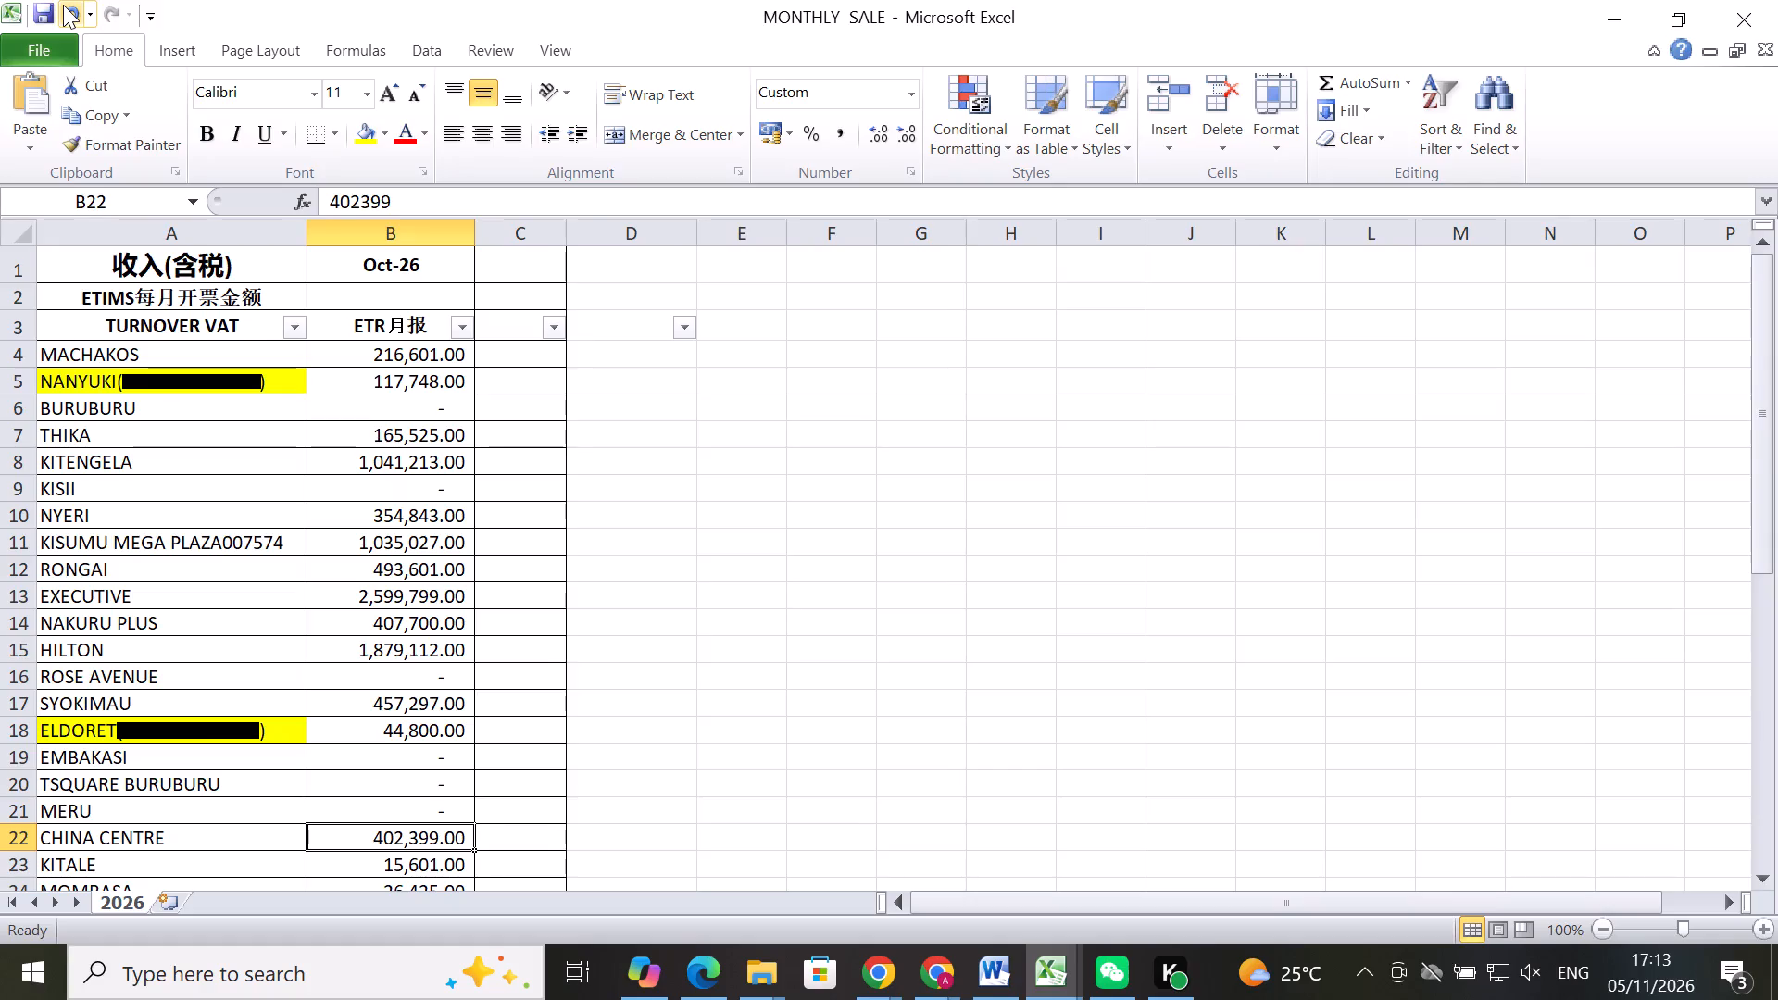
left_click(38, 7)
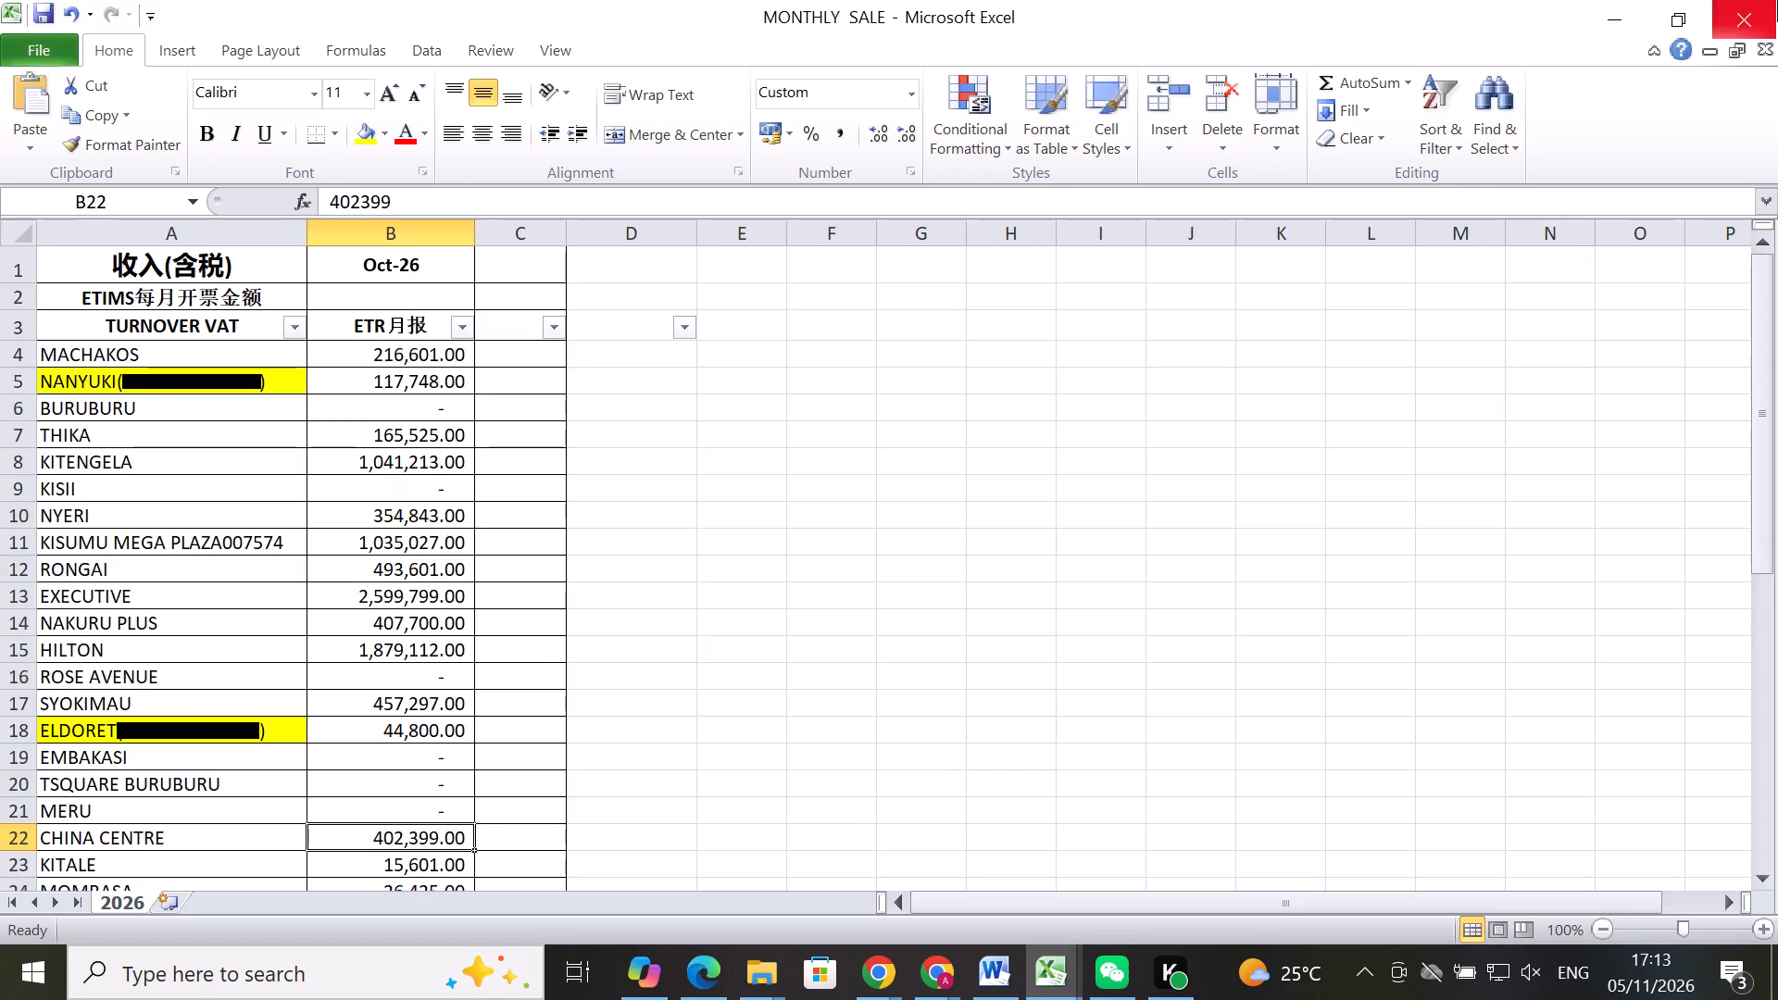
Minimize the MONTHLY SALE workbook and bring up the open Chrome windows to switch to the browser.
left_click(1623, 19)
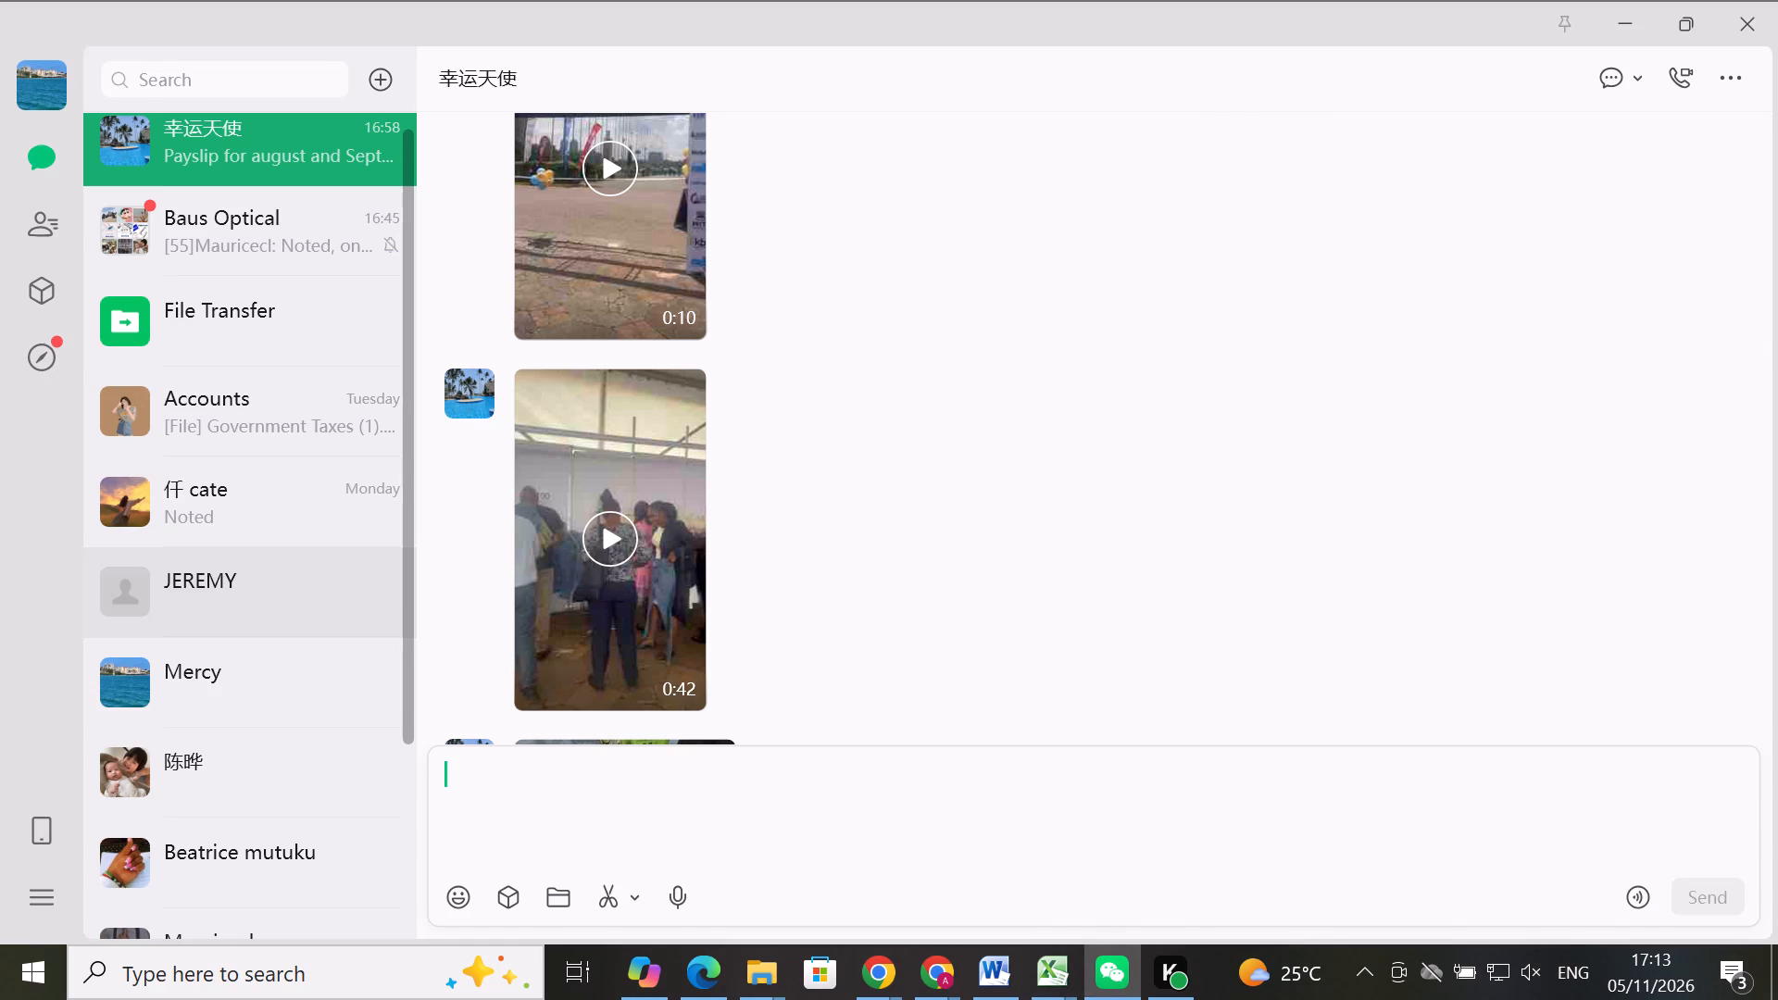
left_click(870, 961)
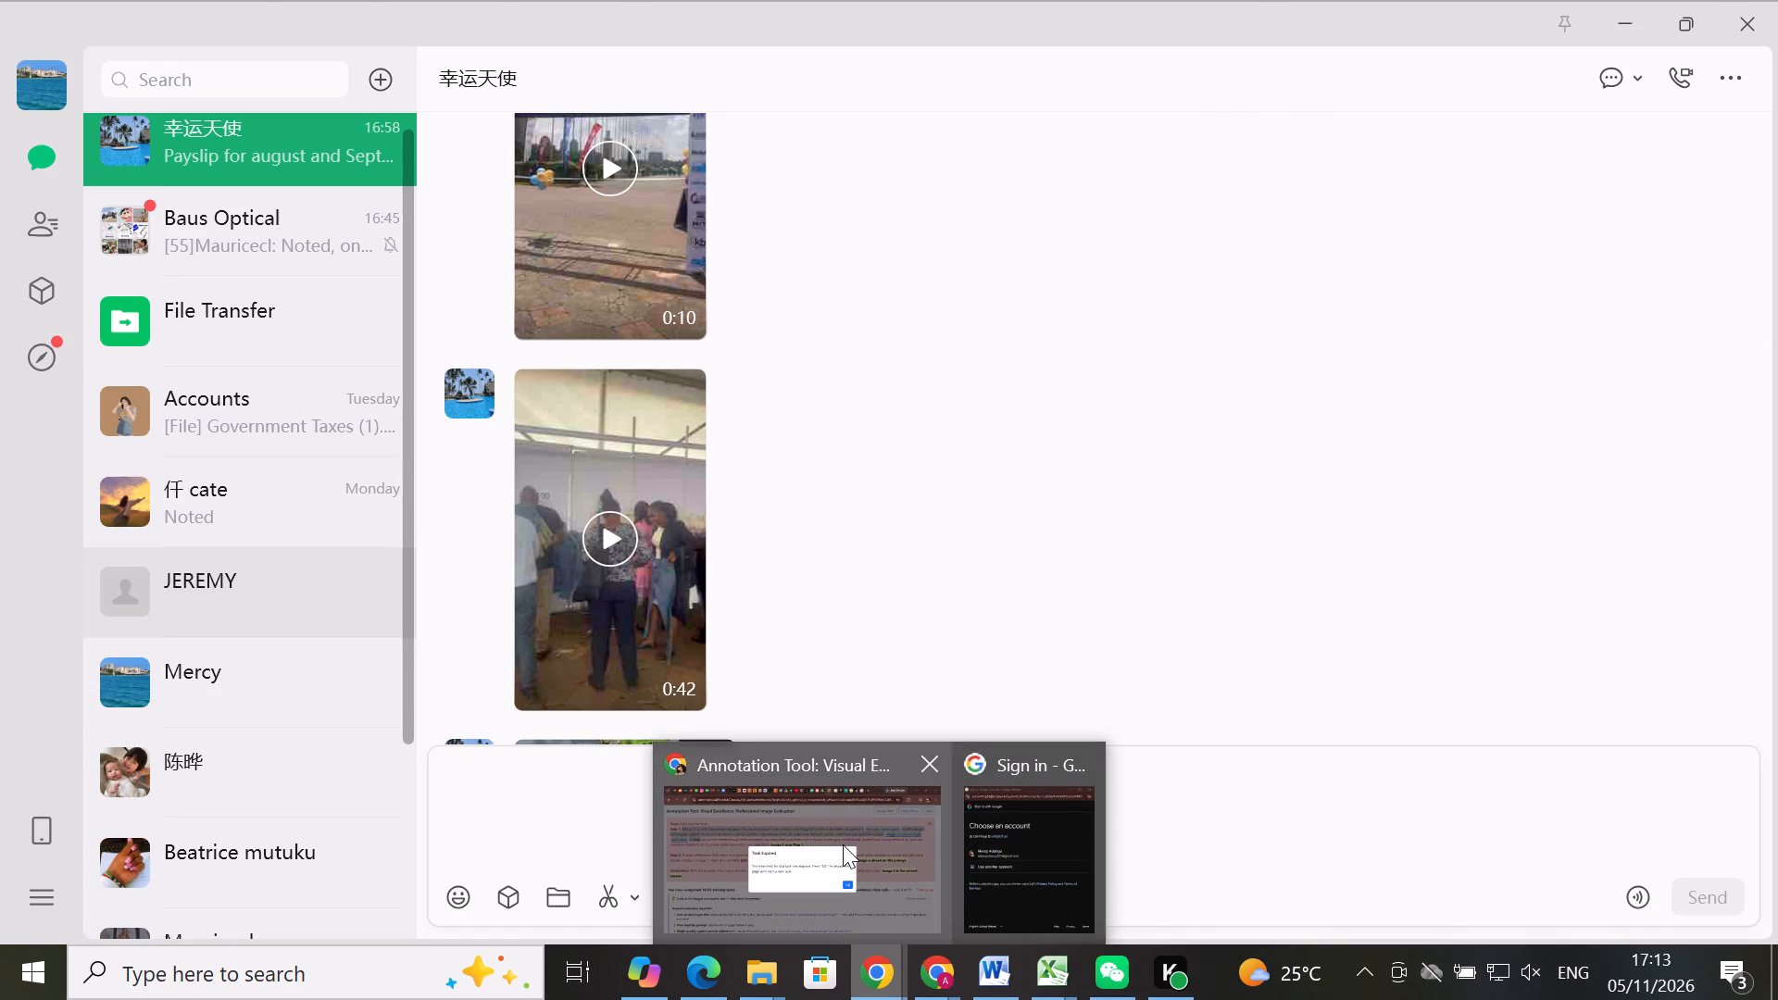
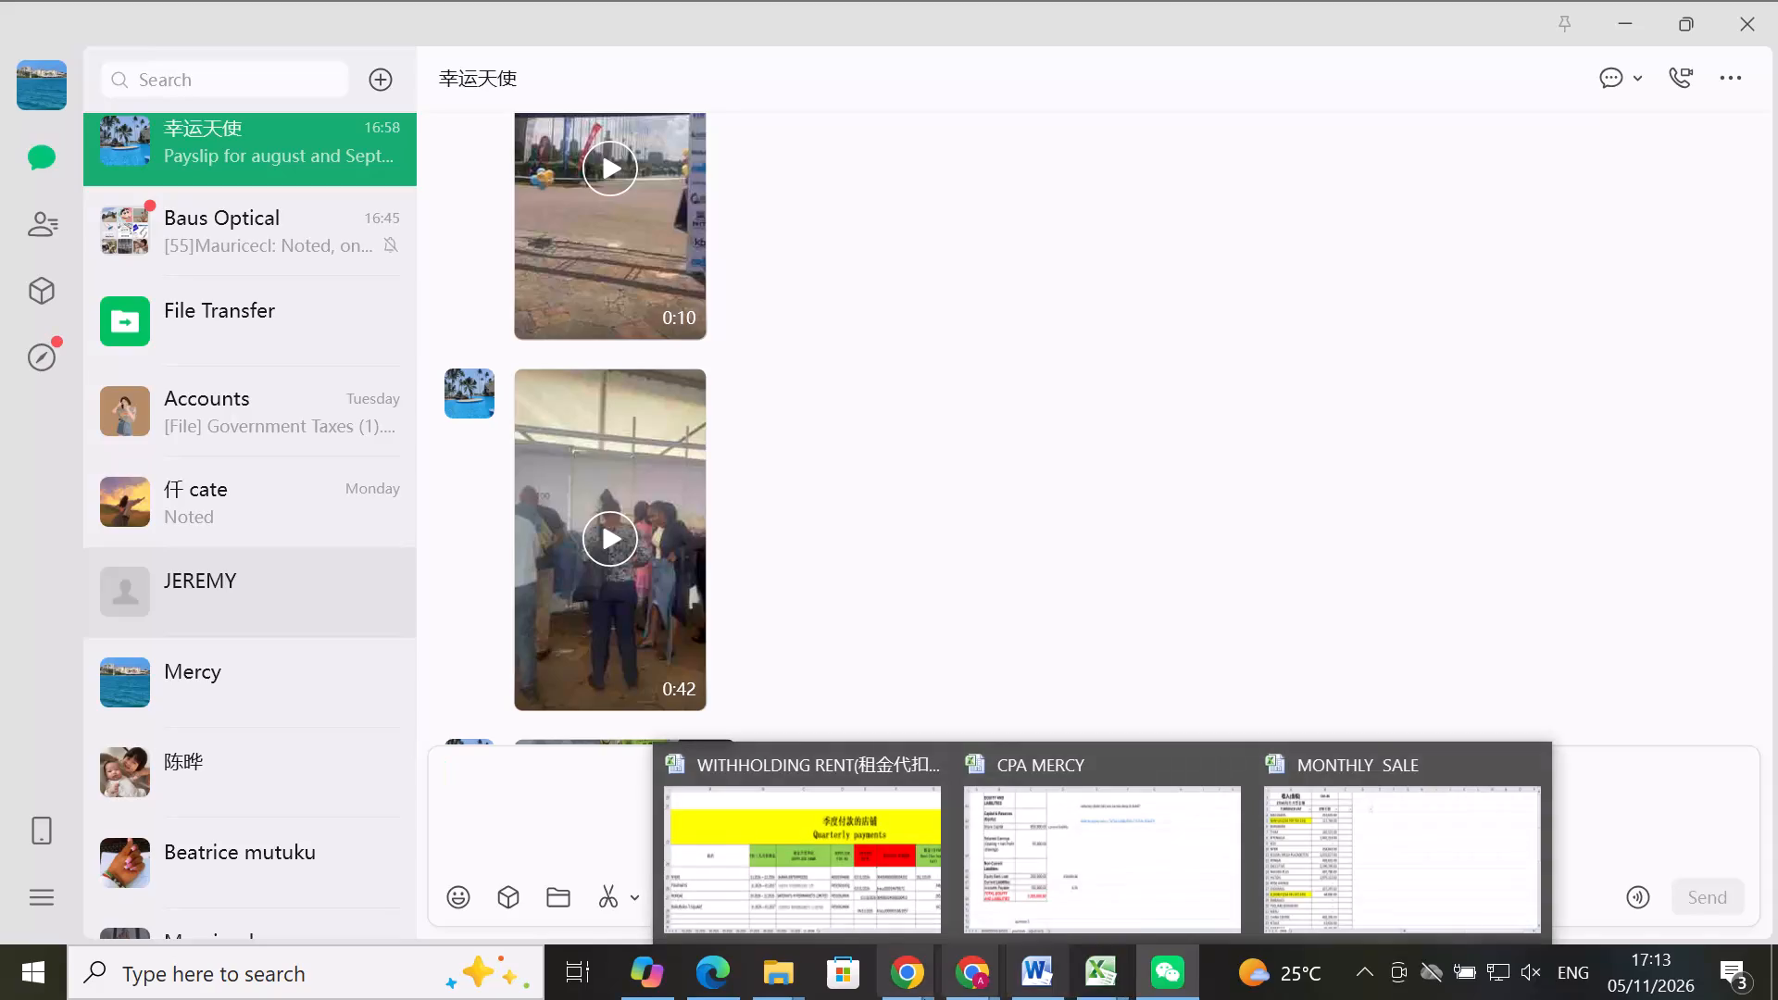
Launch WeChat from the recent apps in the Windows search.
left_click(307, 966)
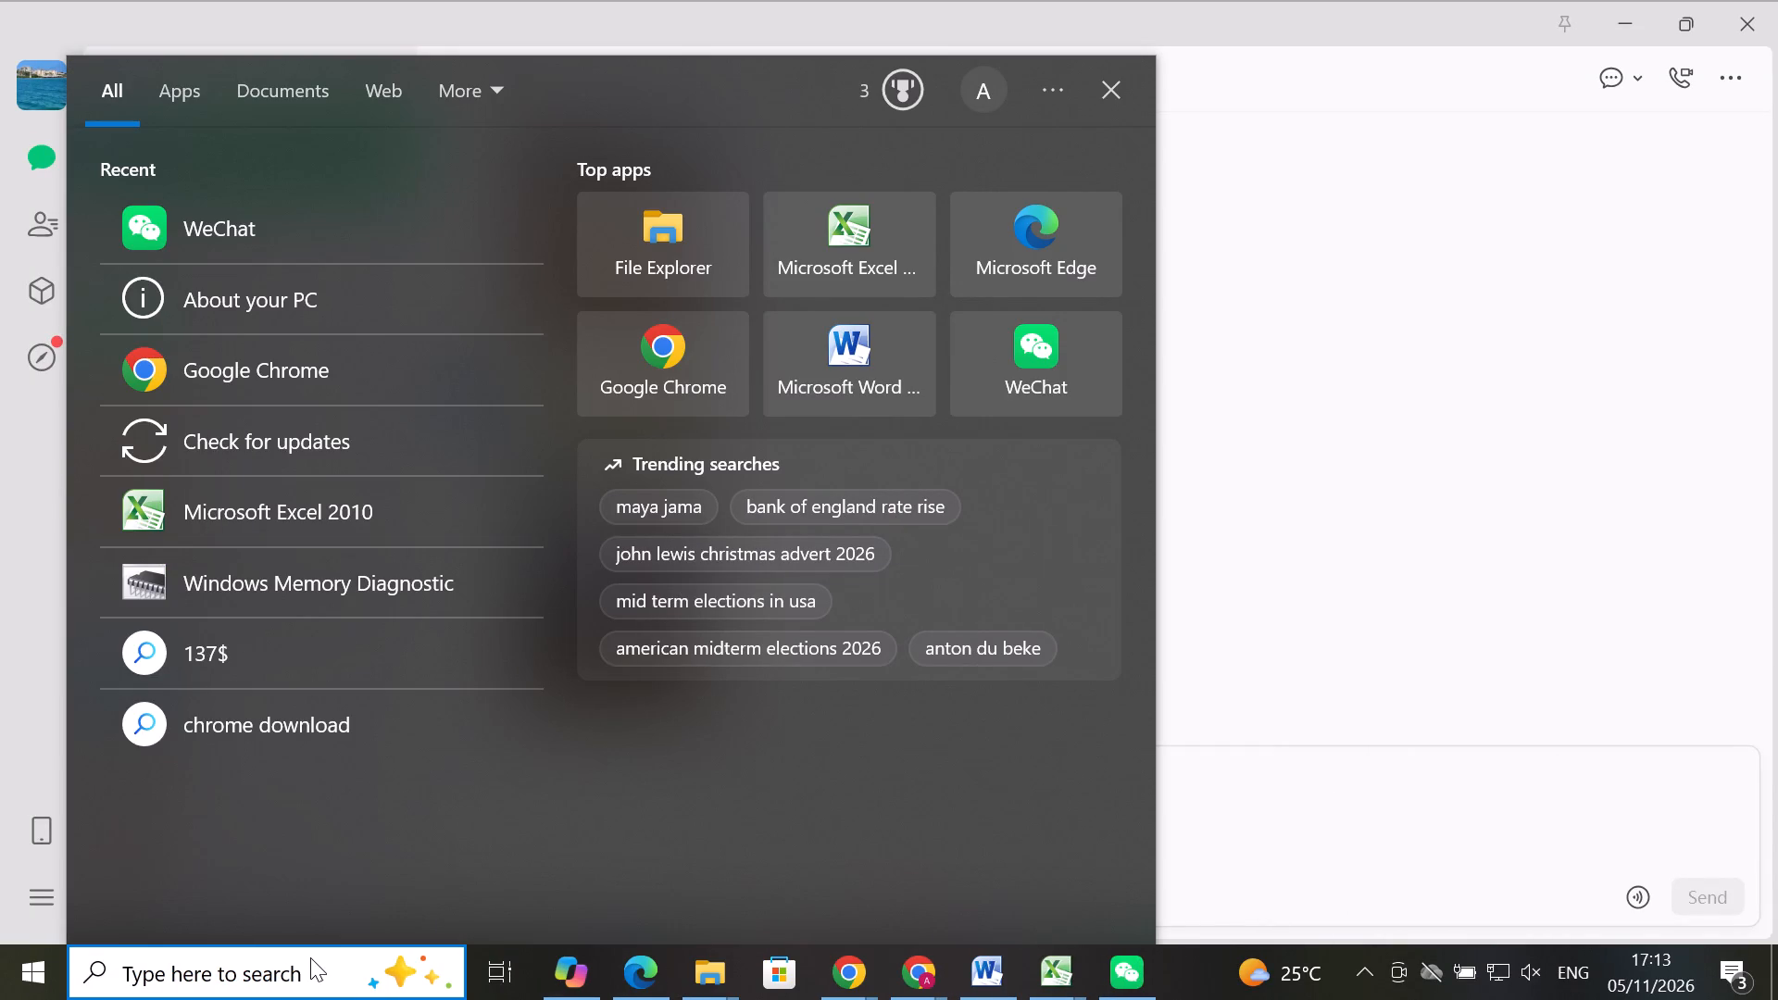
left_click(273, 232)
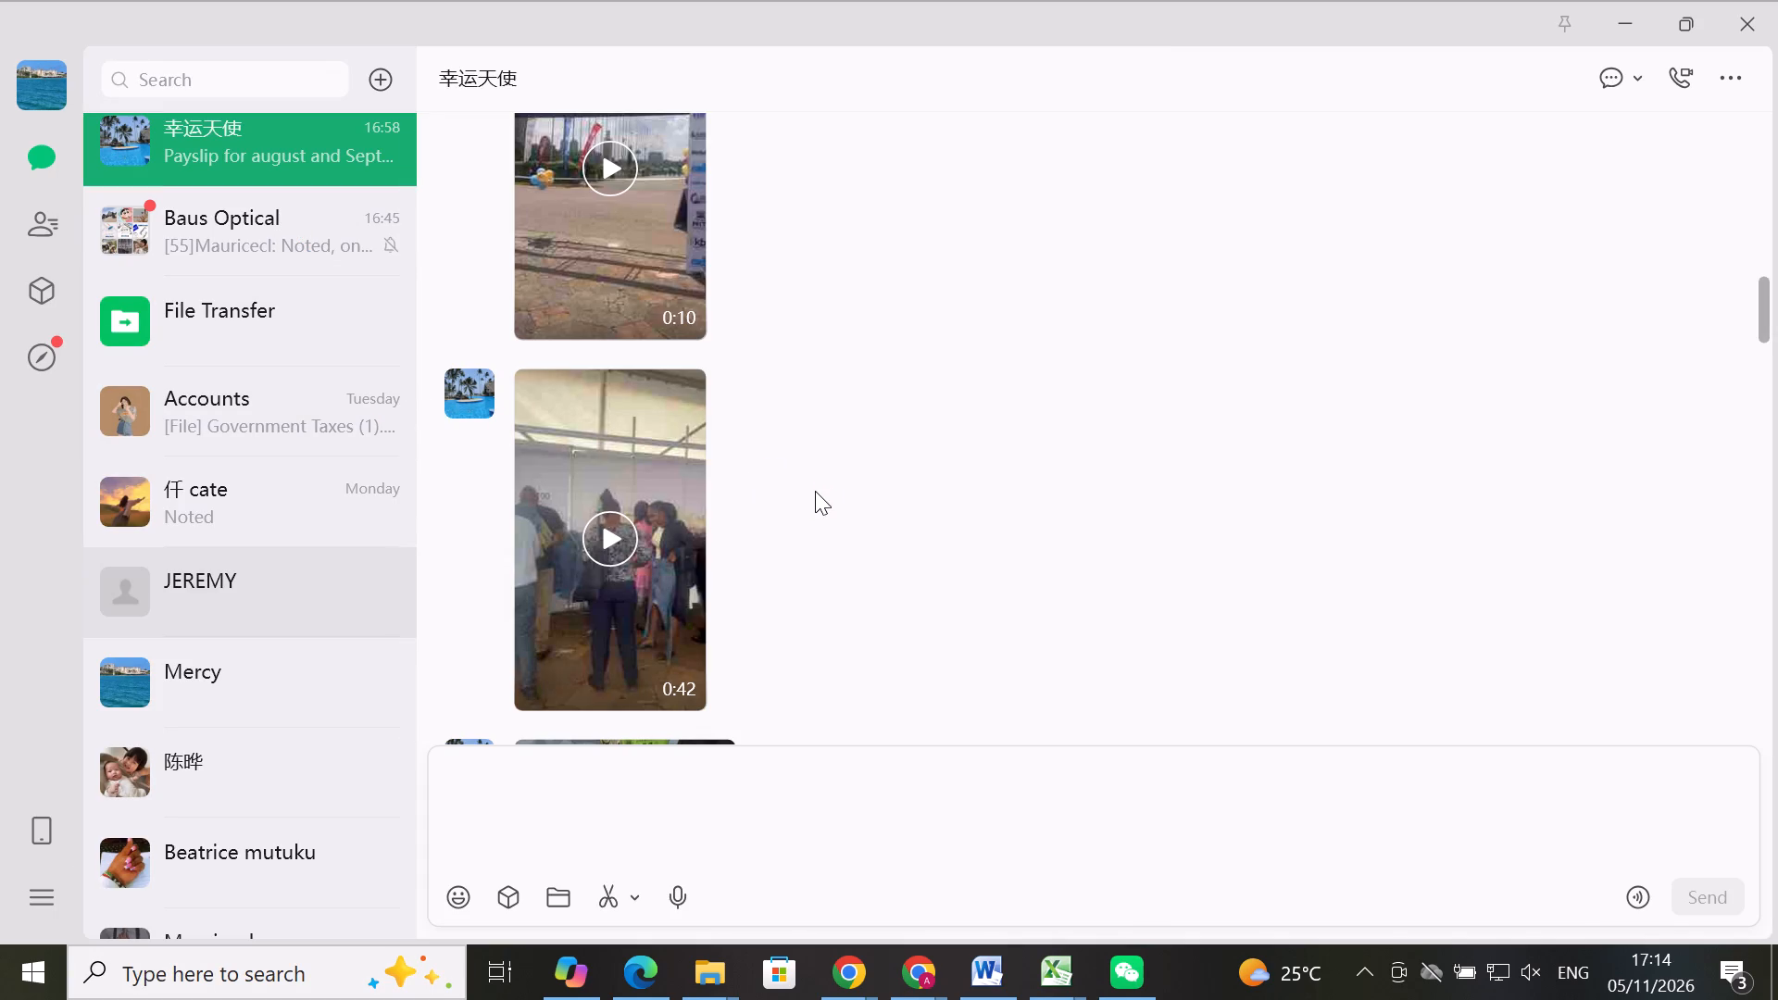
Read through the open WeChat conversation down to its most recent messages about the payslips.
scroll(804, 510, "down", 6)
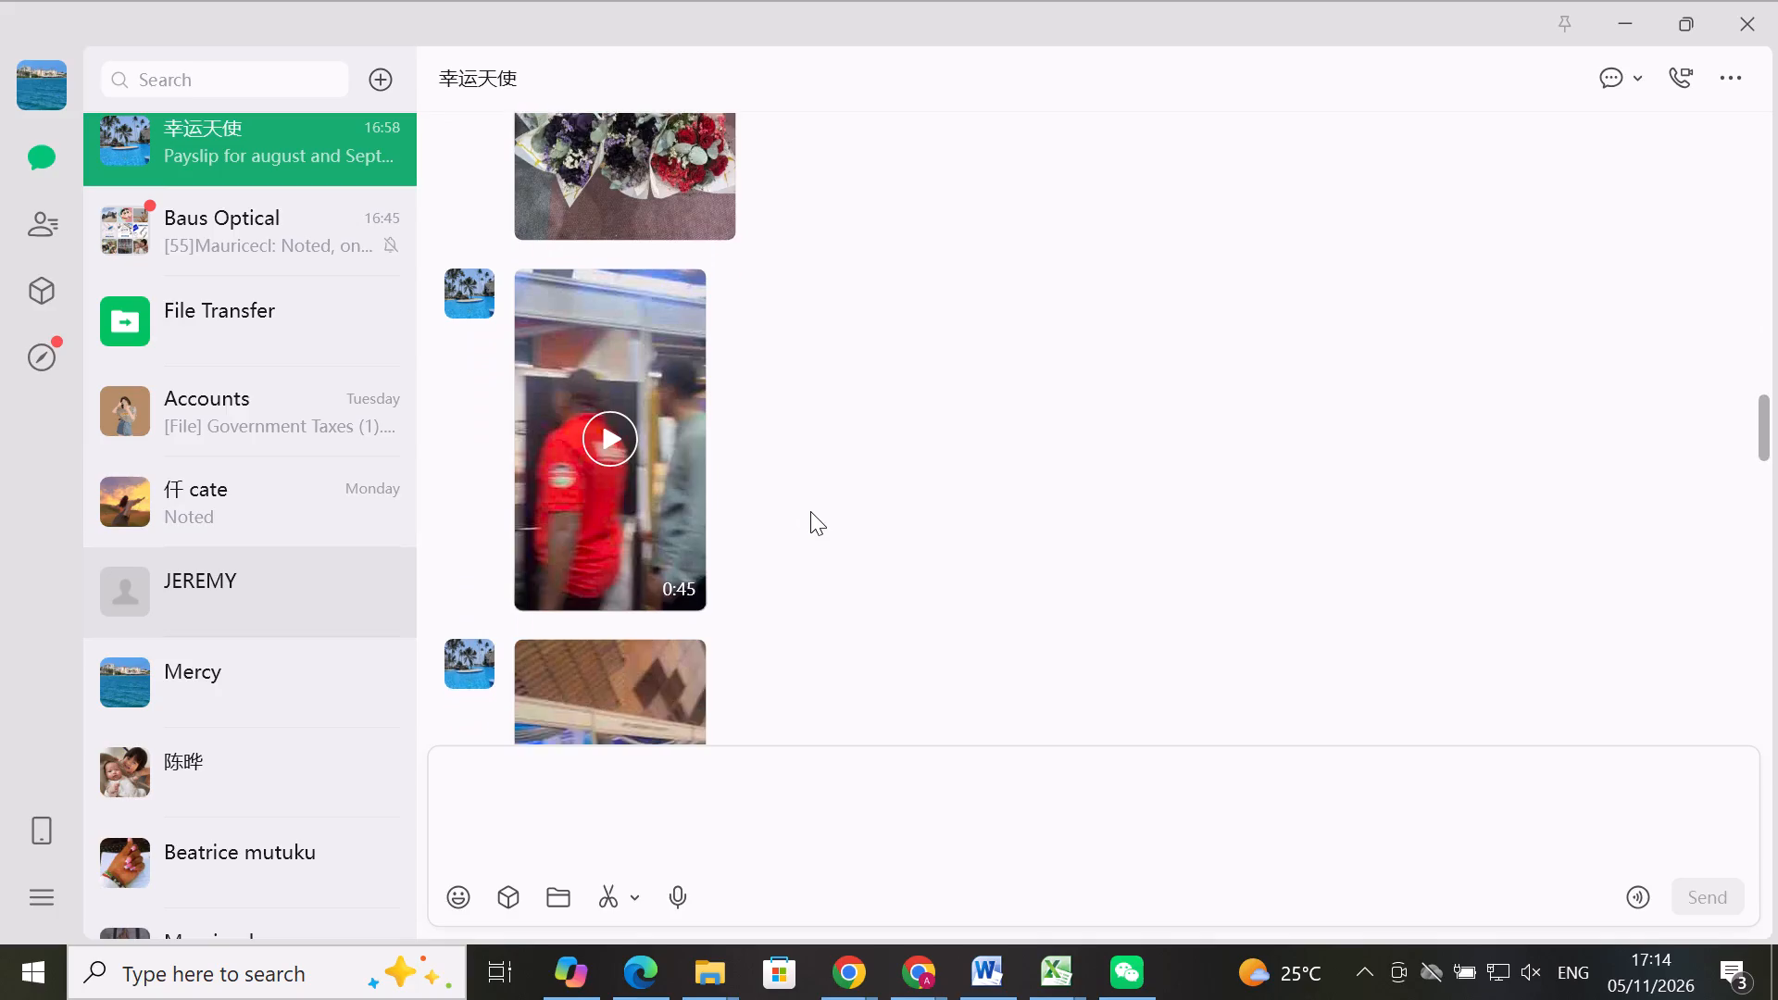
scroll(810, 511, "up", 2)
scroll(813, 511, "down", 7)
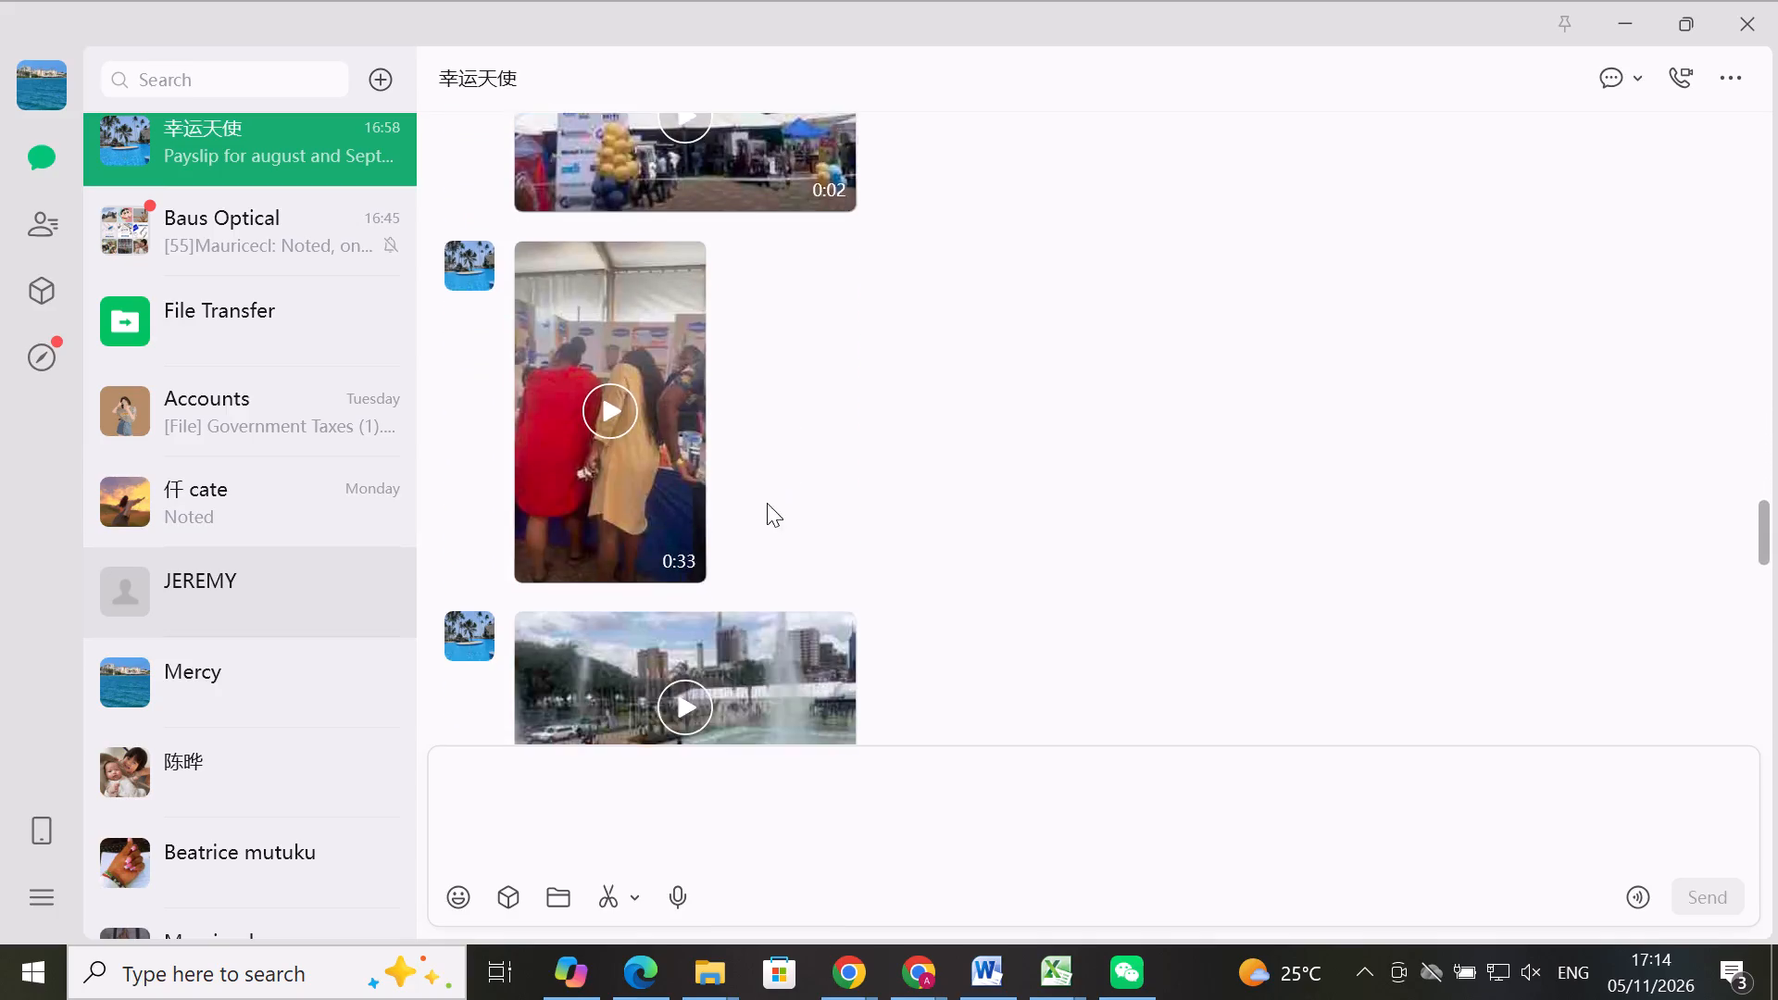
scroll(761, 521, "down", 15)
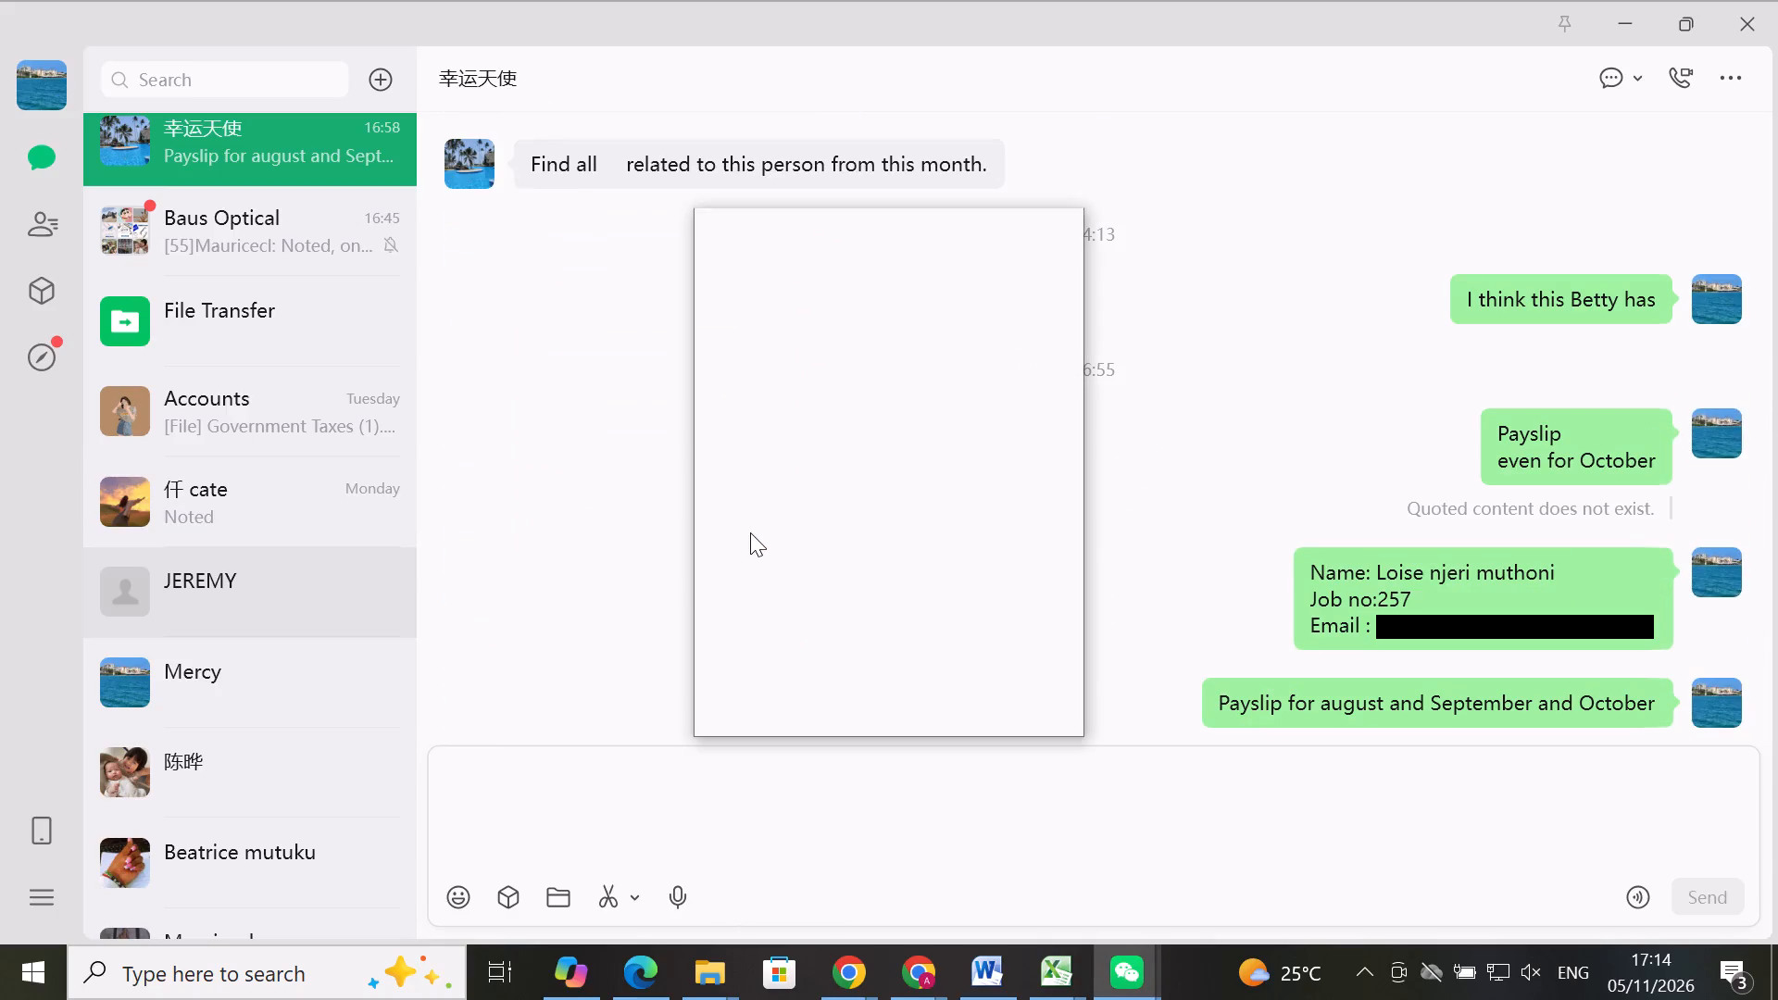
scroll(750, 532, "down", 10)
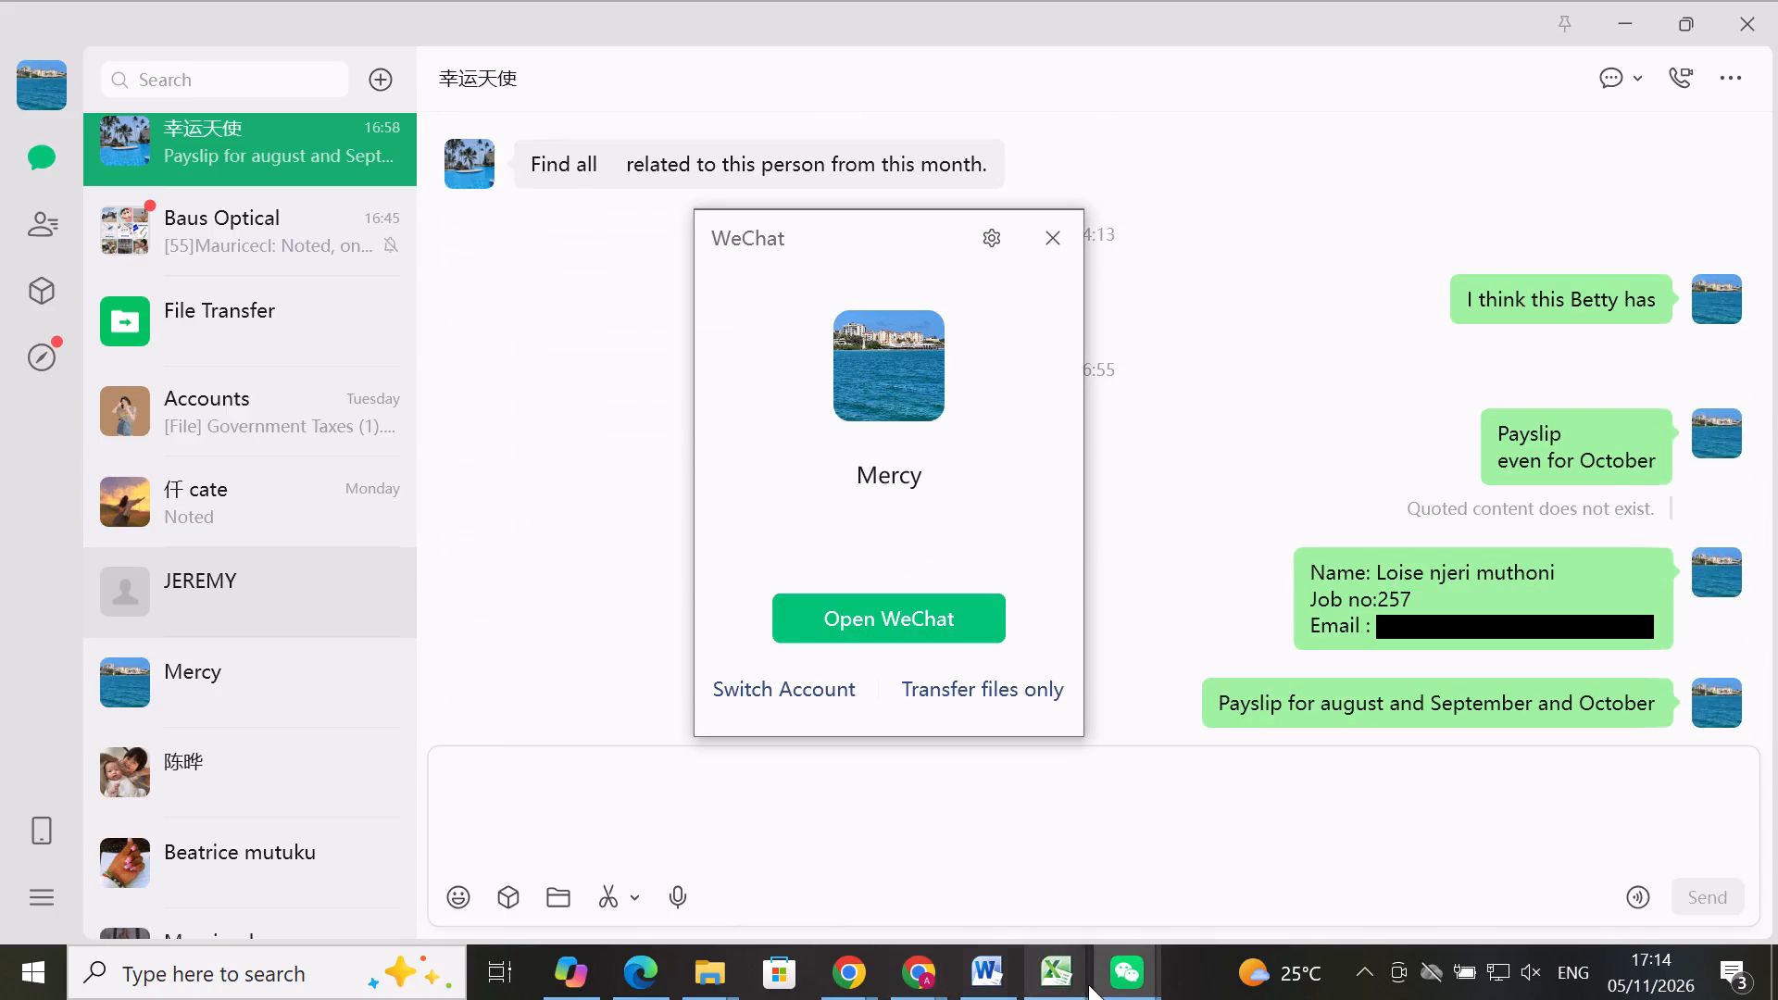
Minimize the WeChat window to get back to the ETR MONTHLY SALE folder.
left_click(1623, 27)
left_click(1623, 27)
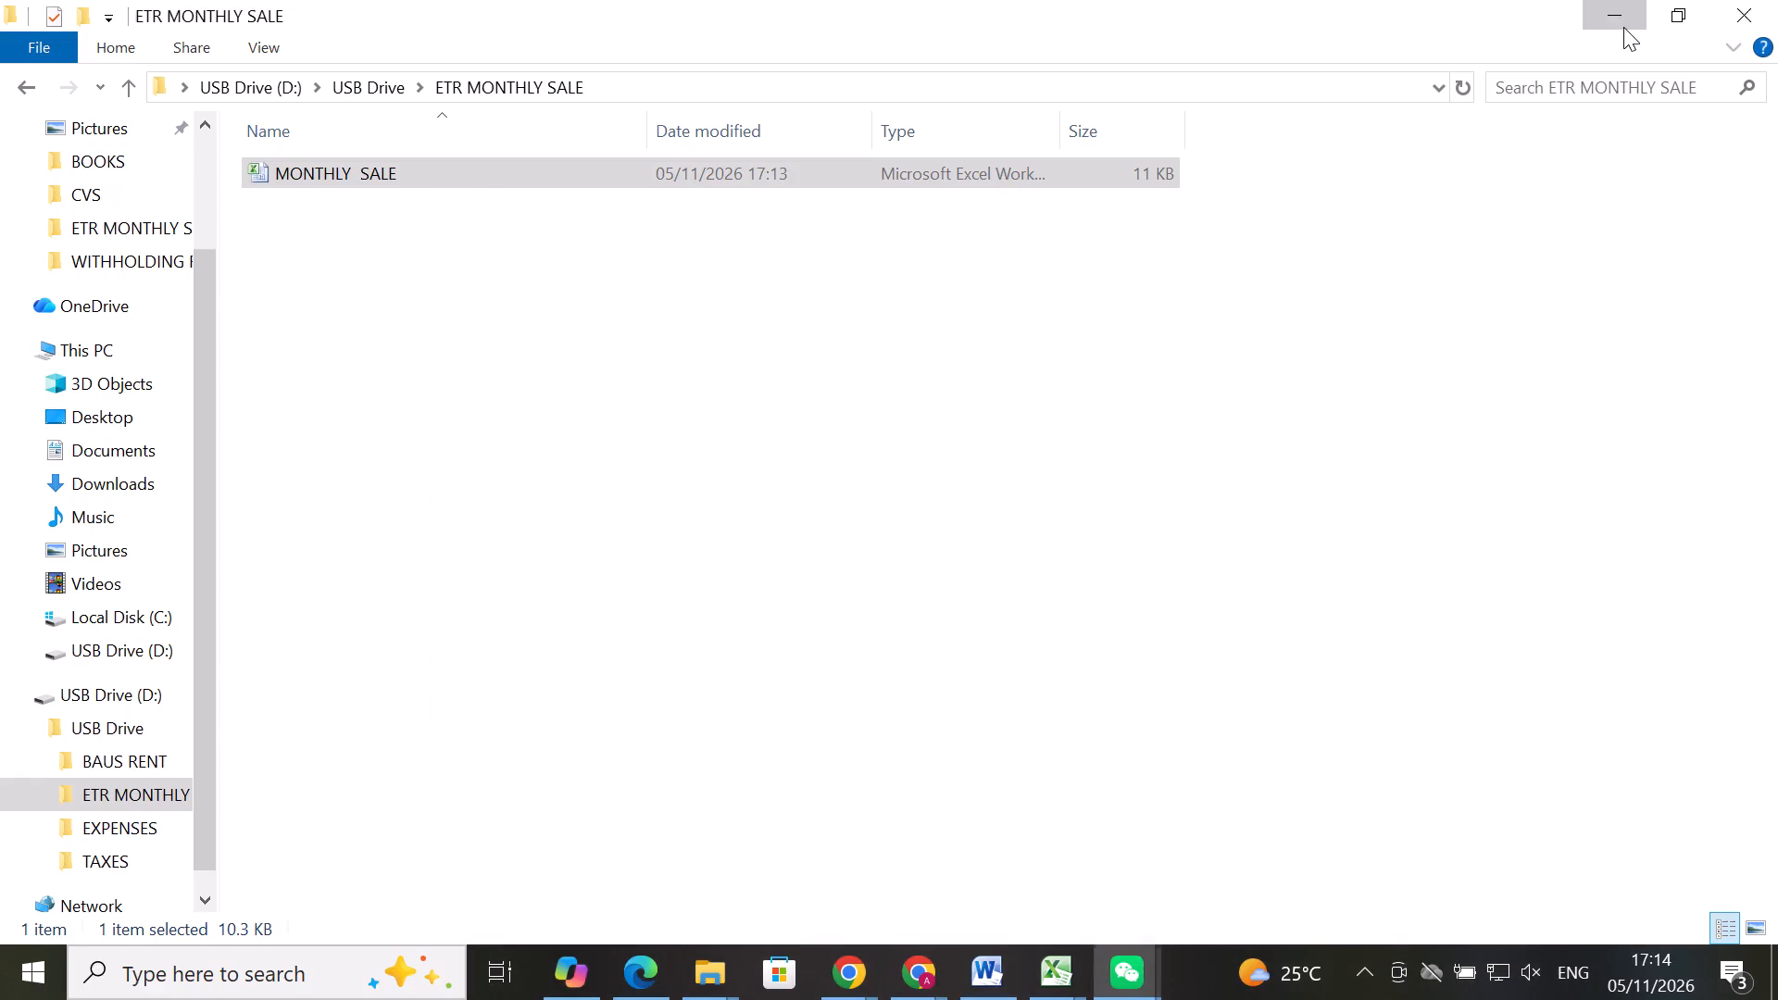
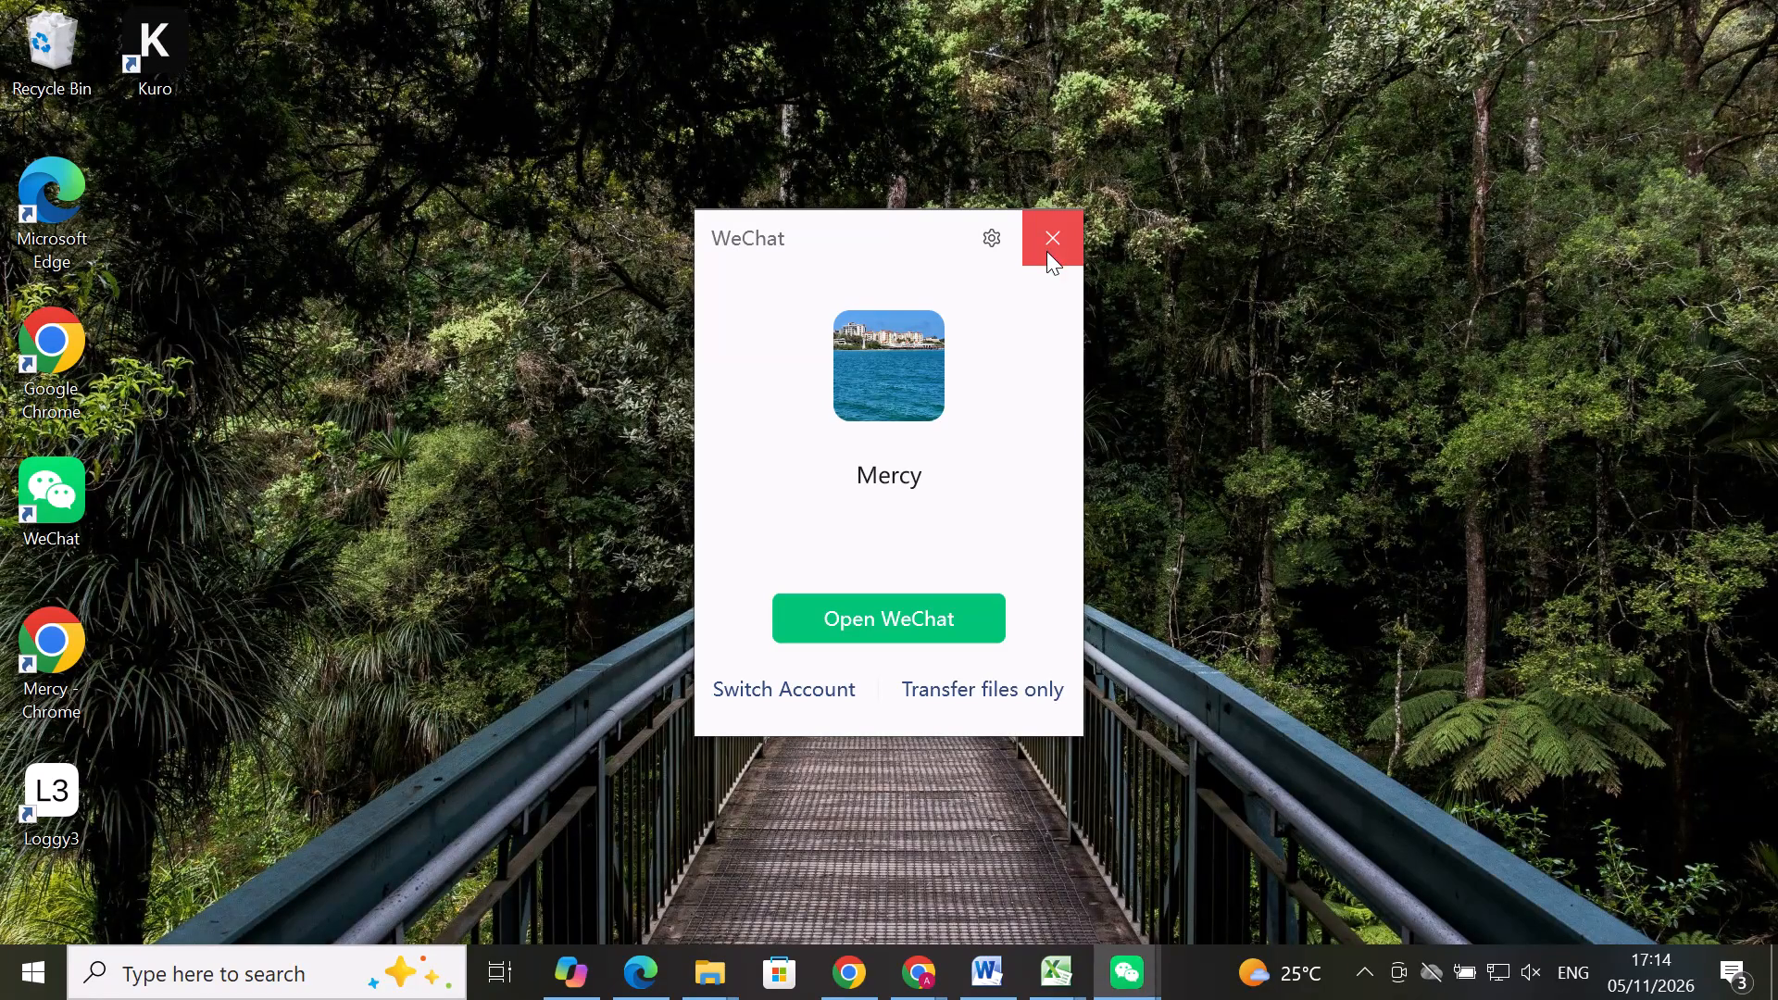
Launch the Kuro application from the desktop.
double_click(142, 50)
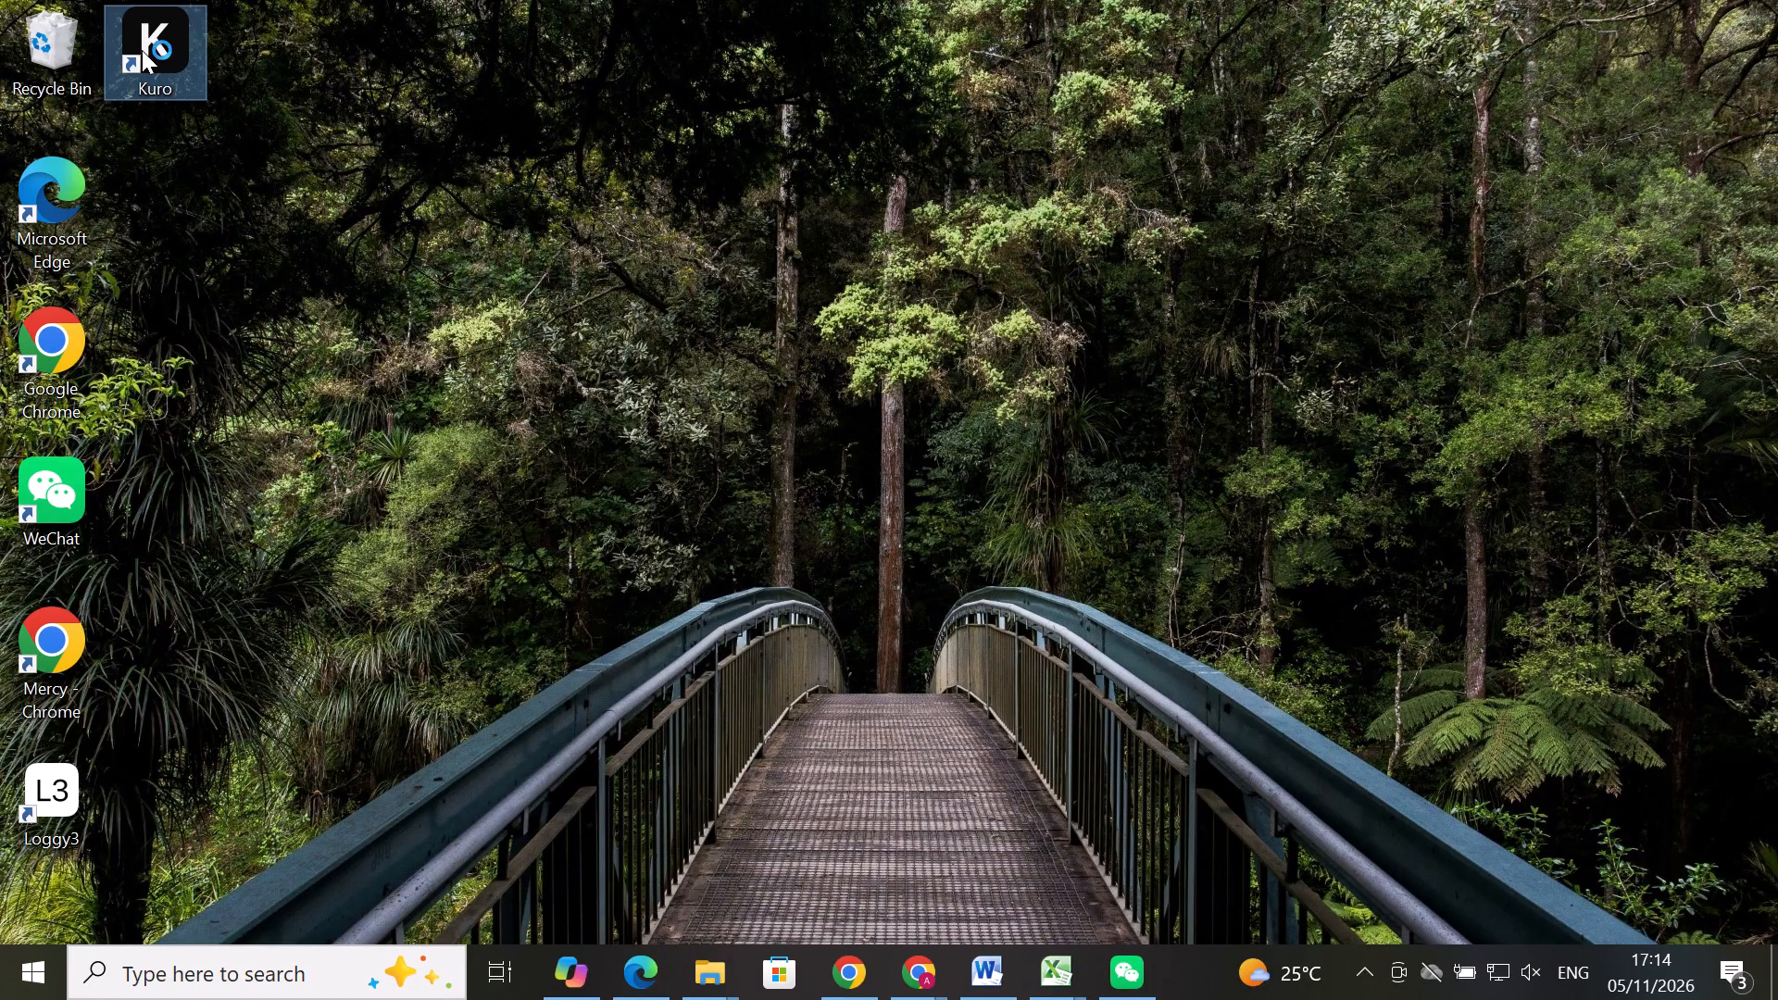